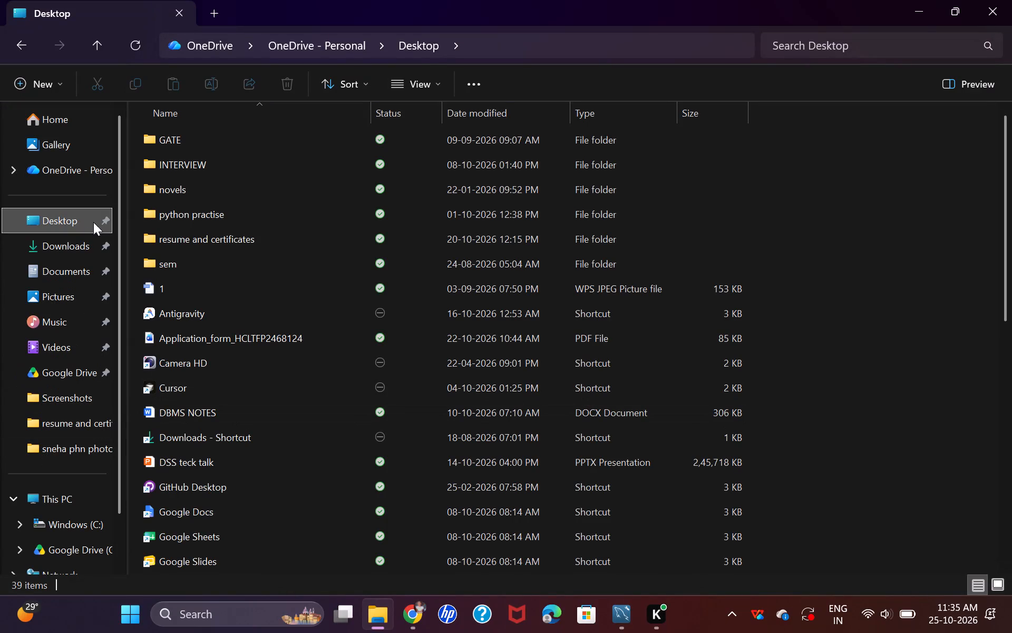
# Open the "report sneha" document from the Desktop folder in Microsoft Word.
pyautogui.click(87, 232)
pyautogui.scroll(-1, 383, 337)
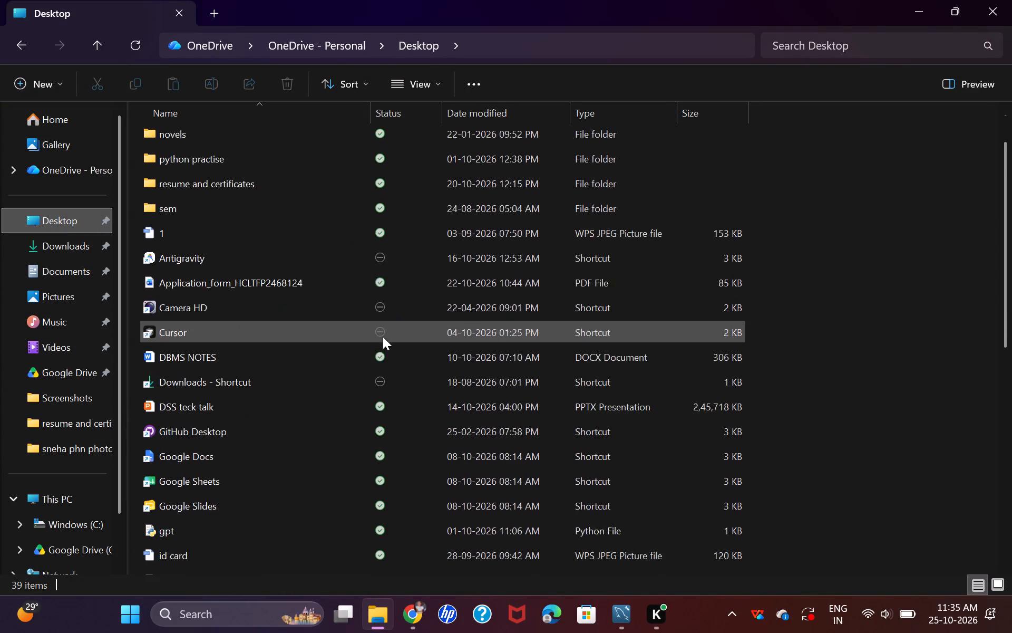
pyautogui.scroll(-1, 383, 337)
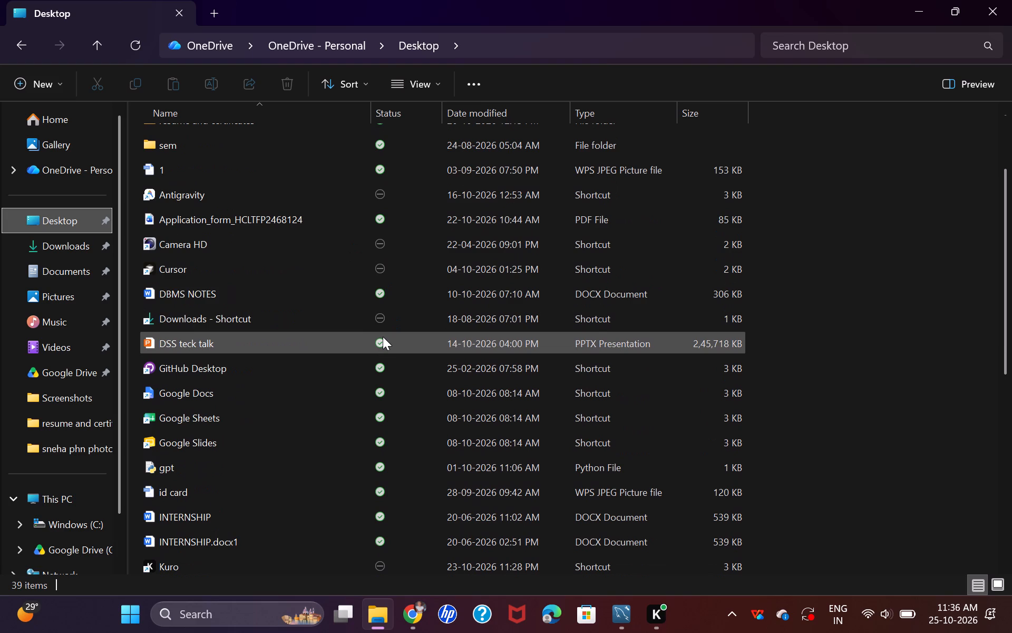
pyautogui.scroll(-2, 369, 312)
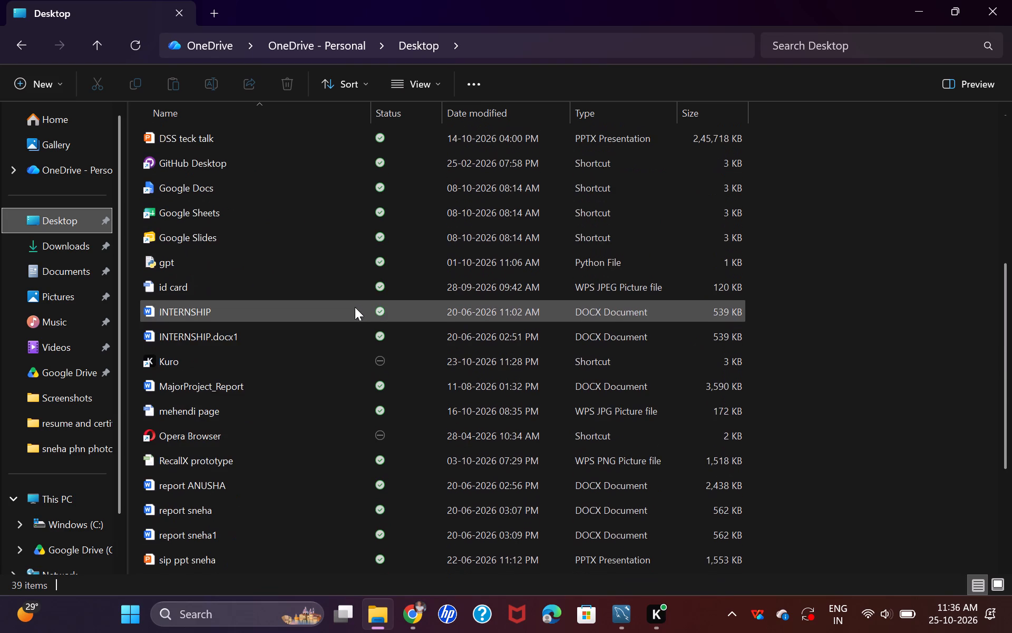
pyautogui.scroll(-1, 256, 391)
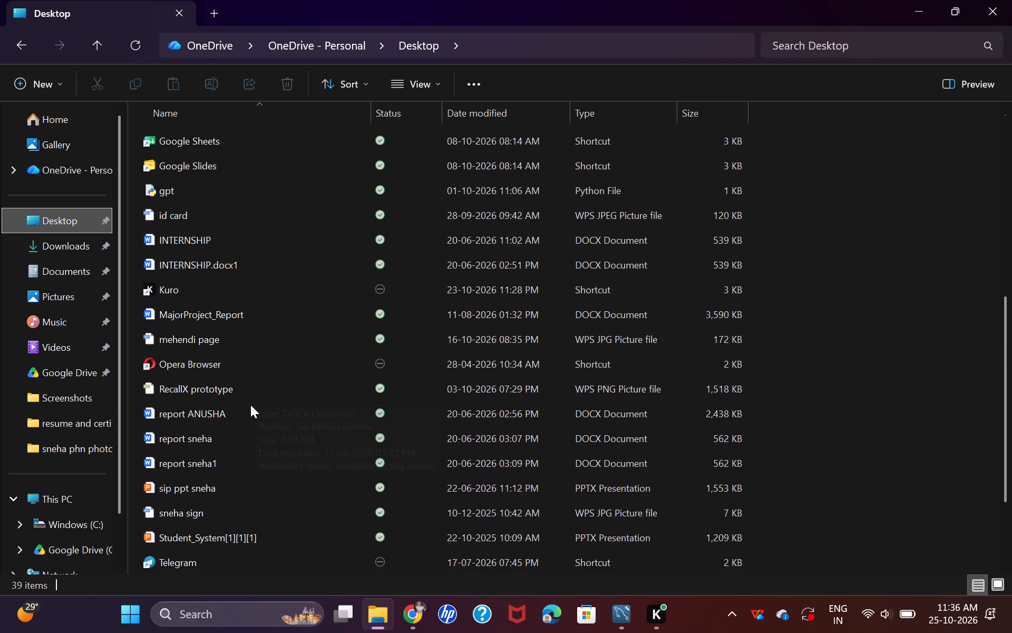
pyautogui.click(222, 441)
pyautogui.rightClick(222, 441)
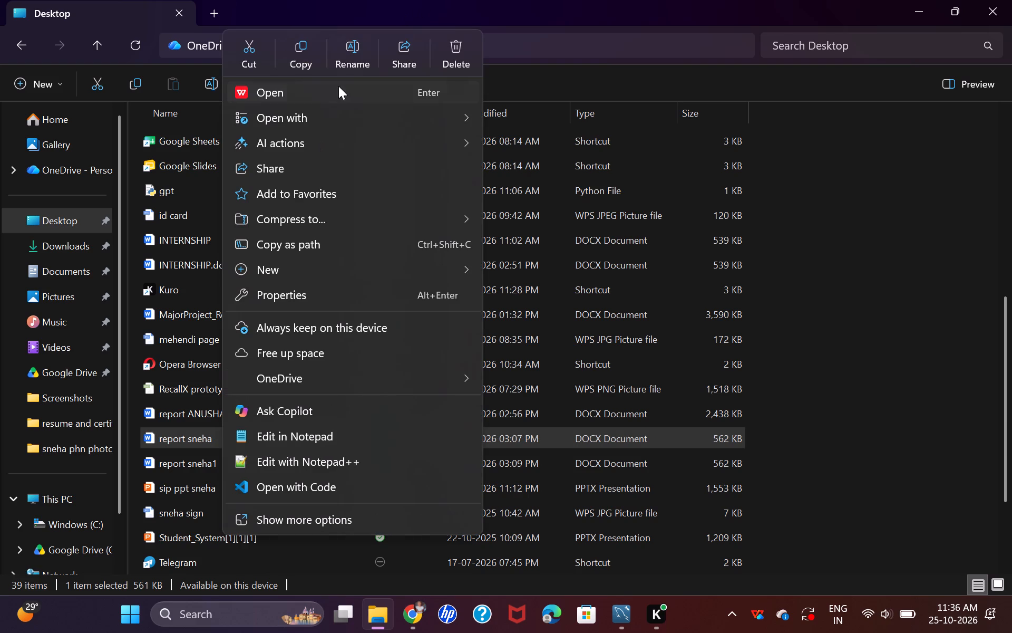
pyautogui.click(354, 110)
pyautogui.click(538, 121)
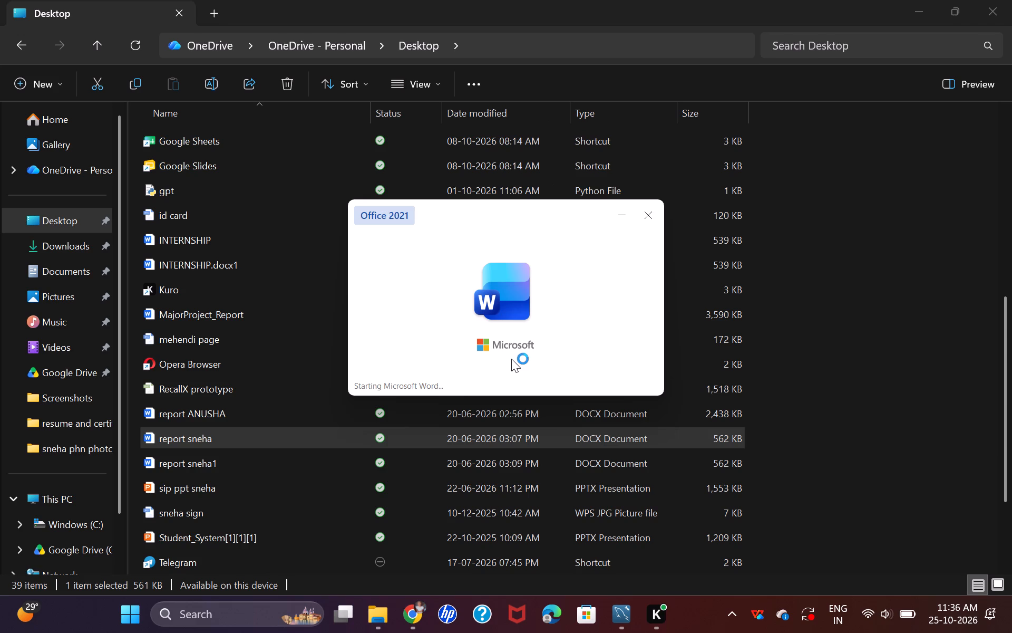
pyautogui.click(501, 323)
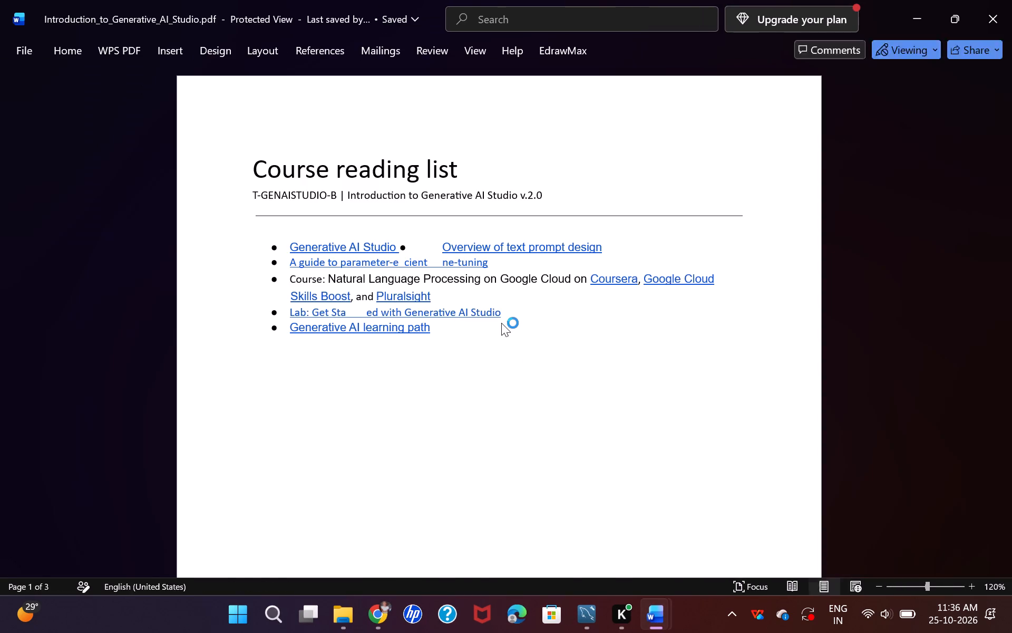
# Look through the internship report's opening pages, from the title pages to the declaration and internship certificate.
pyautogui.scroll(-16, 490, 287)
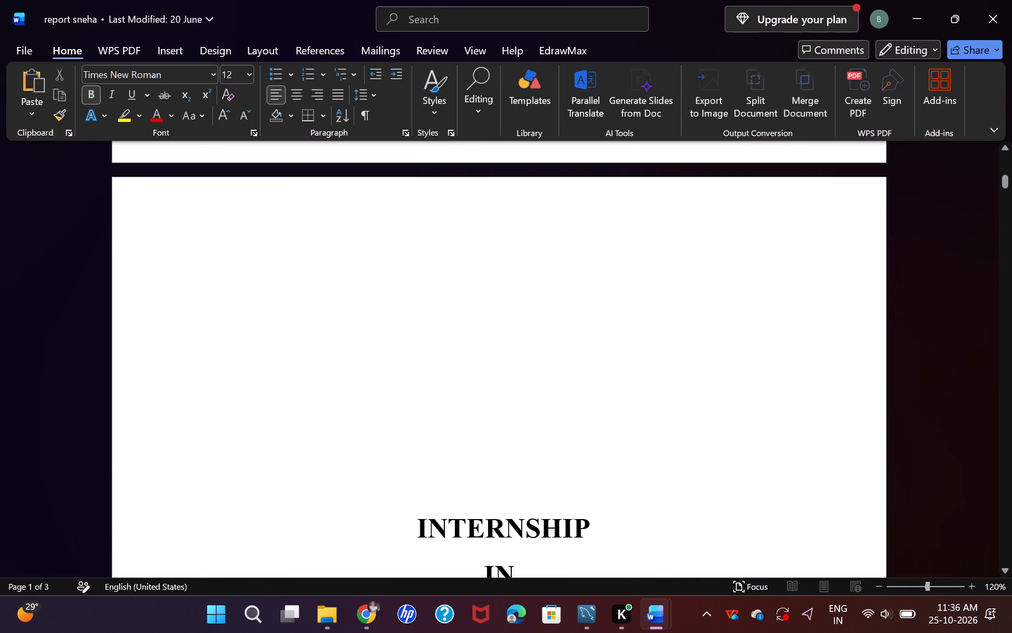
pyautogui.scroll(-2, 451, 374)
pyautogui.keyDown('ctrl'); pyautogui.scroll(-4, 451, 374); pyautogui.keyUp('ctrl')
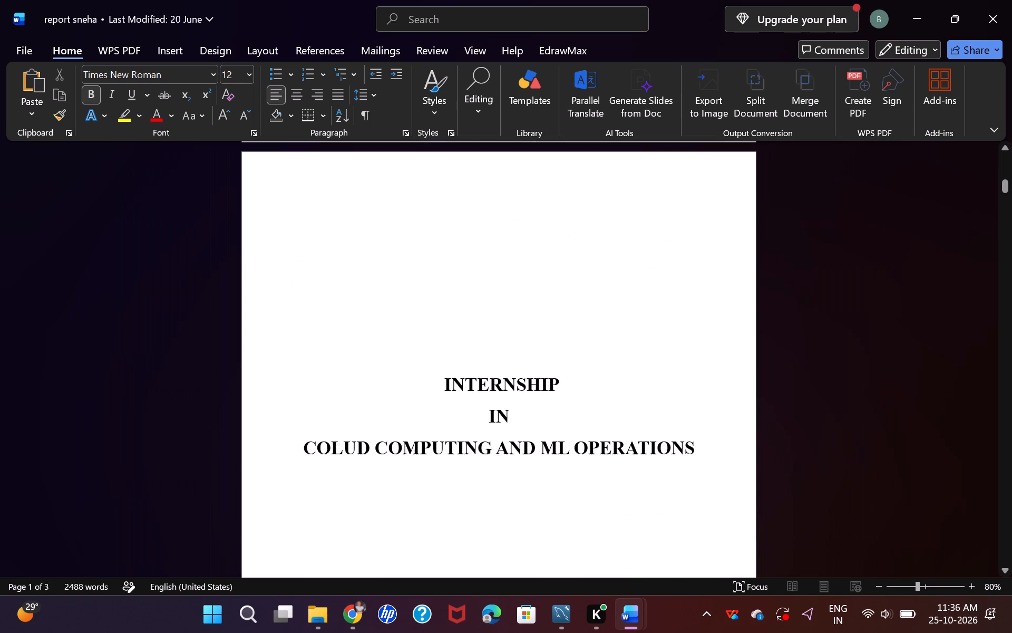
pyautogui.scroll(-11, 451, 374)
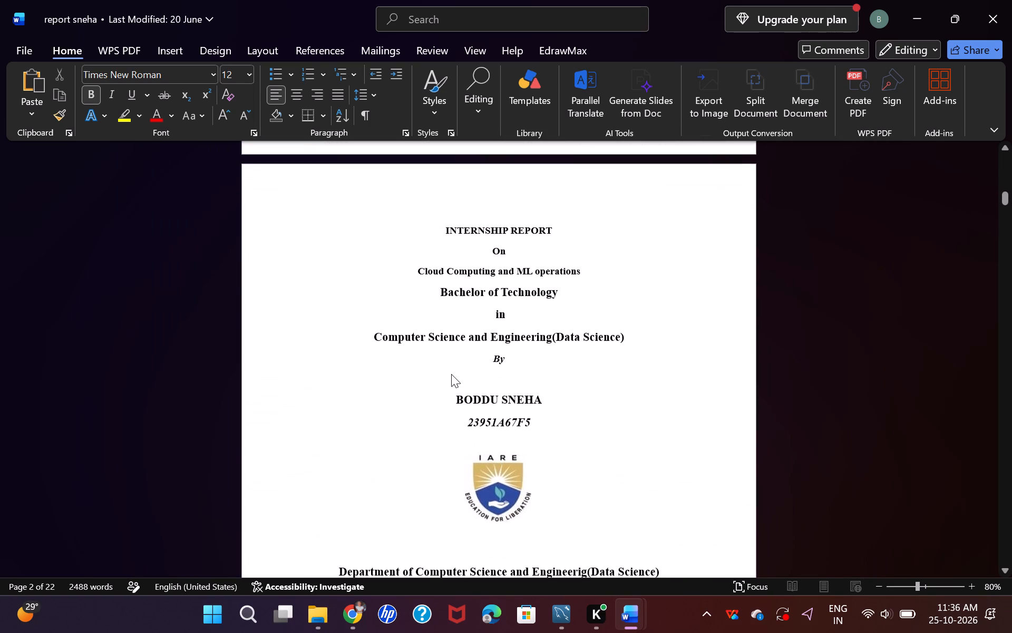
pyautogui.scroll(-3, 451, 374)
pyautogui.scroll(-20, 451, 374)
pyautogui.scroll(-4, 451, 374)
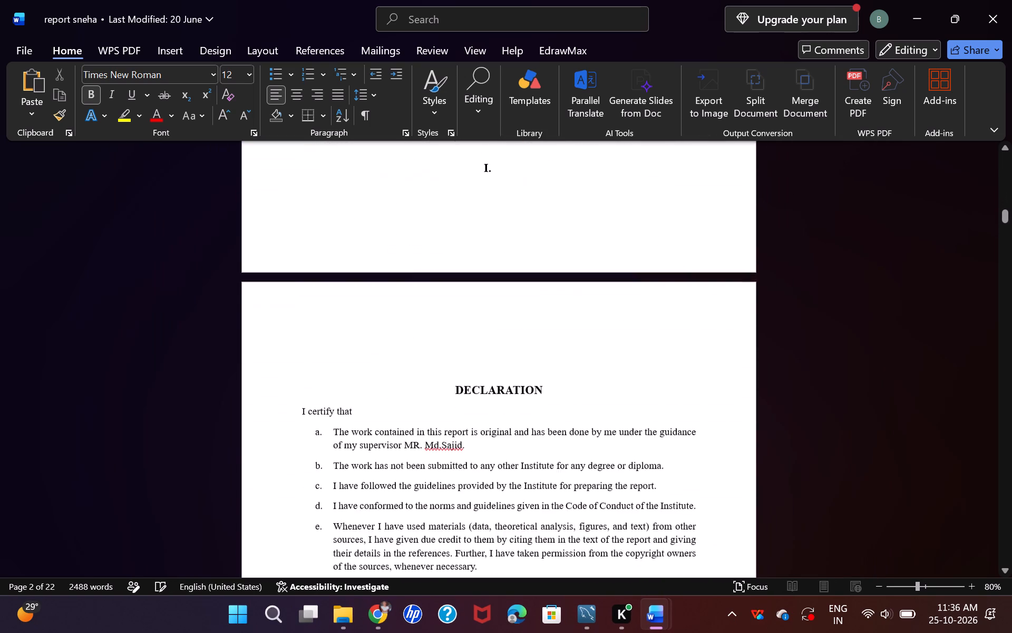
pyautogui.scroll(-1, 451, 374)
pyautogui.scroll(4, 451, 374)
pyautogui.scroll(-7, 451, 374)
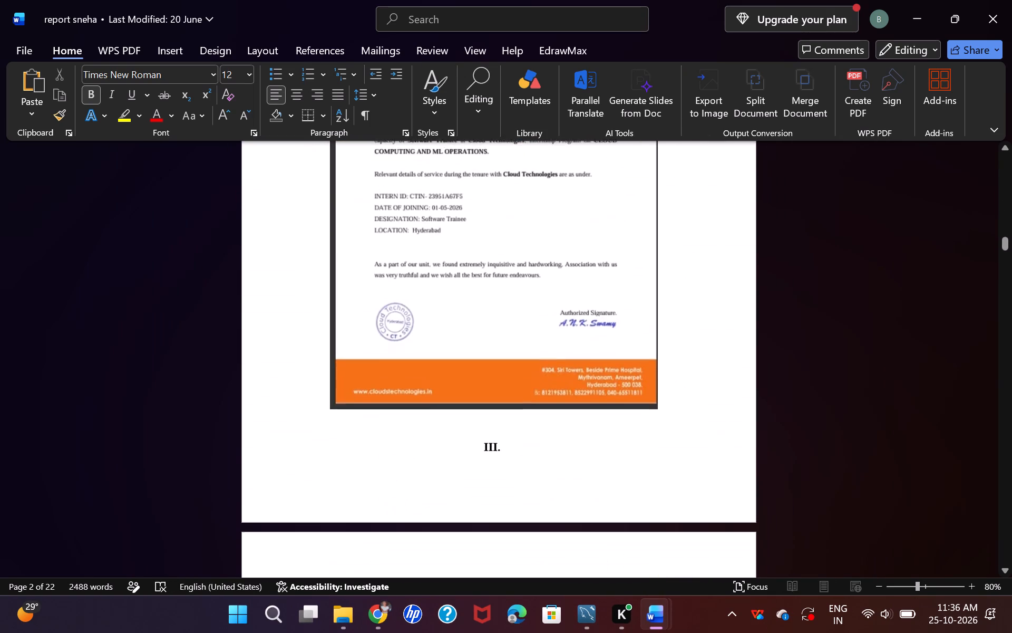
pyautogui.scroll(-7, 451, 374)
# Close the internship report and the Introduction_to_Generative_AI_Studio.pdf reading list.
pyautogui.click(989, 8)
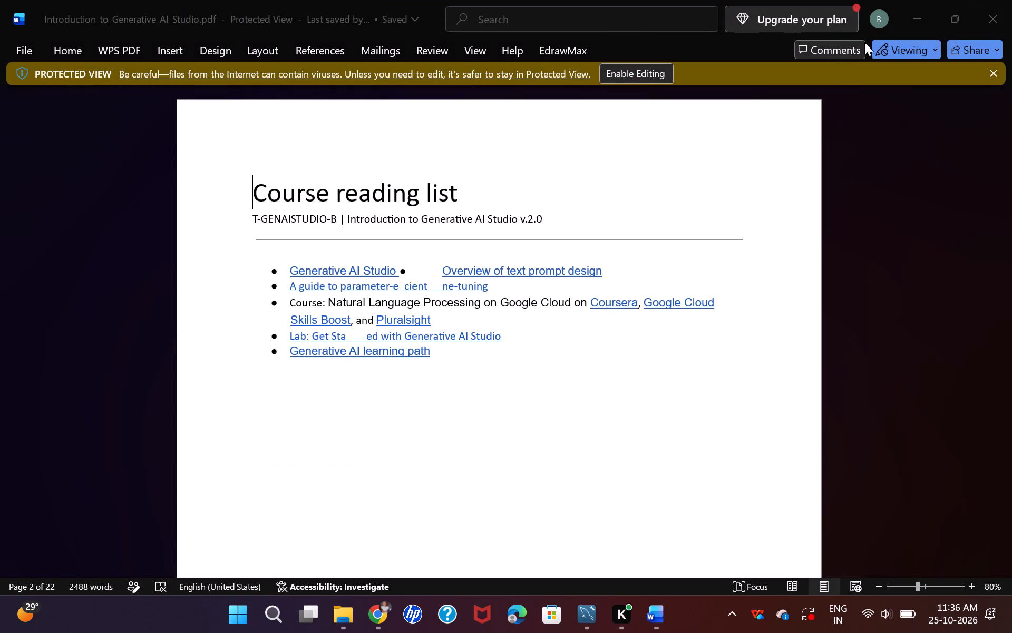
pyautogui.click(1001, 4)
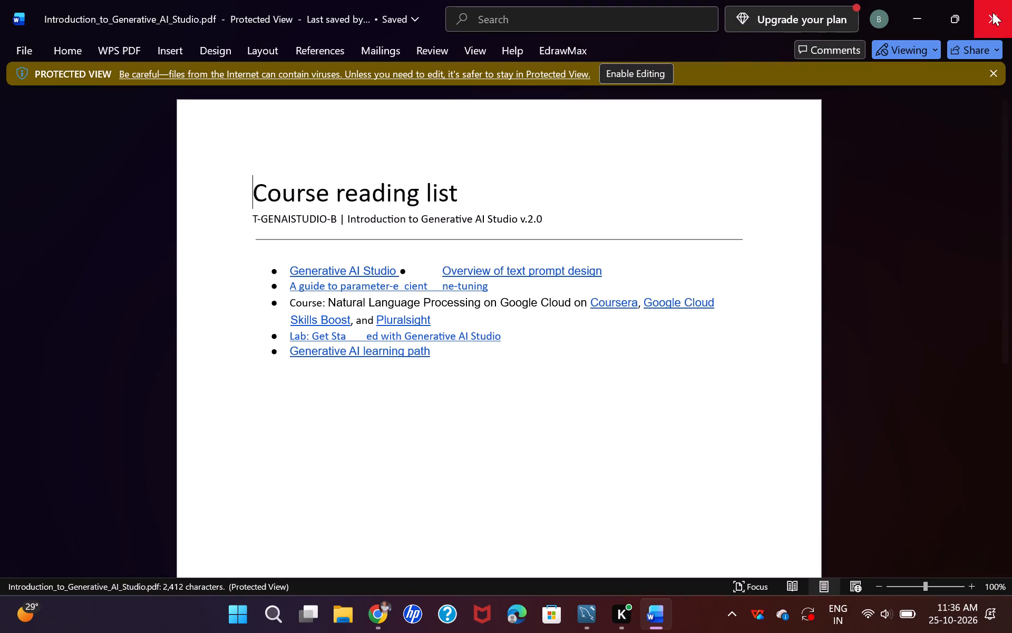
pyautogui.click(992, 12)
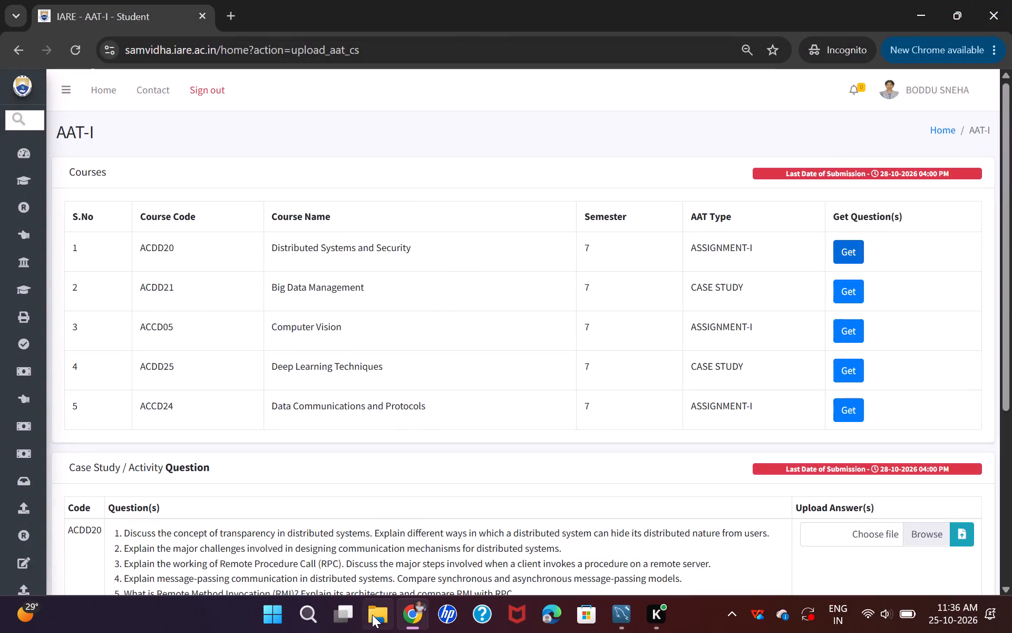
# Open "report sneha1" from the Desktop folder in File Explorer to check it, and close it without saving it to WPS Cloud.
pyautogui.click(373, 616)
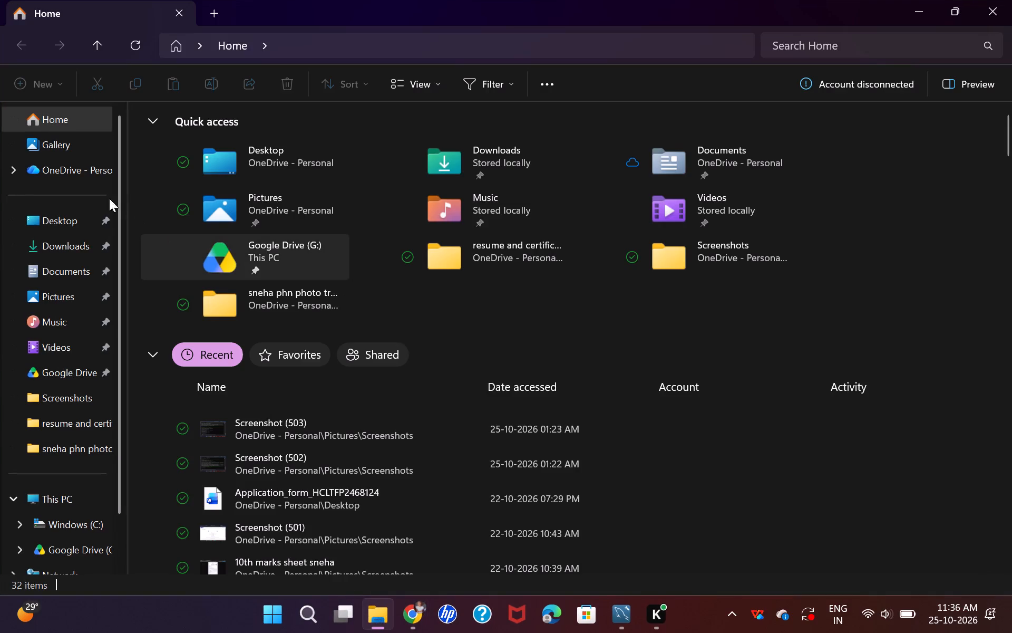
pyautogui.click(86, 224)
pyautogui.scroll(-2, 262, 466)
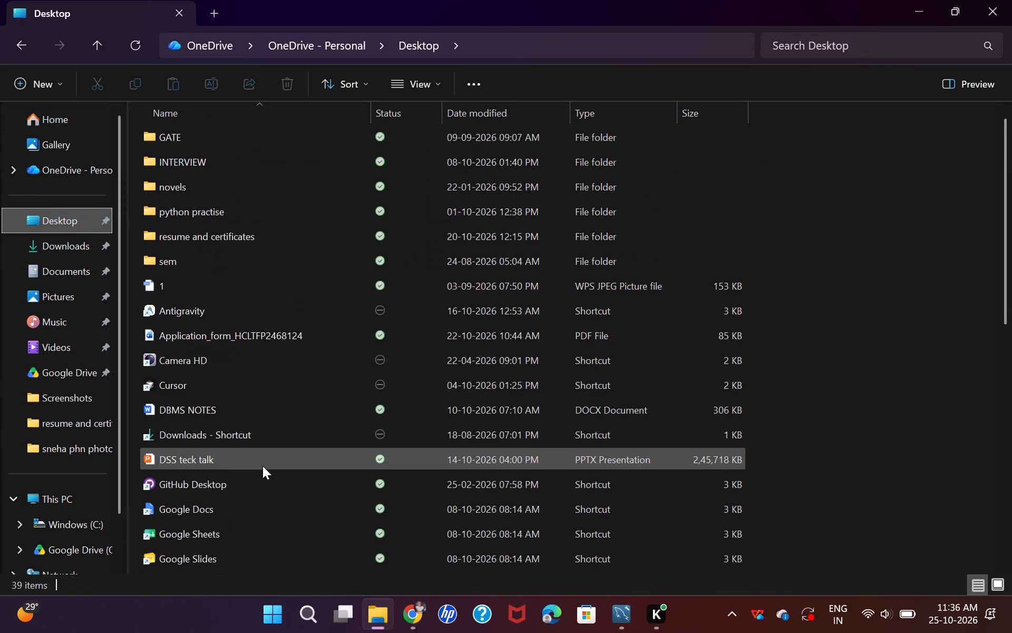
pyautogui.scroll(-7, 262, 466)
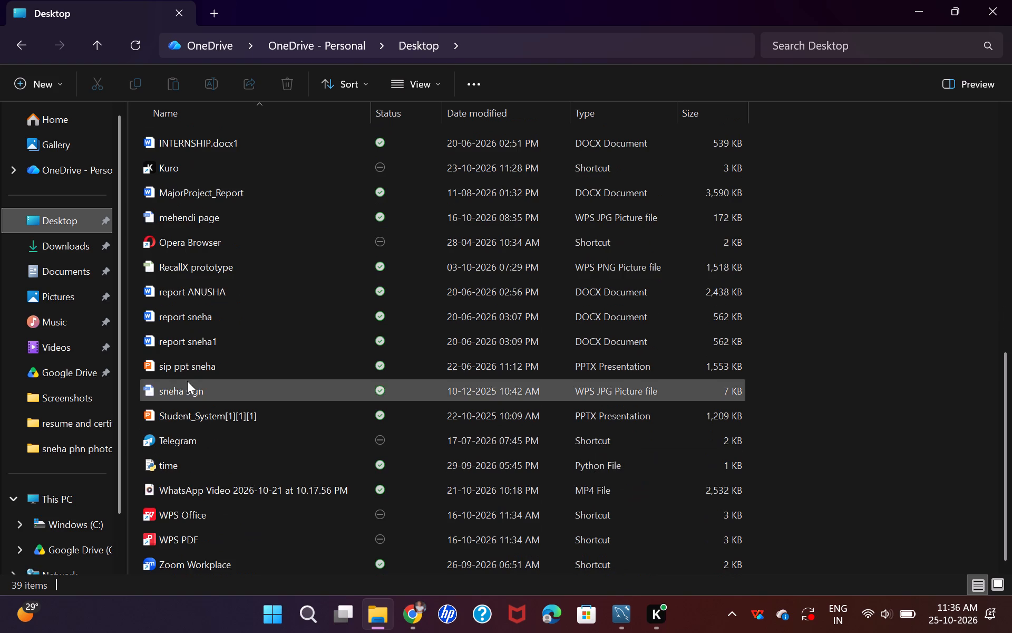
pyautogui.scroll(-4, 251, 375)
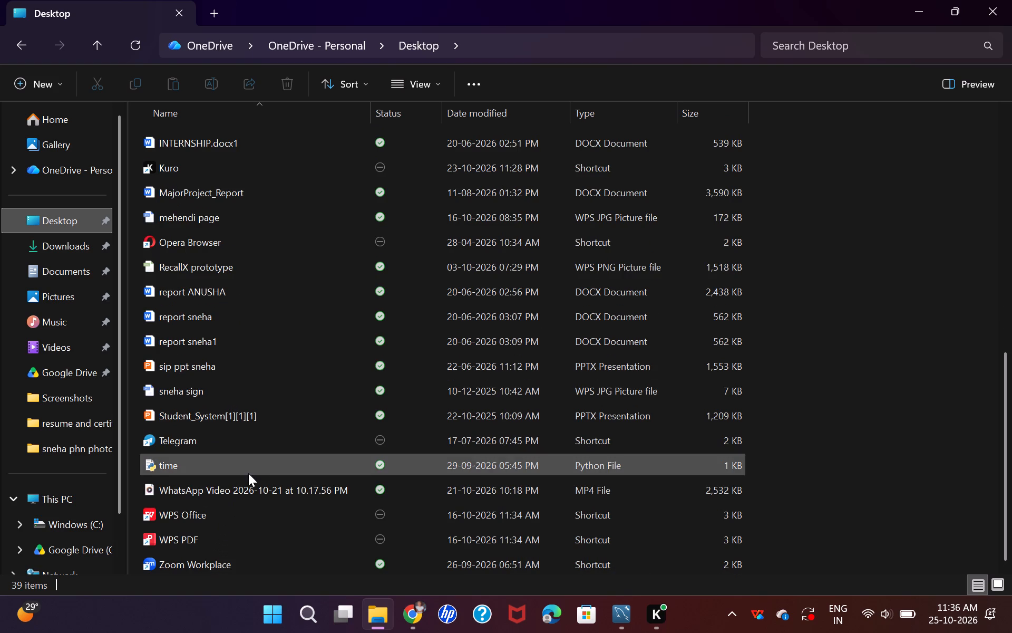
pyautogui.doubleClick(220, 342)
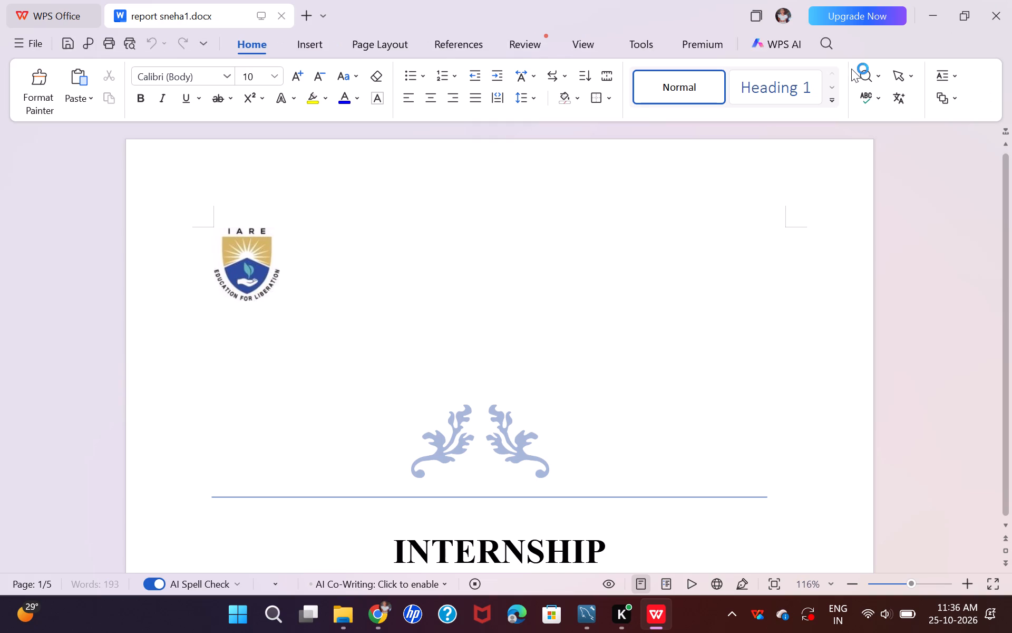
pyautogui.click(988, 16)
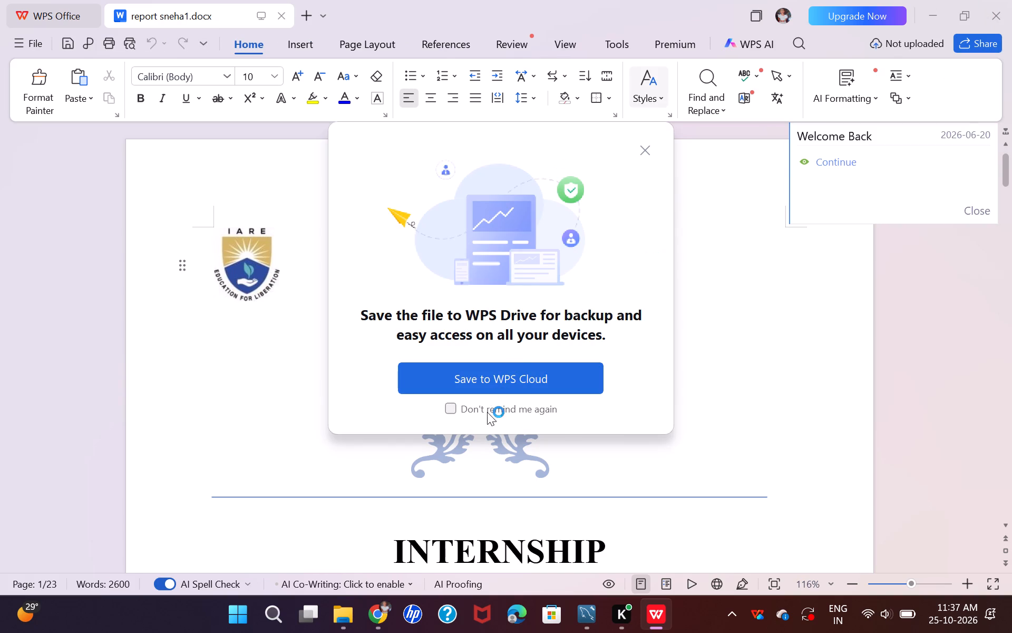
pyautogui.click(643, 157)
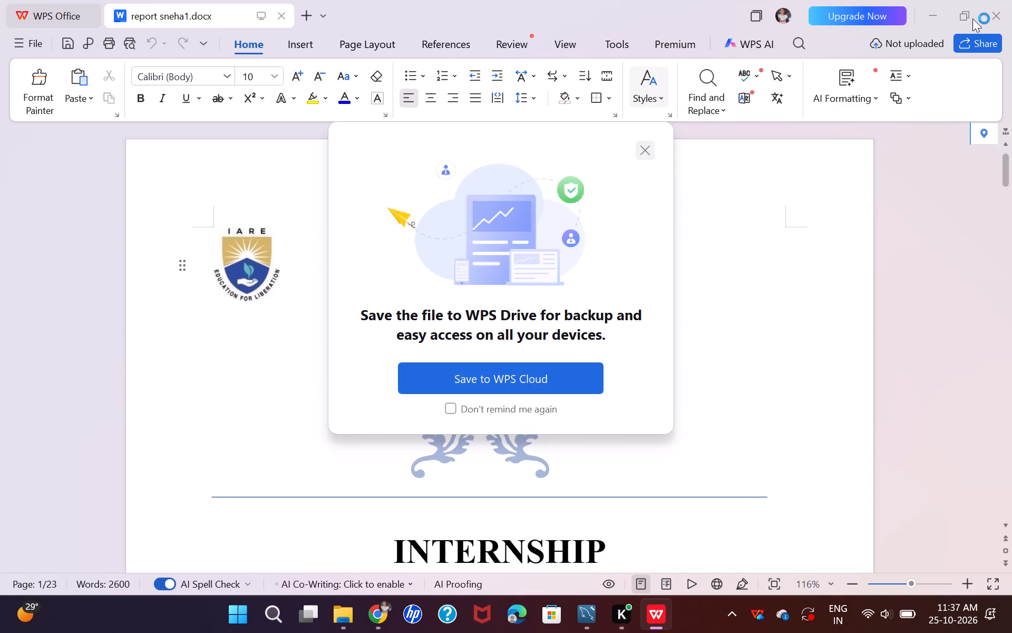
pyautogui.click(992, 17)
# Find the "cn report SNEHA" Word document in the Downloads folder and open it.
pyautogui.scroll(1, 423, 205)
pyautogui.click(56, 244)
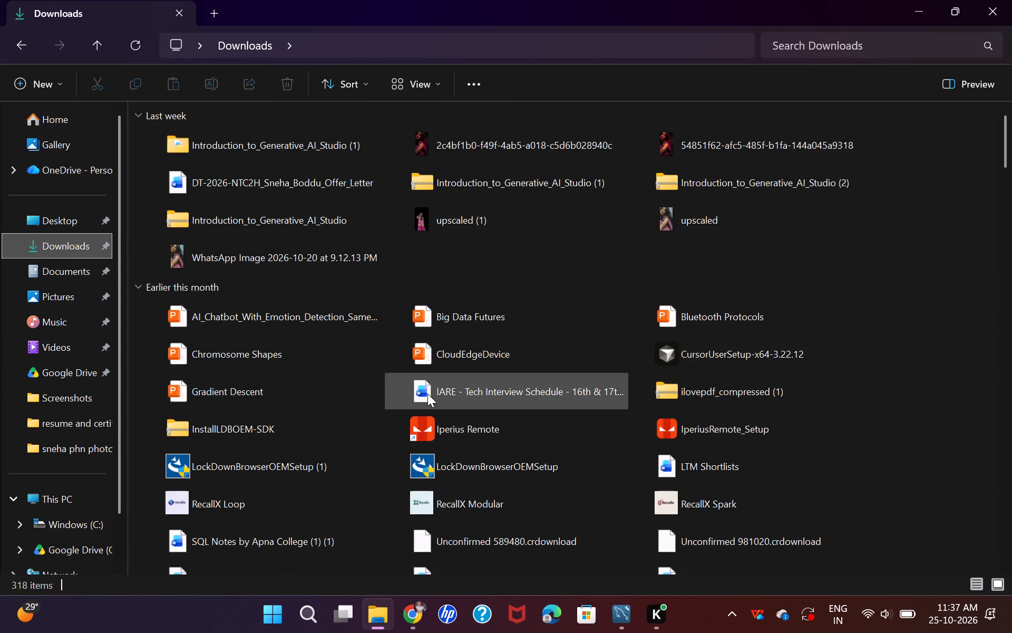
pyautogui.scroll(-6, 427, 394)
pyautogui.scroll(3, 427, 394)
pyautogui.scroll(-3, 427, 394)
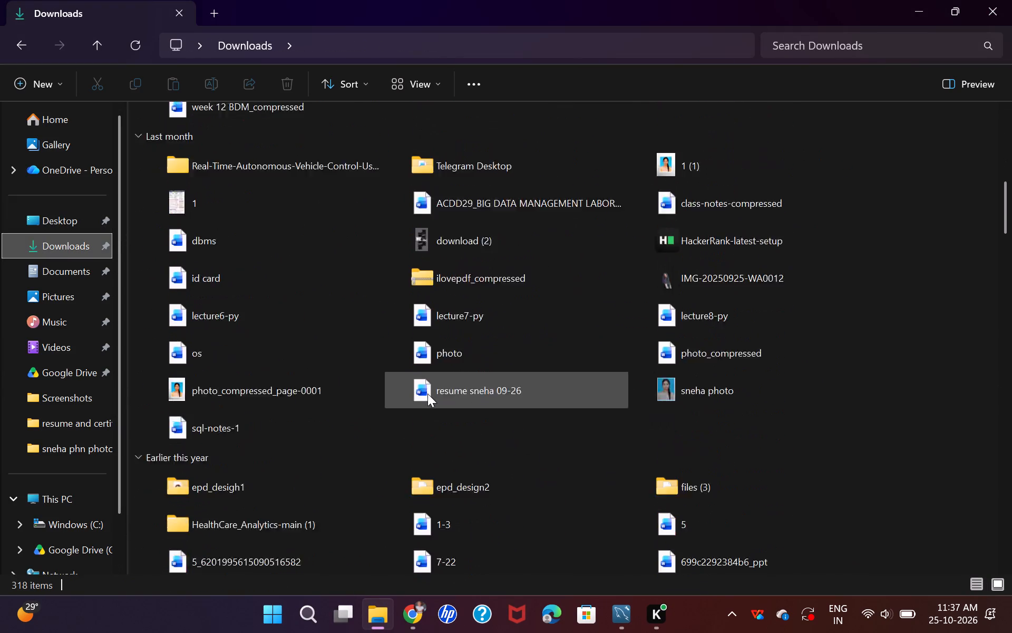
pyautogui.scroll(-1, 427, 394)
pyautogui.hscroll(6, 355, 521)
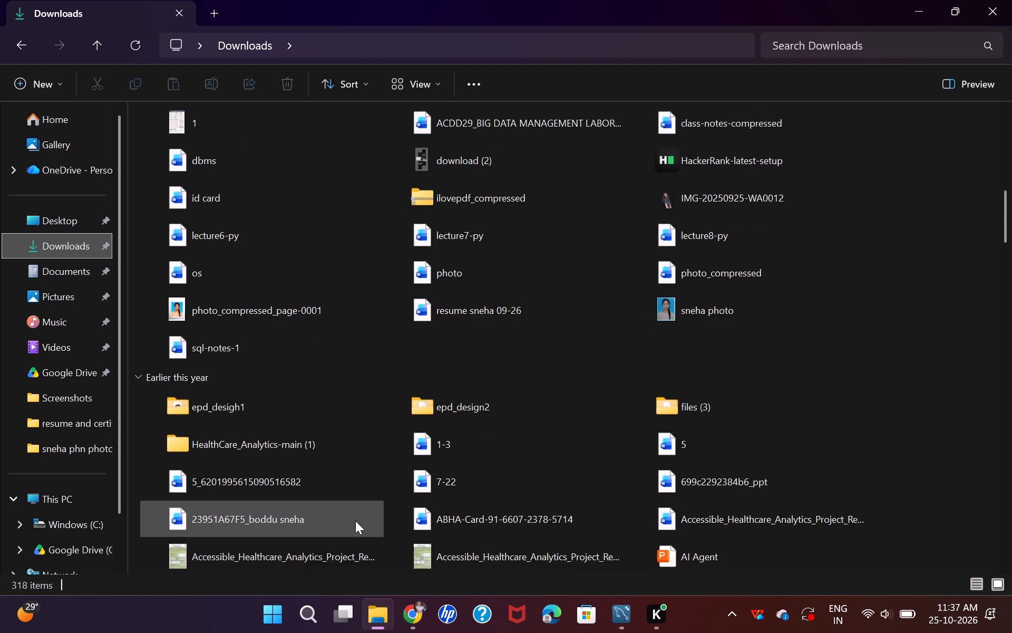
pyautogui.scroll(-3, 355, 521)
pyautogui.hscroll(3, 611, 395)
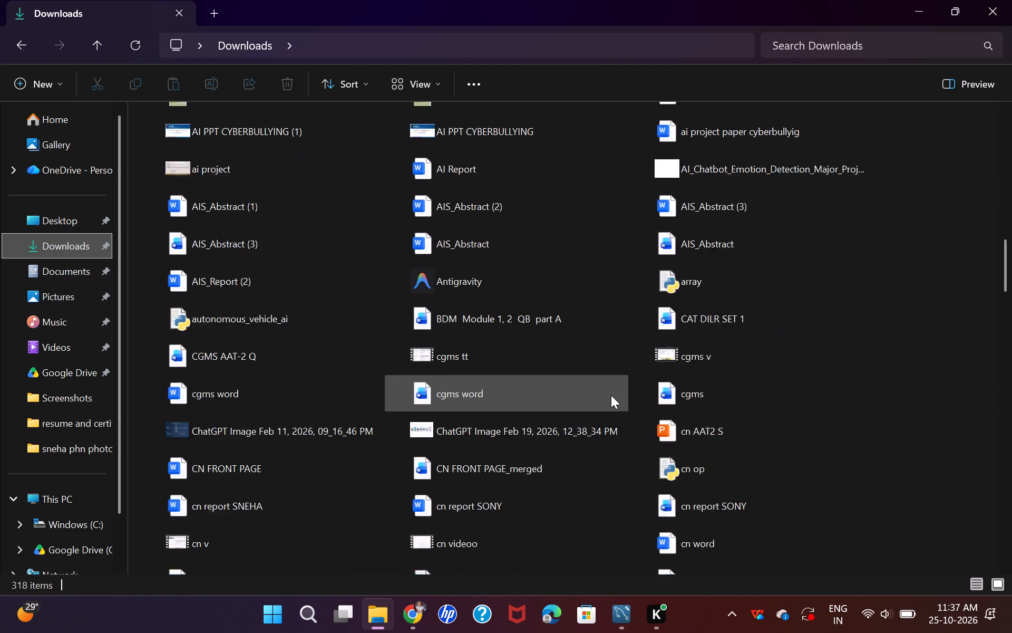
pyautogui.hscroll(2, 611, 395)
pyautogui.hscroll(3, 580, 425)
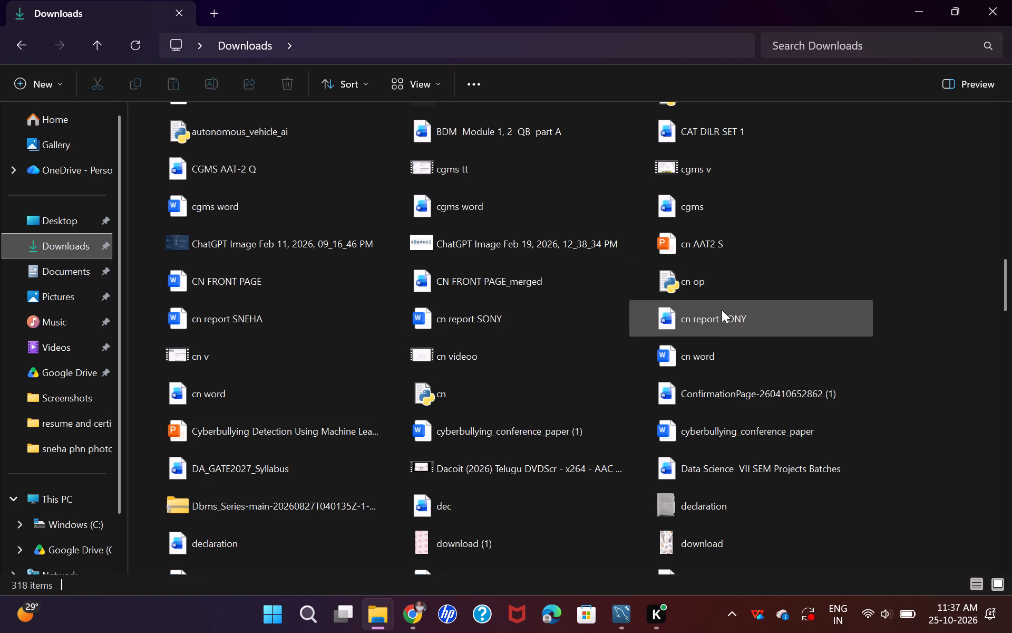
pyautogui.doubleClick(252, 333)
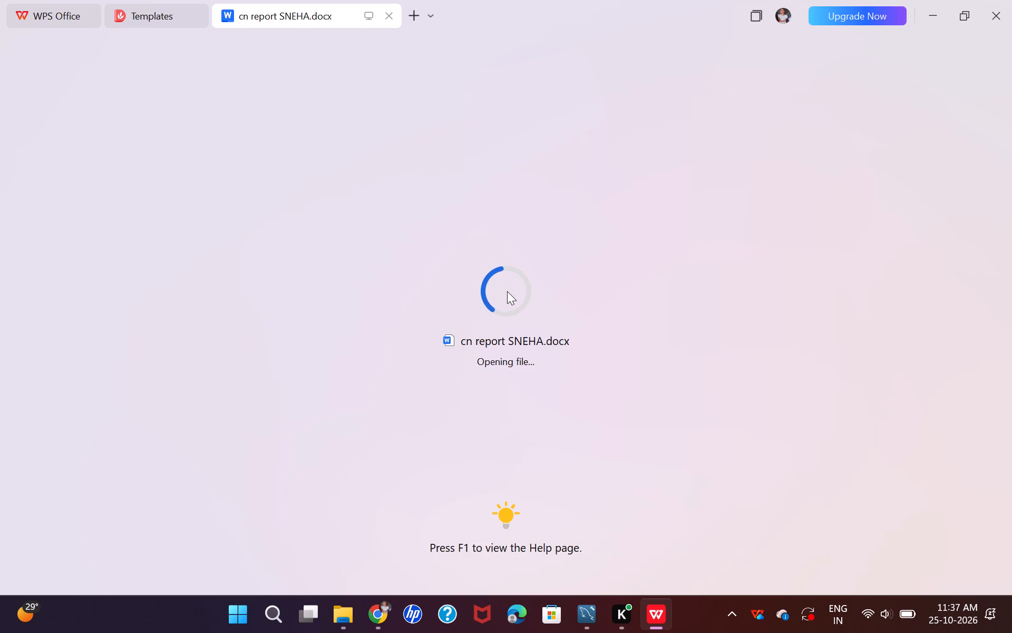
# Look through the Computer Networks report's self-assessment form and table of contents.
pyautogui.scroll(-3, 429, 419)
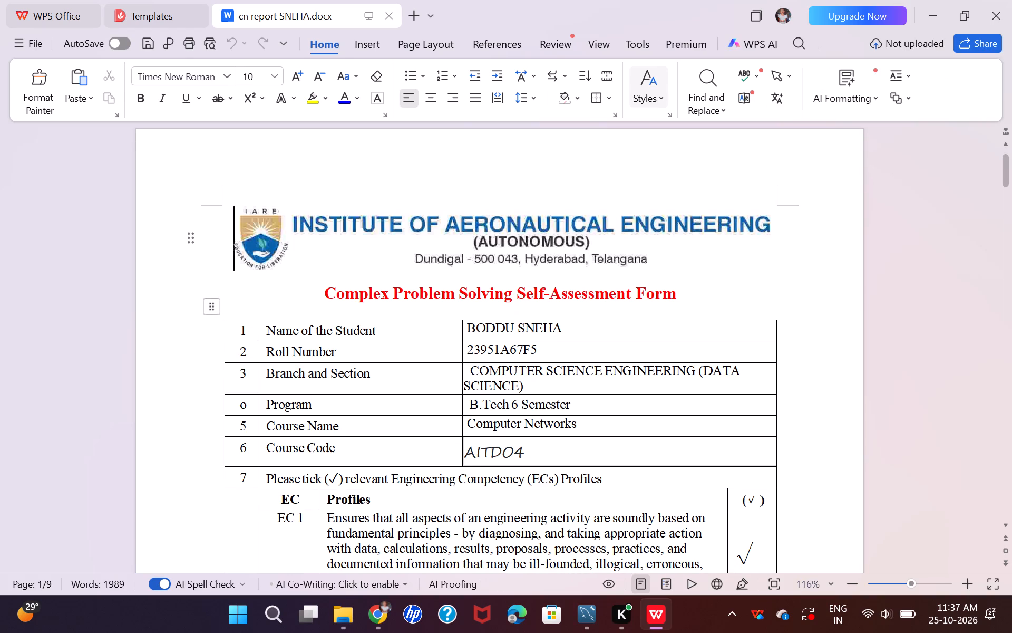
pyautogui.scroll(-9, 429, 419)
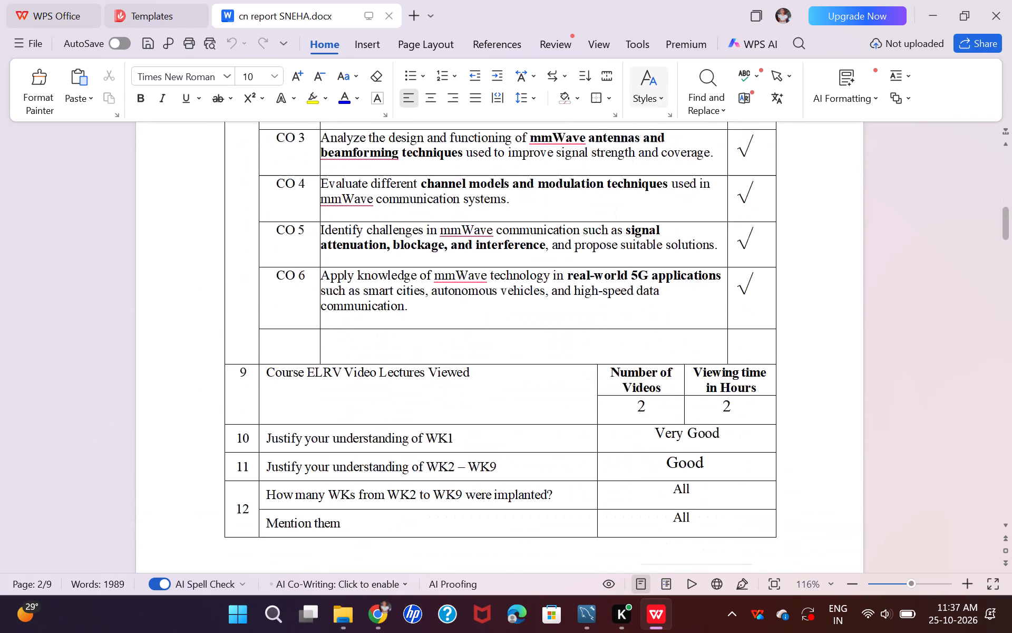
pyautogui.scroll(-8, 429, 419)
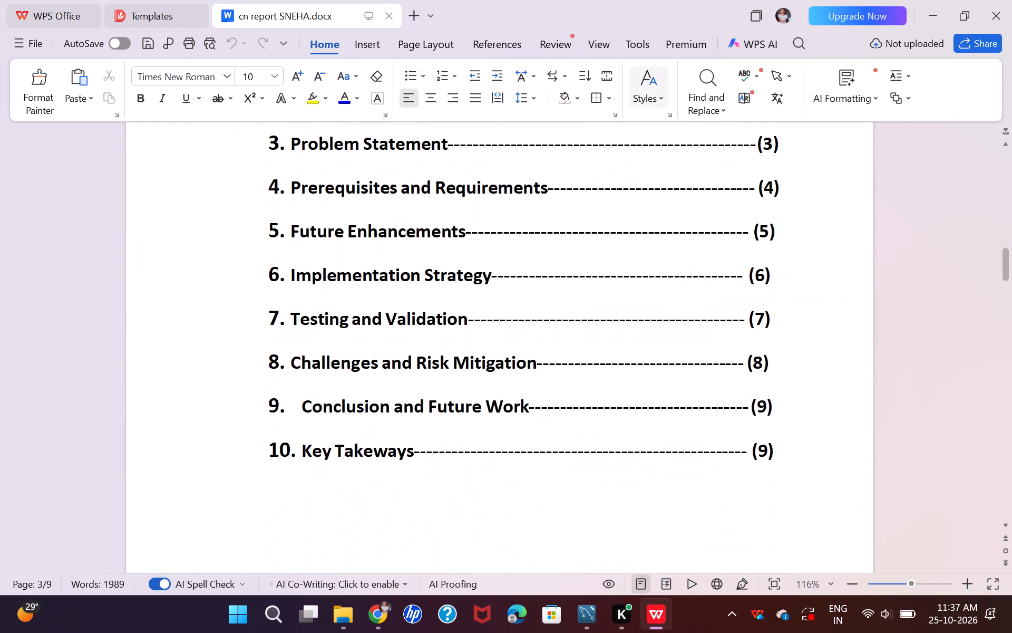
# Switch to the AAT-I page in Chrome and get the Distributed Systems and Security questions to read them.
pyautogui.hotkey('alt', 'Tab')
pyautogui.hotkey('alt', 'Tab')
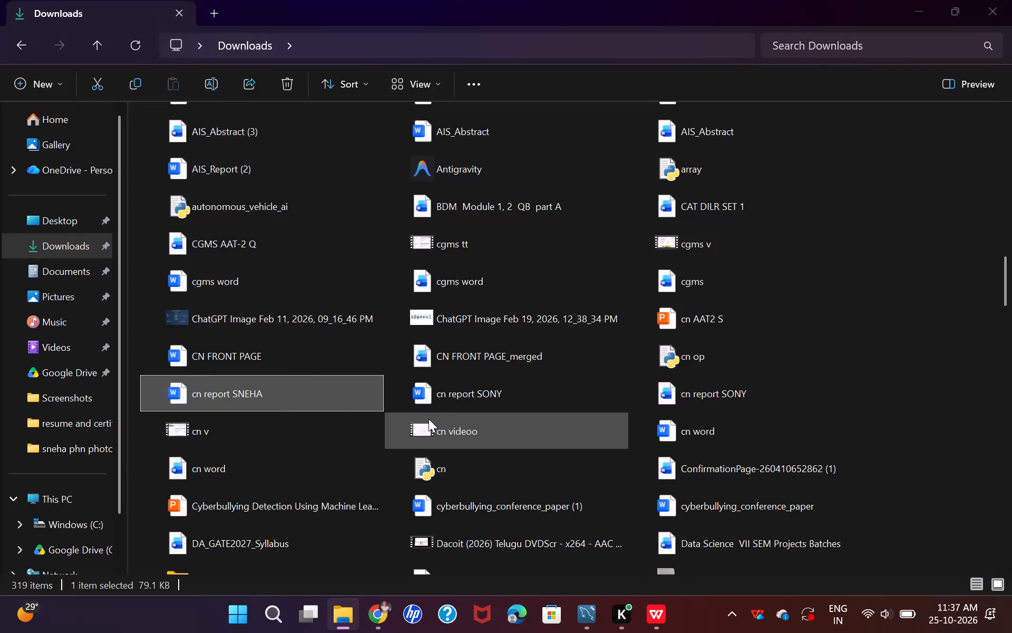
pyautogui.hotkey('alt', 'Tab')
pyautogui.scroll(1, 428, 358)
pyautogui.click(851, 256)
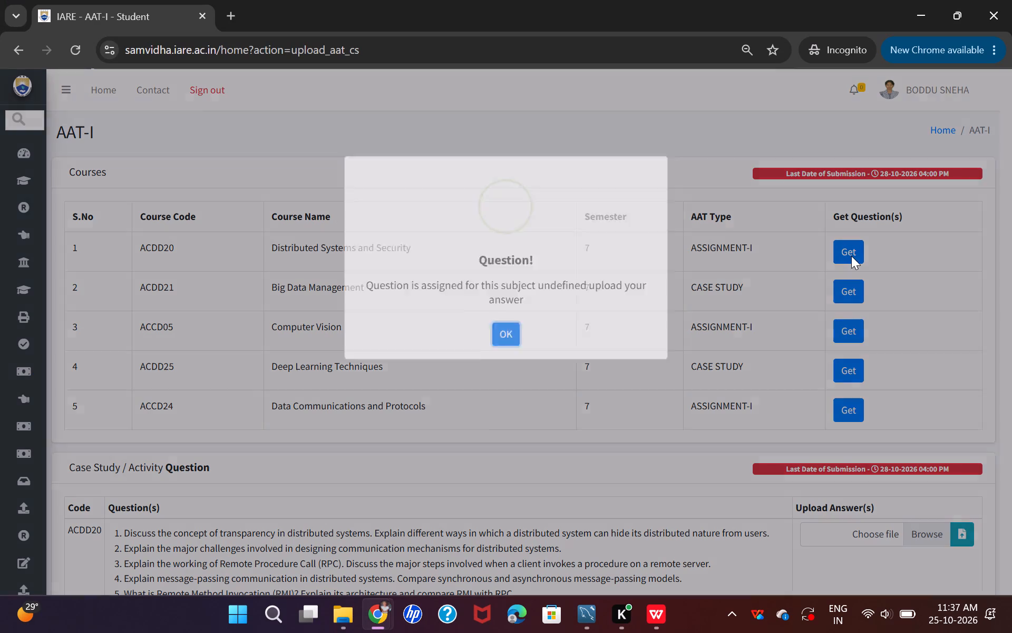
pyautogui.click(754, 301)
pyautogui.scroll(-2, 447, 364)
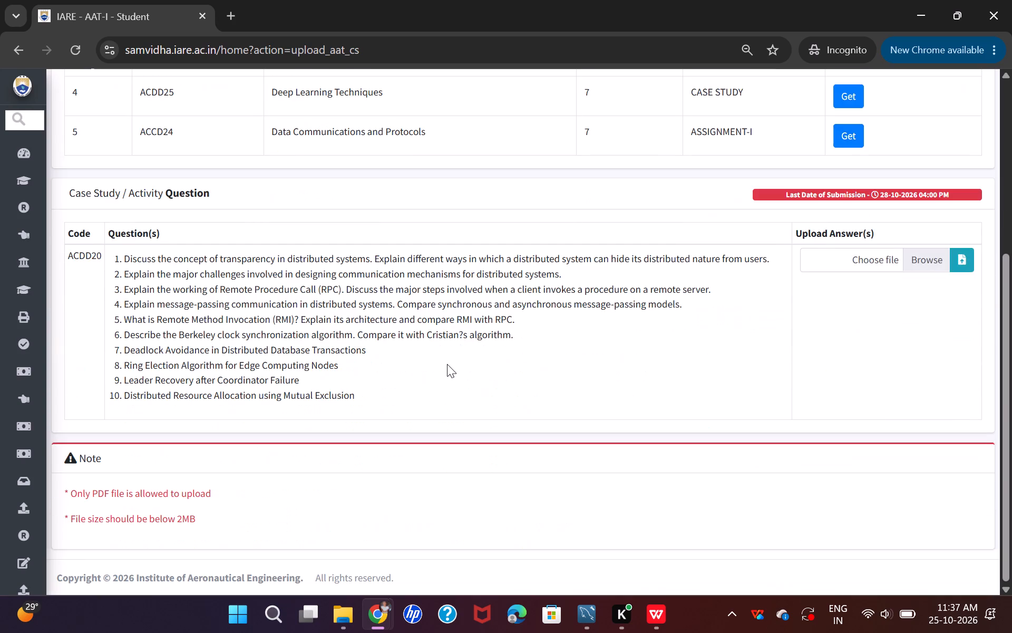
pyautogui.scroll(3, 447, 364)
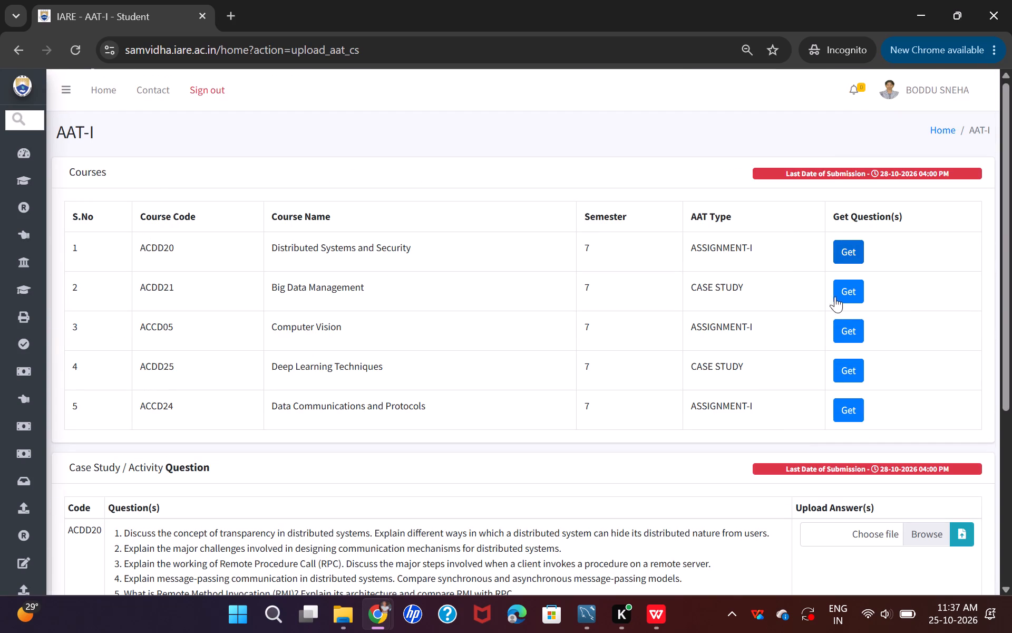
# Get the AAT-I questions for Big Data Management, Computer Vision and Deep Learning Techniques in turn.
pyautogui.click(840, 291)
pyautogui.click(727, 286)
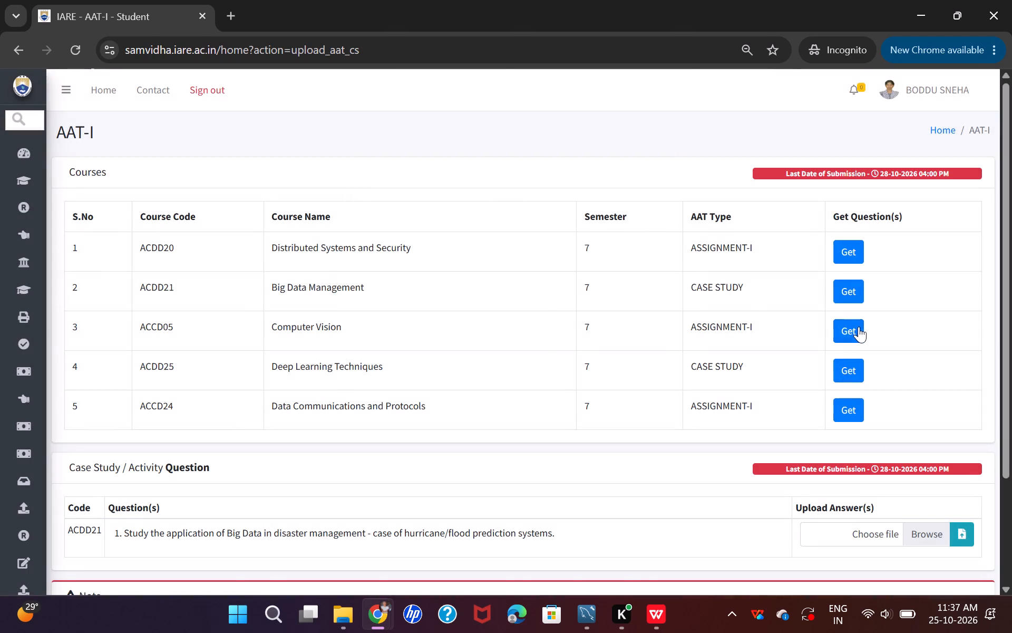
pyautogui.click(859, 327)
pyautogui.click(763, 322)
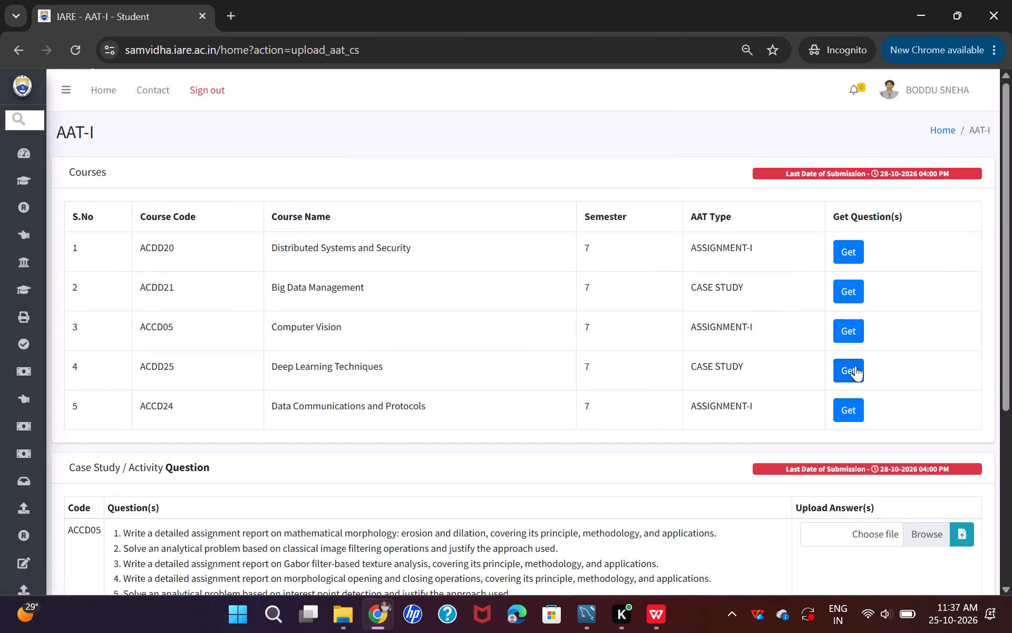
pyautogui.click(855, 366)
pyautogui.click(722, 366)
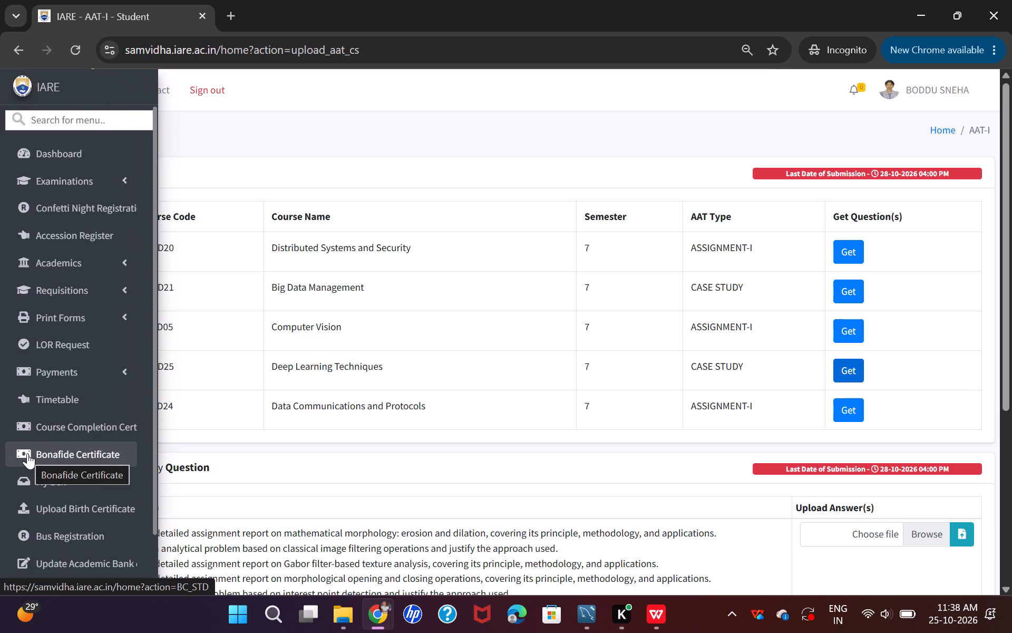
# Reopen the AAT-I page from the portal's upload pages.
pyautogui.scroll(-4, 42, 413)
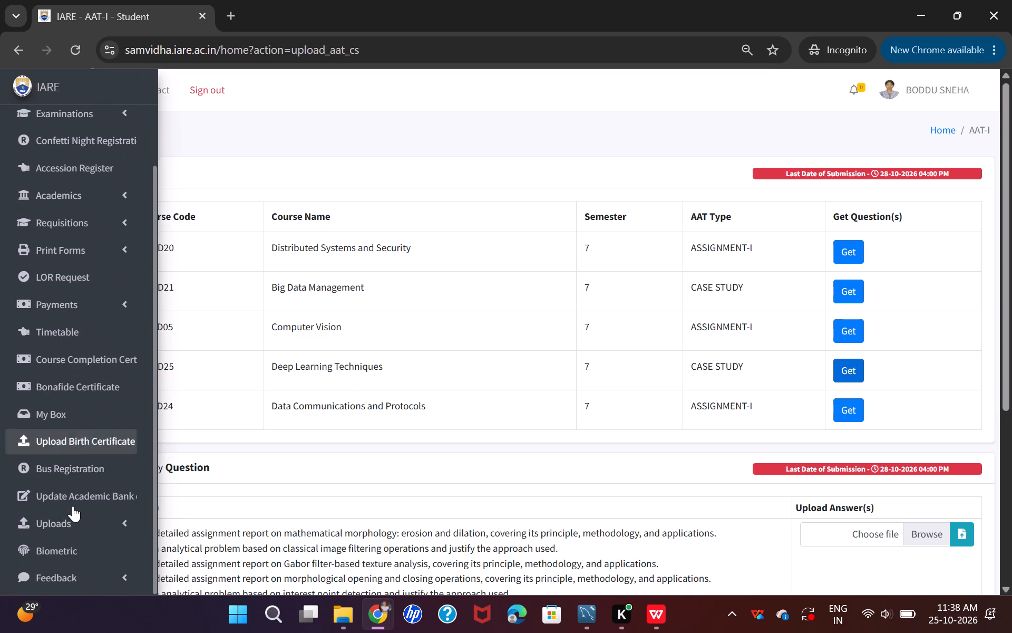
pyautogui.click(69, 530)
pyautogui.scroll(-4, 69, 530)
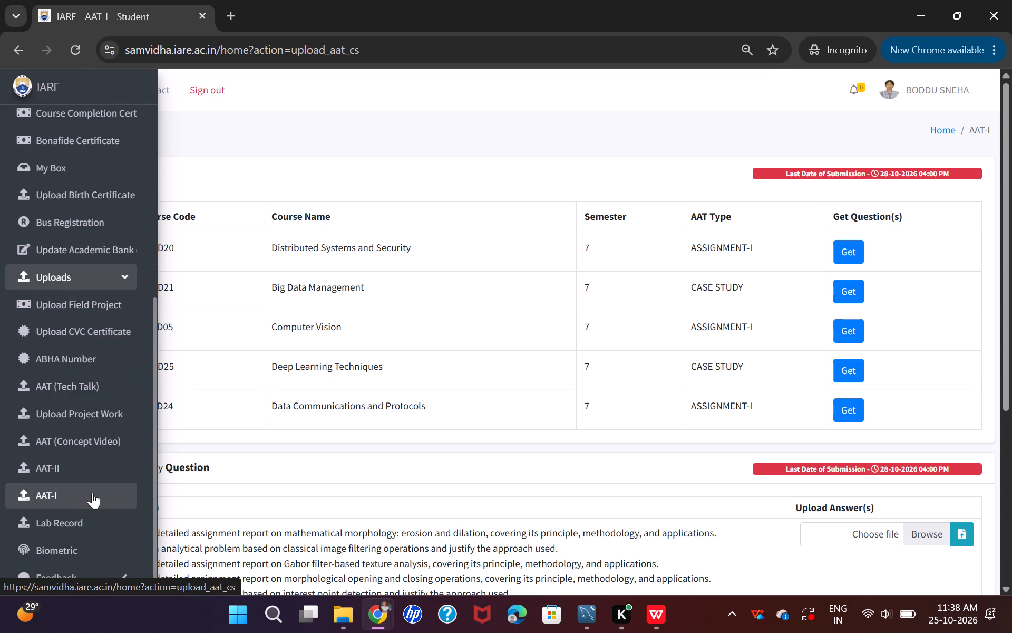
pyautogui.click(92, 493)
# Open the AAT (Concept Video) upload page to check its subjects and questions.
pyautogui.scroll(-3, 24, 525)
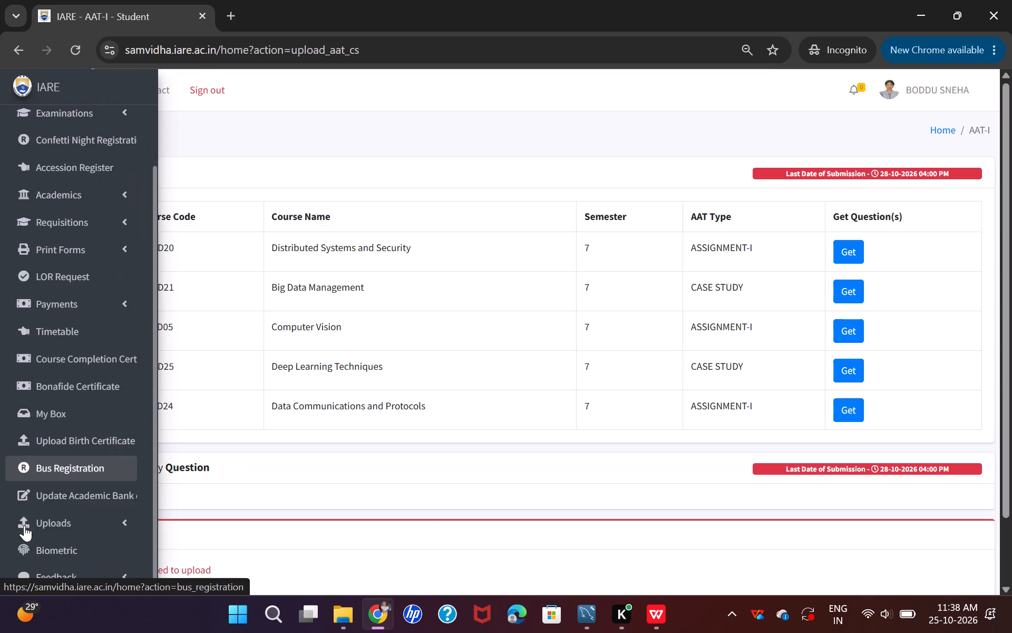
pyautogui.click(91, 525)
pyautogui.scroll(-3, 91, 525)
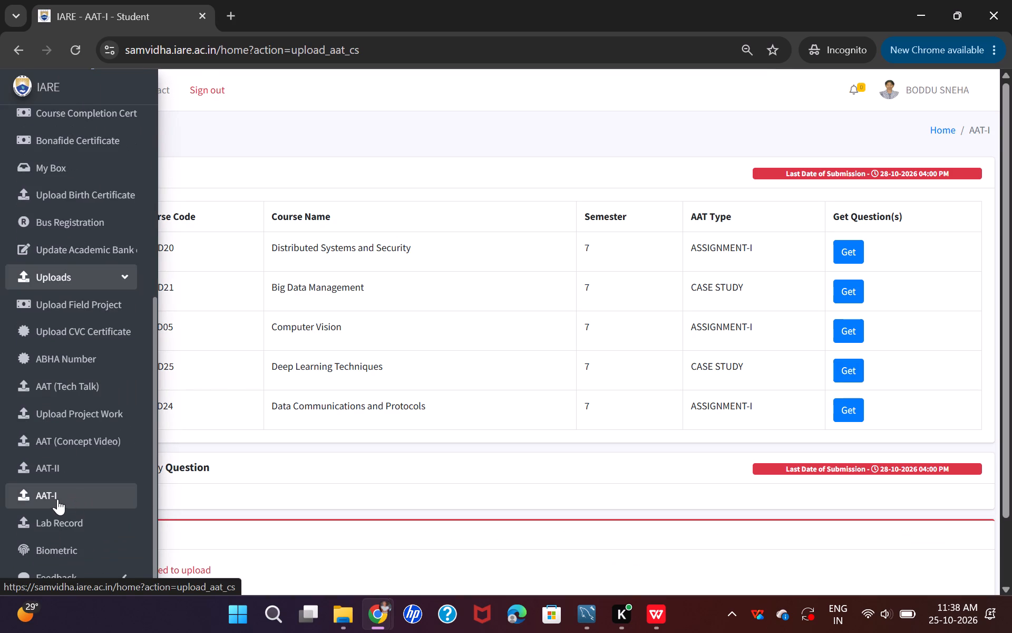
pyautogui.click(102, 452)
# Open the AAT-II page and get the project problems for Distributed Systems and Security and Big Data Management.
pyautogui.scroll(-3, 68, 517)
pyautogui.click(86, 522)
pyautogui.scroll(-4, 86, 522)
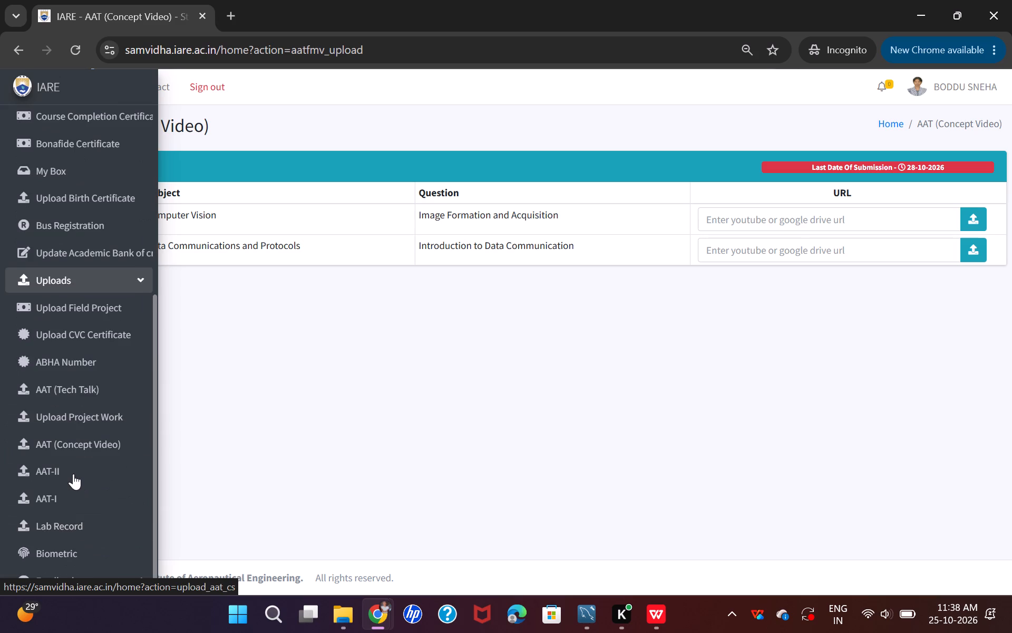
pyautogui.click(73, 474)
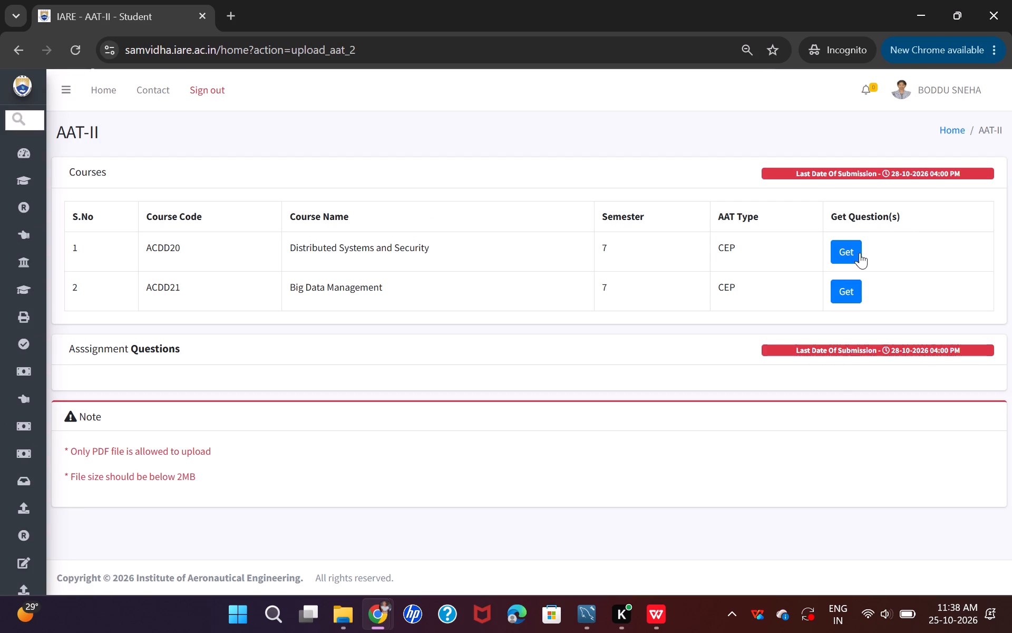
pyautogui.click(860, 253)
pyautogui.click(832, 287)
pyautogui.click(832, 293)
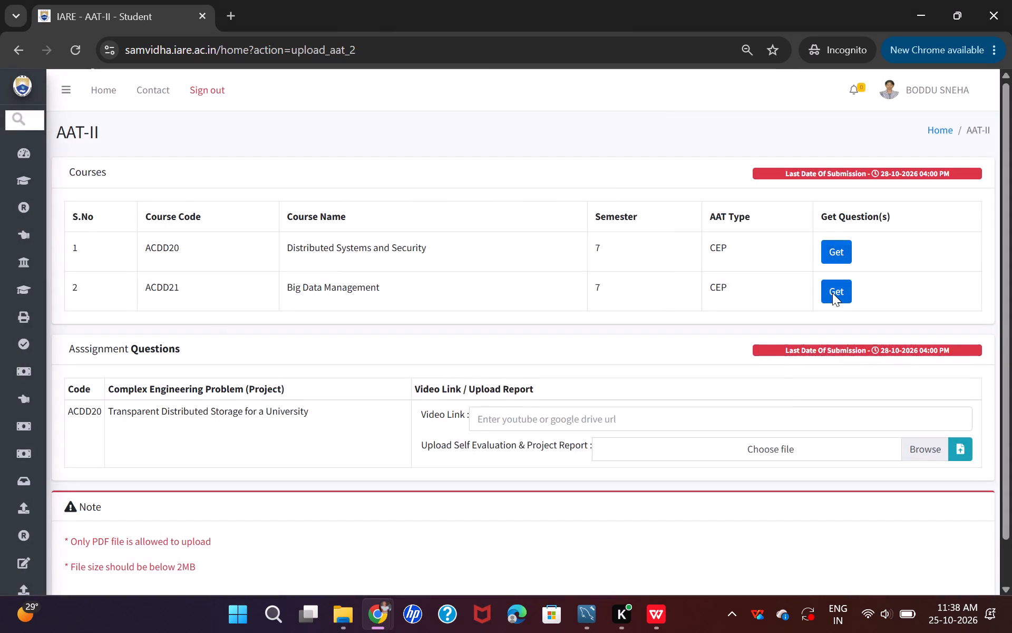
pyautogui.click(741, 276)
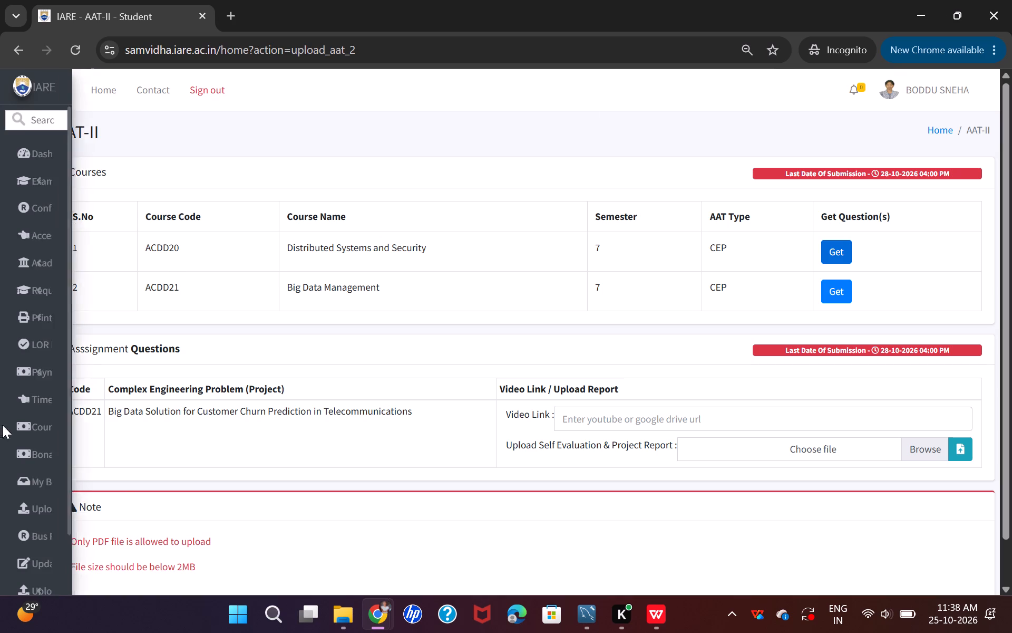
# Return to the AAT (Concept Video) upload page to review the assigned topics.
pyautogui.scroll(-3, 22, 459)
pyautogui.click(82, 524)
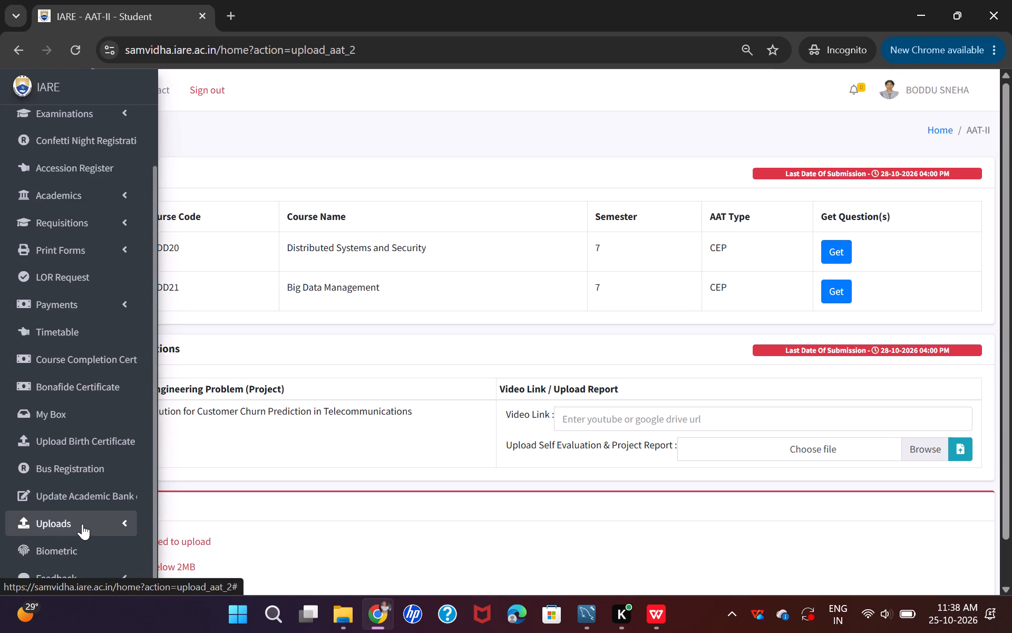
pyautogui.scroll(-4, 82, 524)
pyautogui.click(109, 444)
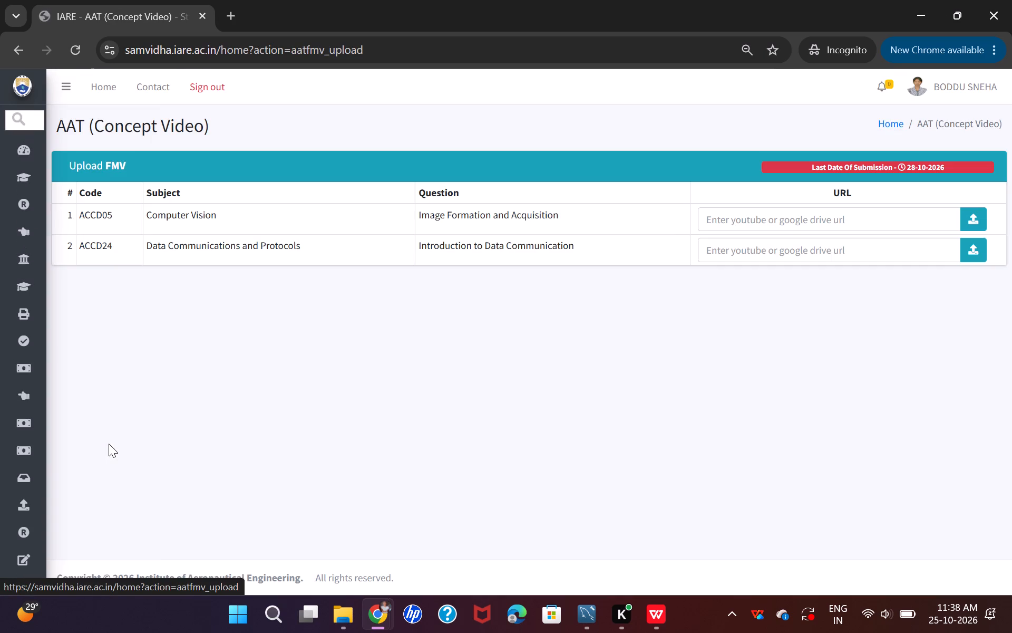
# Go back to the AAT-II page and get the Distributed Systems and Security and Big Data Management project problems again.
pyautogui.scroll(-3, 50, 454)
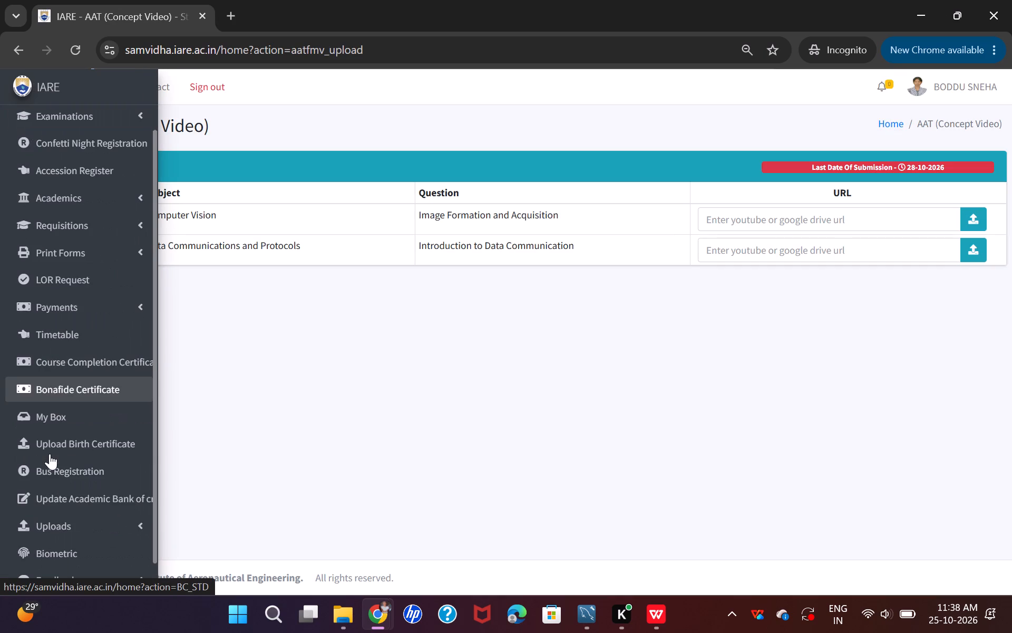
pyautogui.click(66, 529)
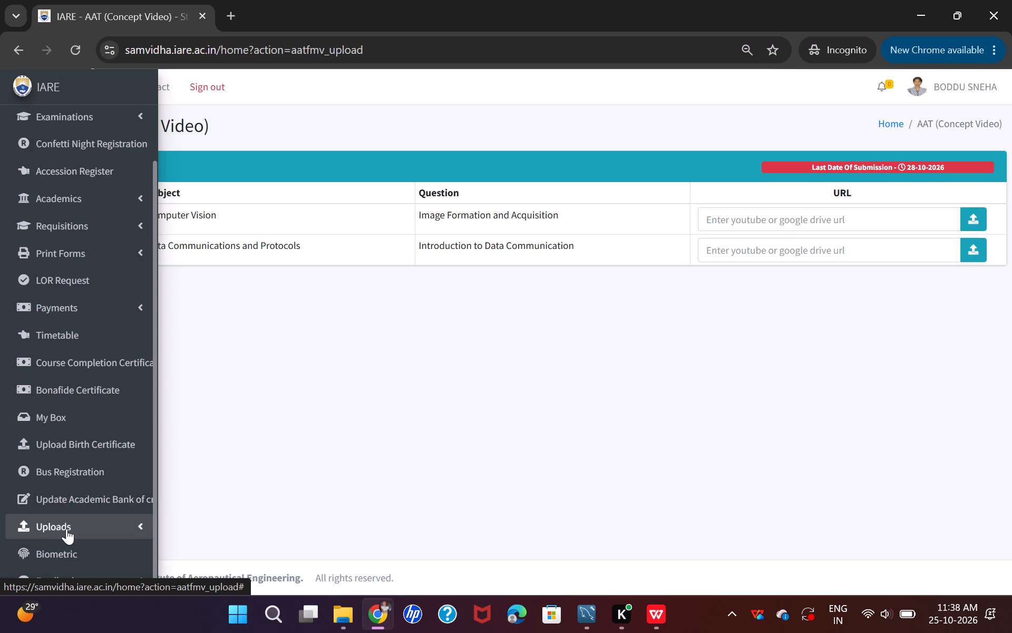
pyautogui.scroll(-3, 66, 529)
pyautogui.click(87, 467)
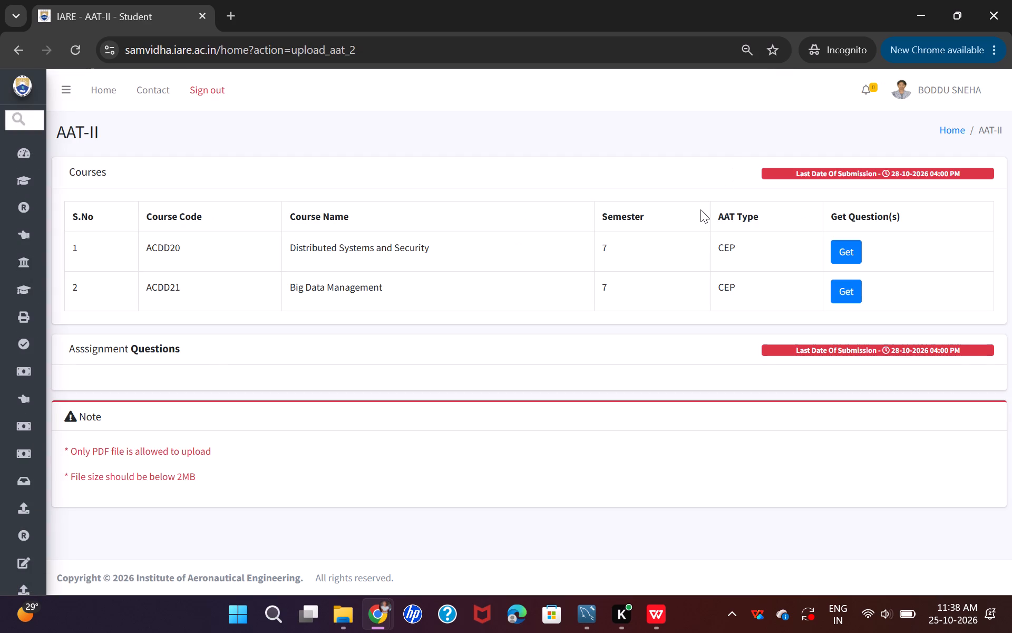
pyautogui.click(837, 254)
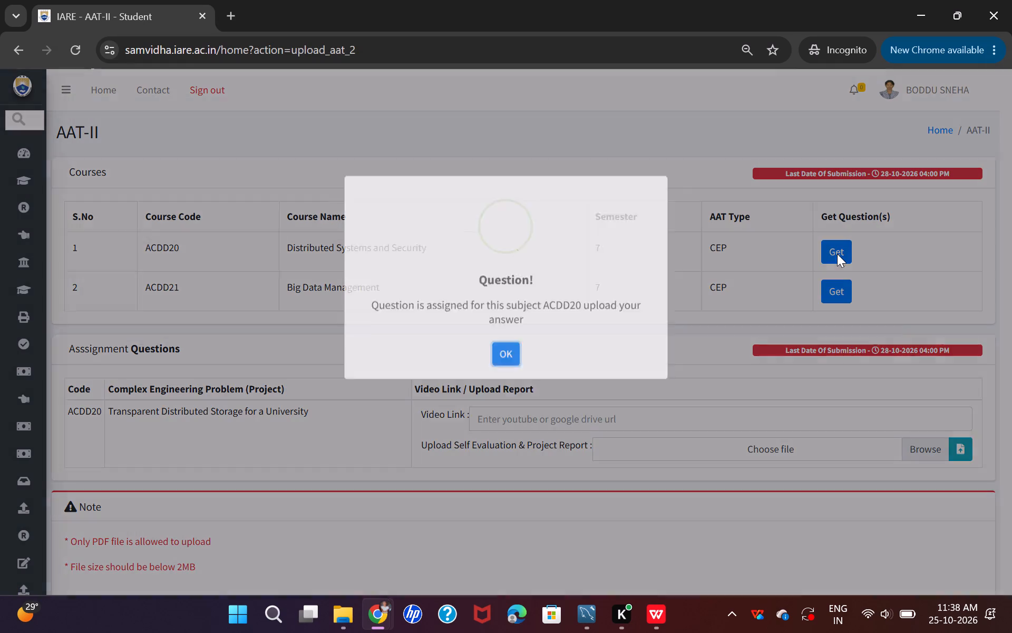
pyautogui.click(850, 264)
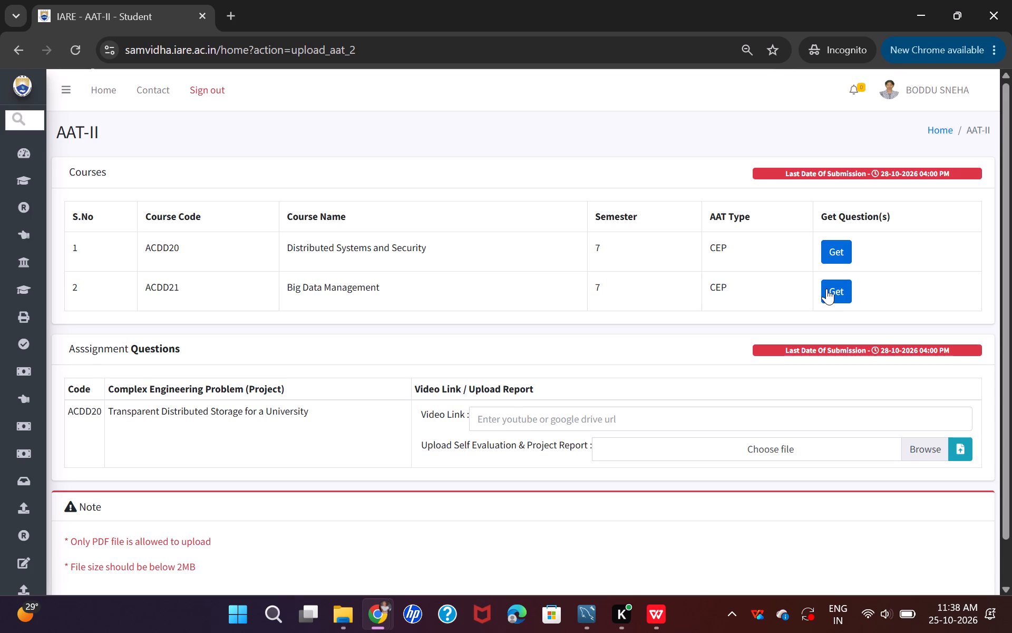
pyautogui.click(826, 289)
pyautogui.click(858, 281)
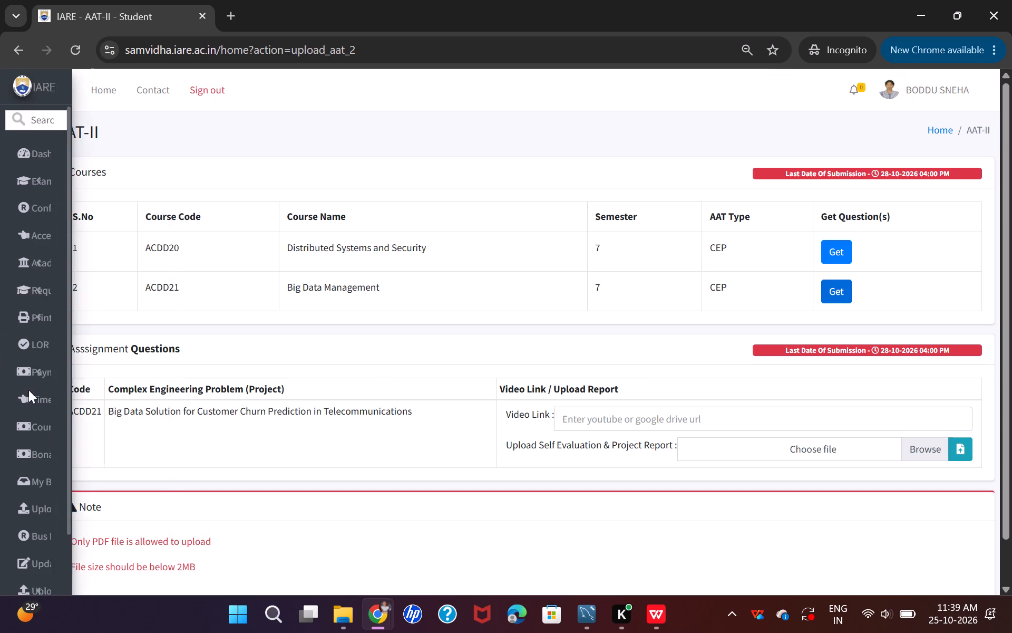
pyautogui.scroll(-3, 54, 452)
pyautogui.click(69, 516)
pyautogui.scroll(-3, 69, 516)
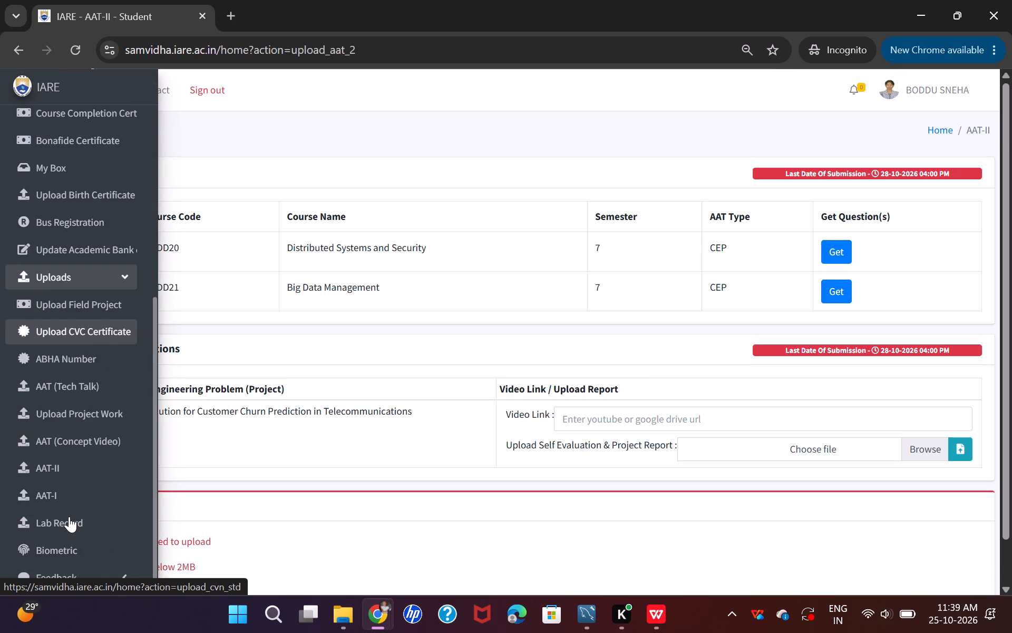
# Switch to the Computer Networks report in WPS Office and review its contents page and project sections.
pyautogui.click(653, 608)
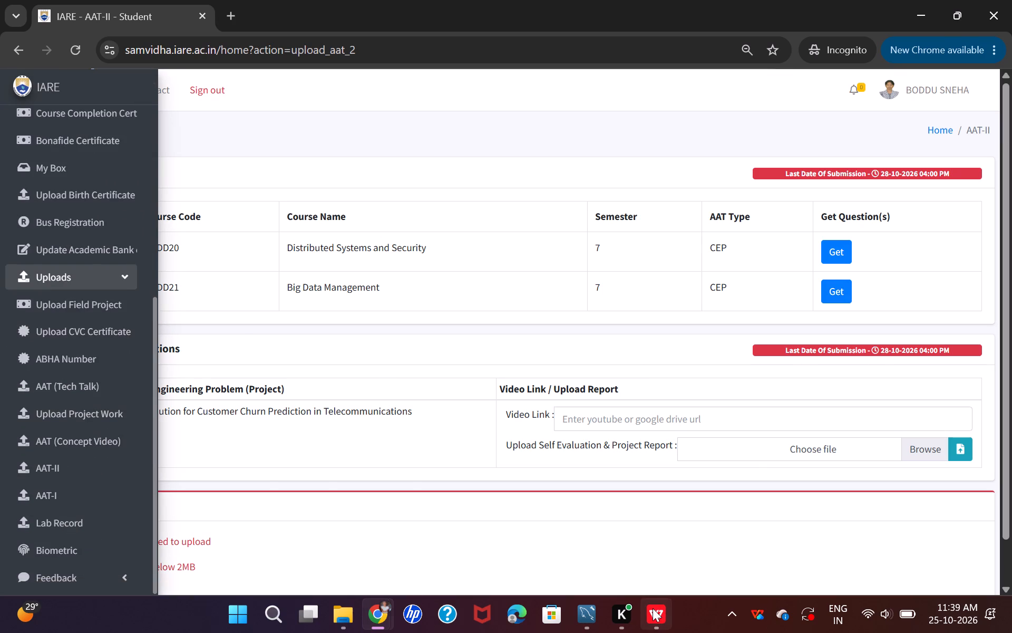
pyautogui.scroll(4, 518, 290)
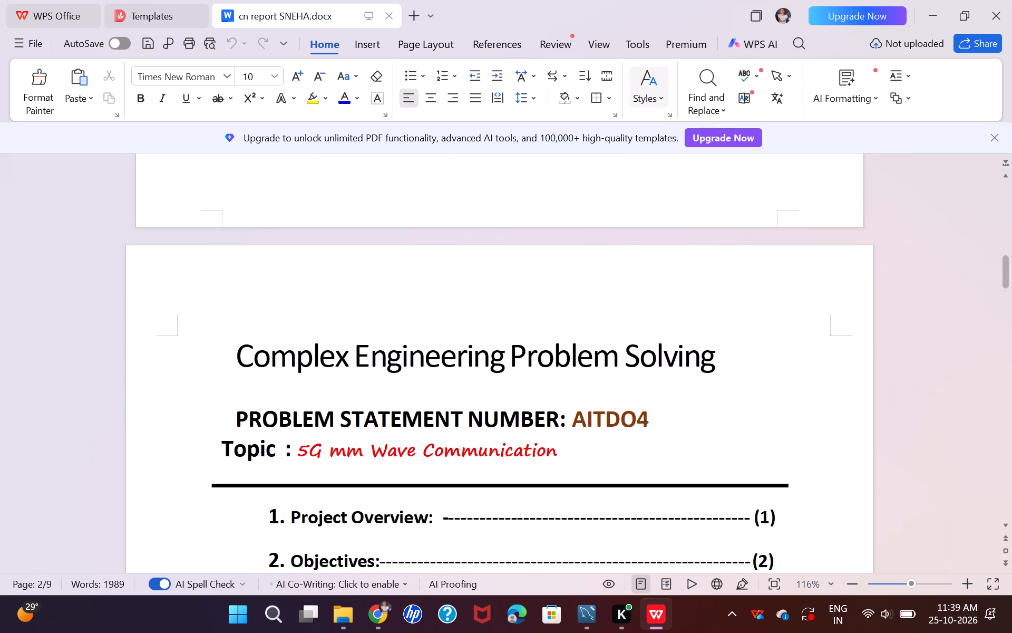
pyautogui.scroll(-11, 542, 437)
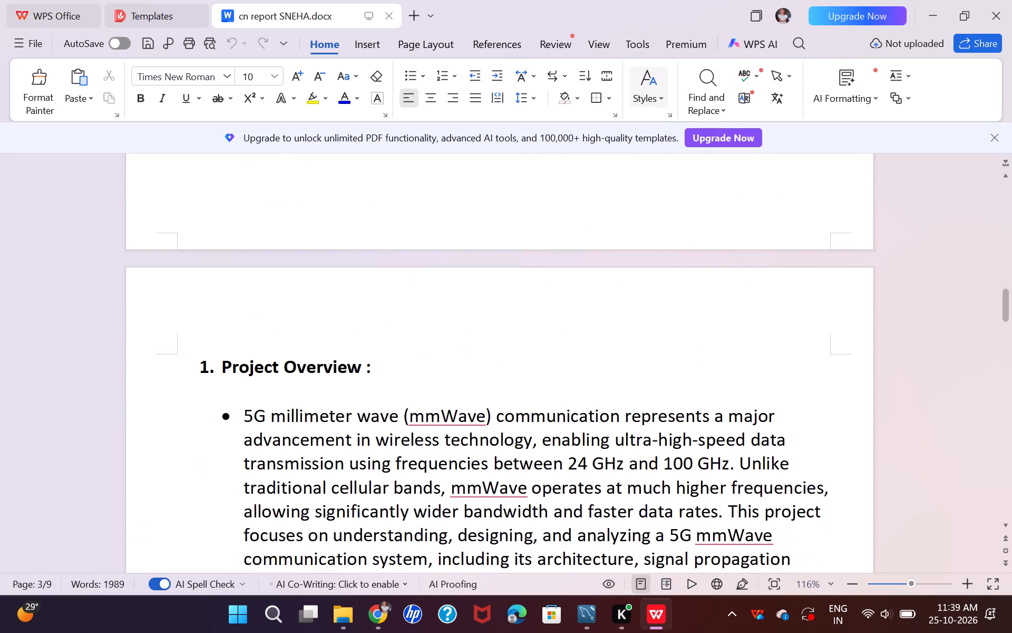
pyautogui.scroll(-7, 542, 437)
pyautogui.scroll(10, 542, 437)
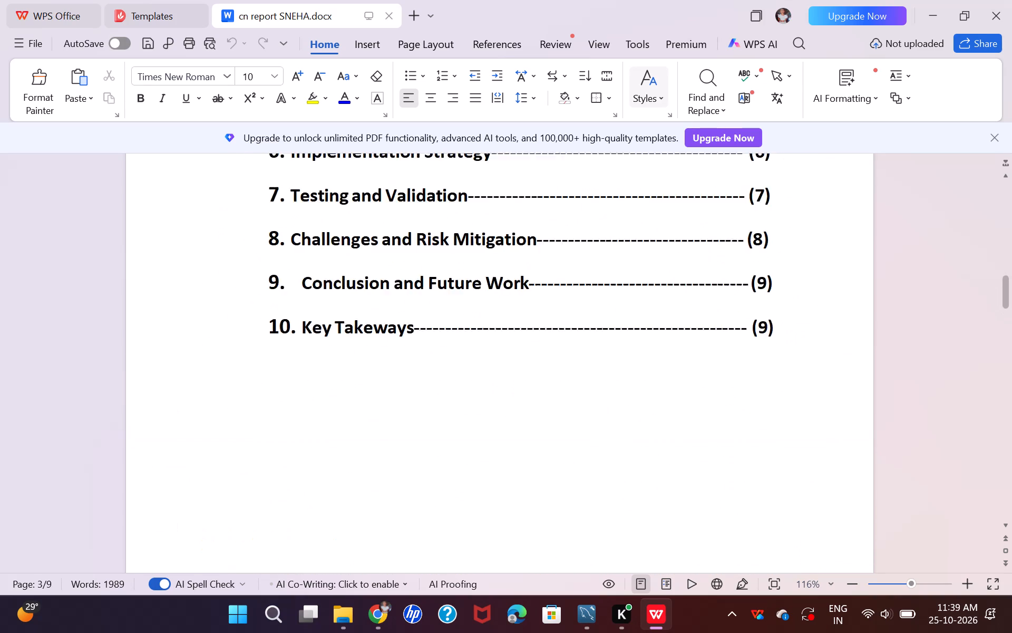
pyautogui.scroll(4, 542, 437)
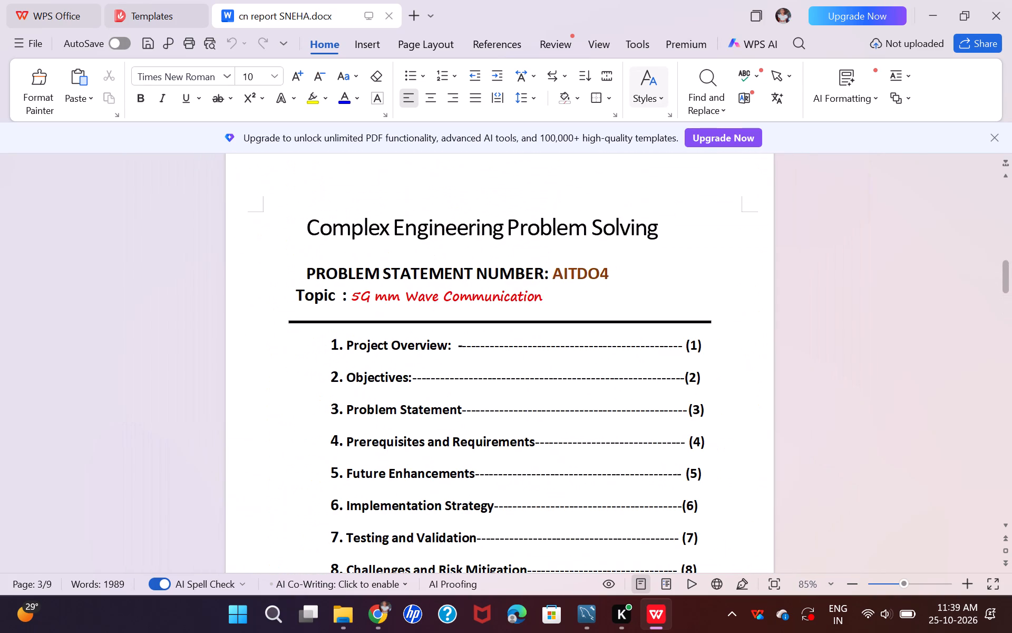
pyautogui.scroll(-1, 496, 447)
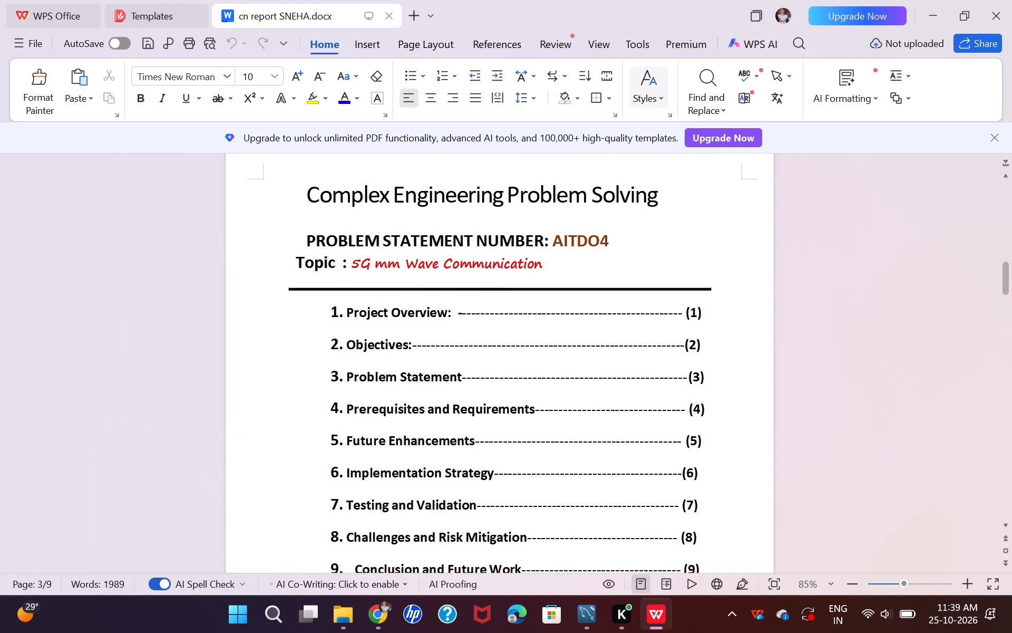
pyautogui.scroll(-1, 496, 447)
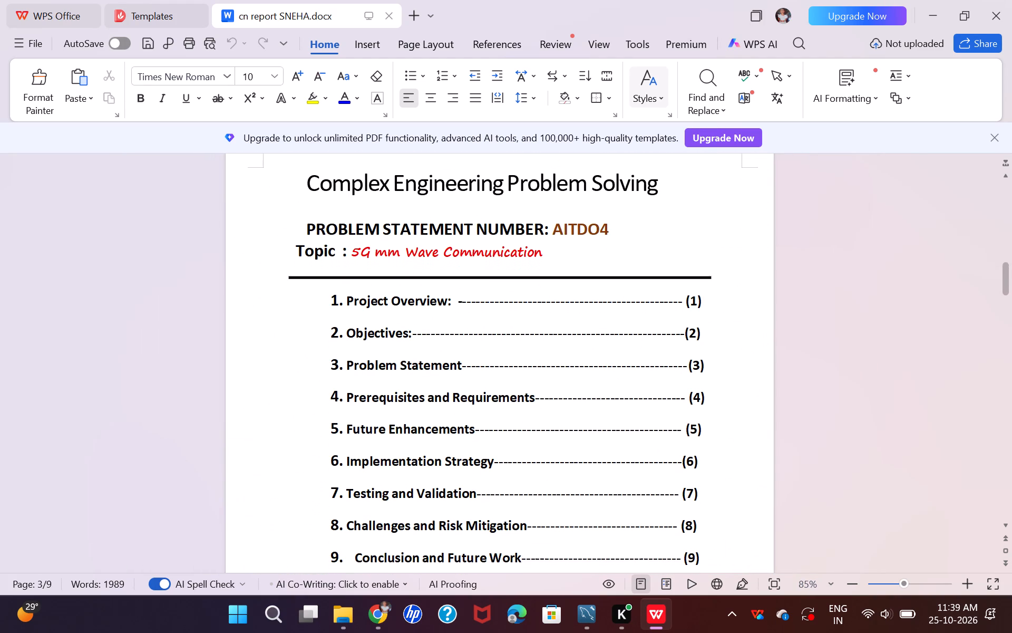
pyautogui.scroll(-1, 496, 447)
pyautogui.hscroll(1, 358, 277)
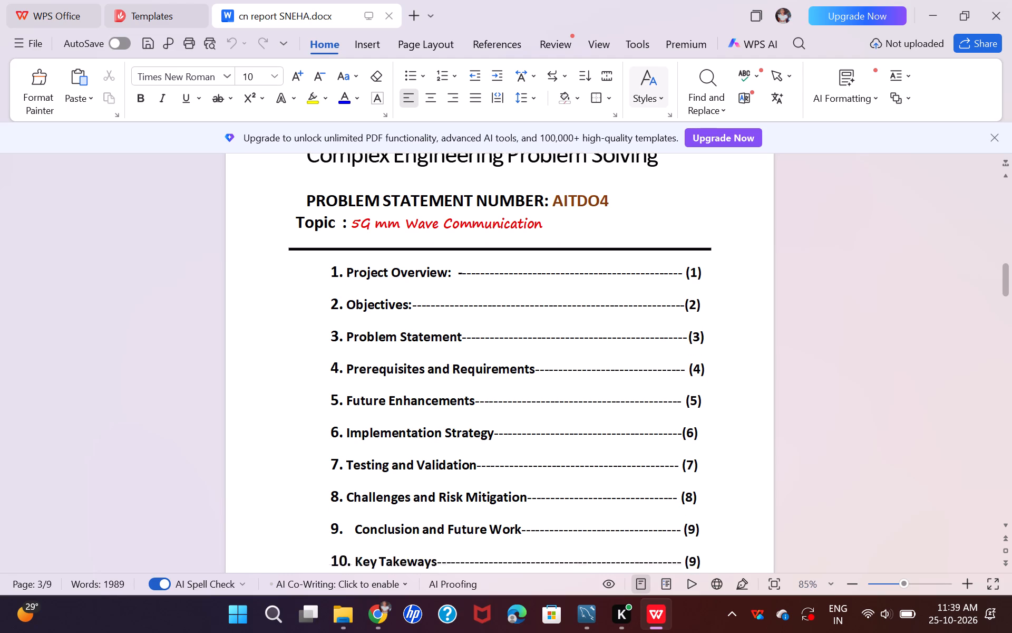
pyautogui.hscroll(1, 358, 277)
pyautogui.scroll(2, 541, 219)
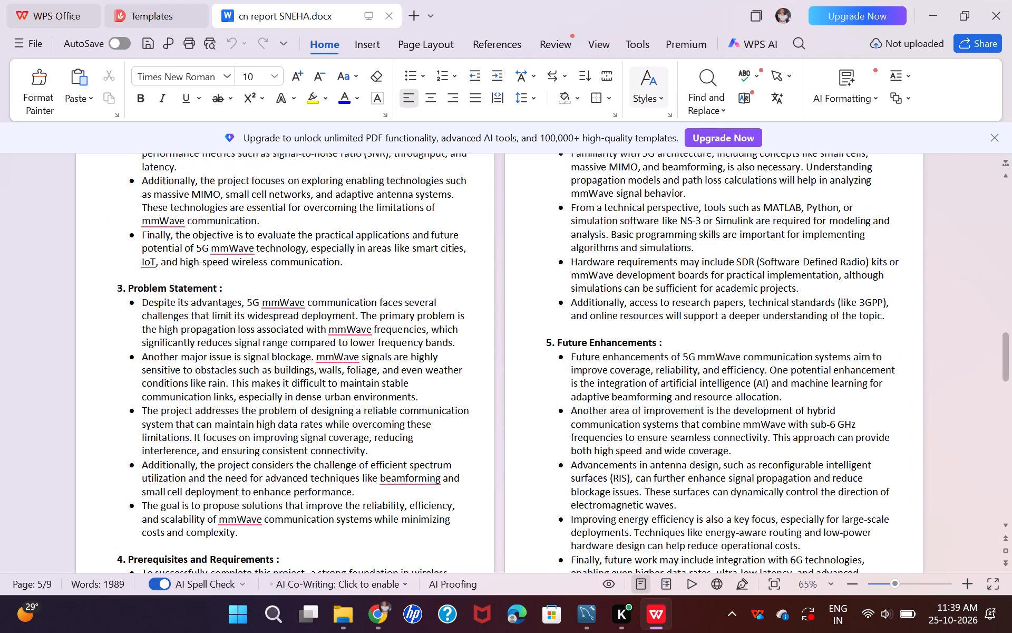
pyautogui.scroll(9, 541, 219)
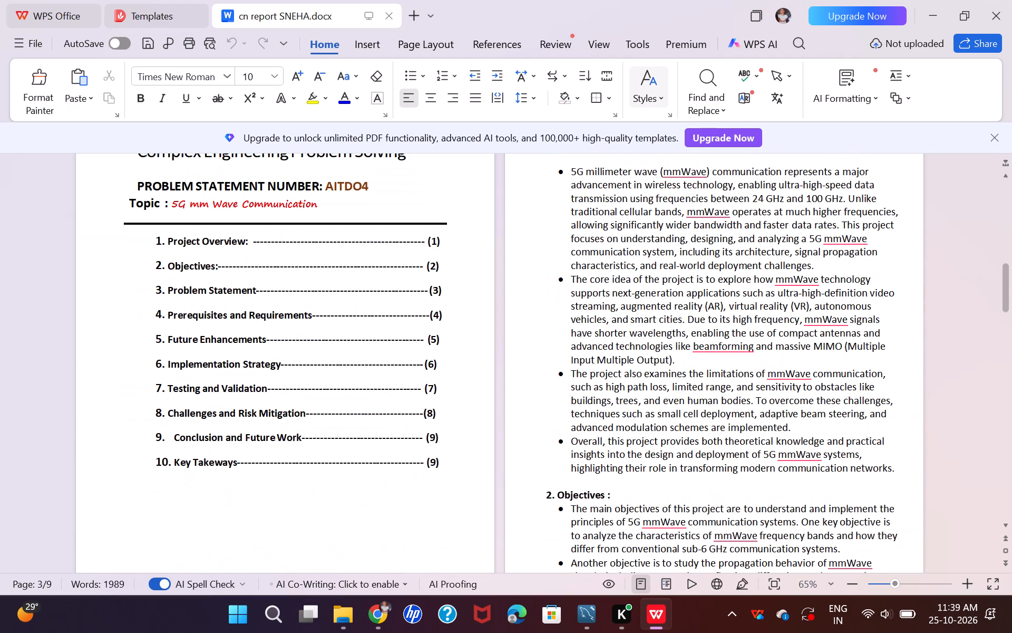
# Copy the ten-item contents list, from Project Overview to Key Takeways, in the Computer Networks report.
pyautogui.moveTo(152, 236); pyautogui.dragTo(392, 433)
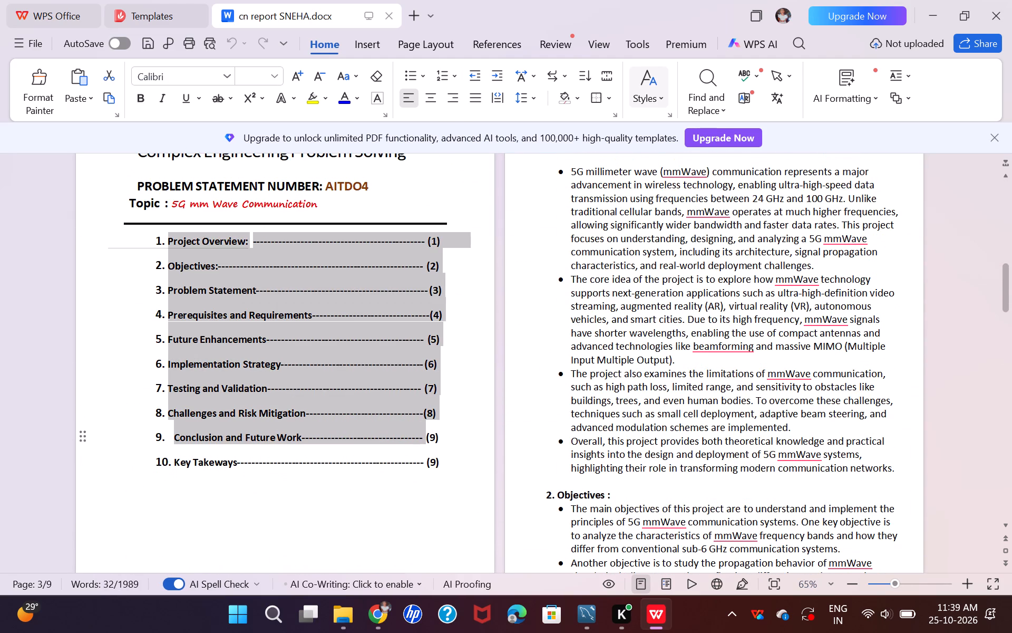
pyautogui.moveTo(392, 433); pyautogui.dragTo(455, 456)
pyautogui.hotkey('ctrl', 'c')
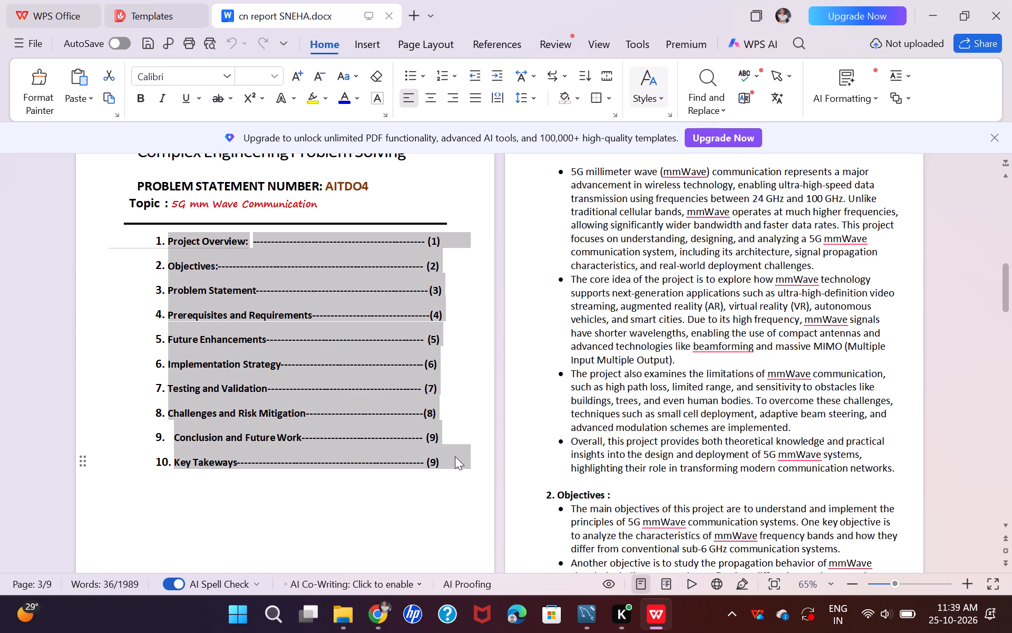
pyautogui.scroll(1, 371, 316)
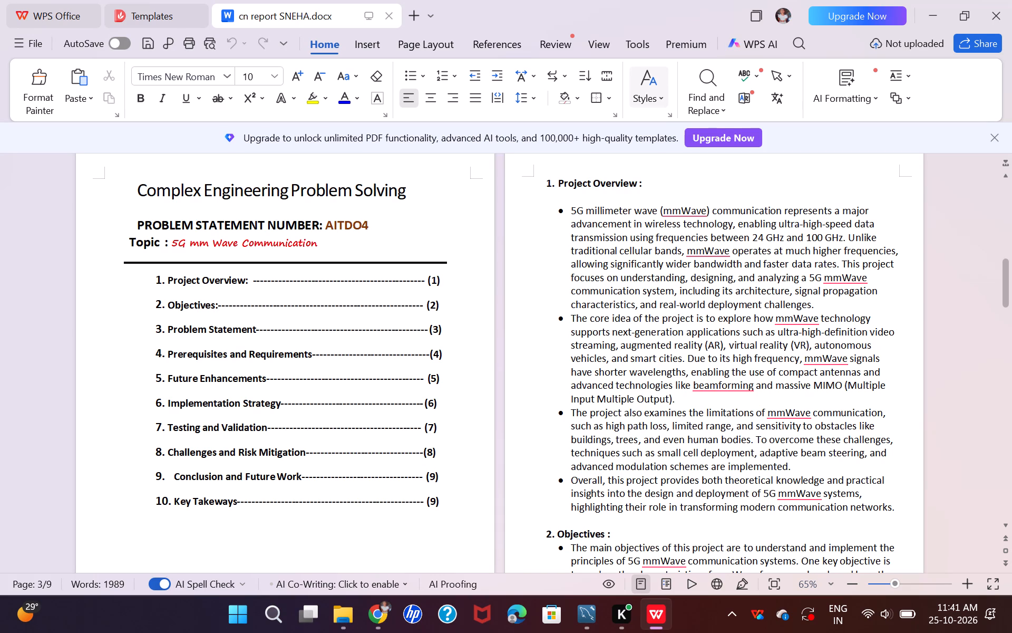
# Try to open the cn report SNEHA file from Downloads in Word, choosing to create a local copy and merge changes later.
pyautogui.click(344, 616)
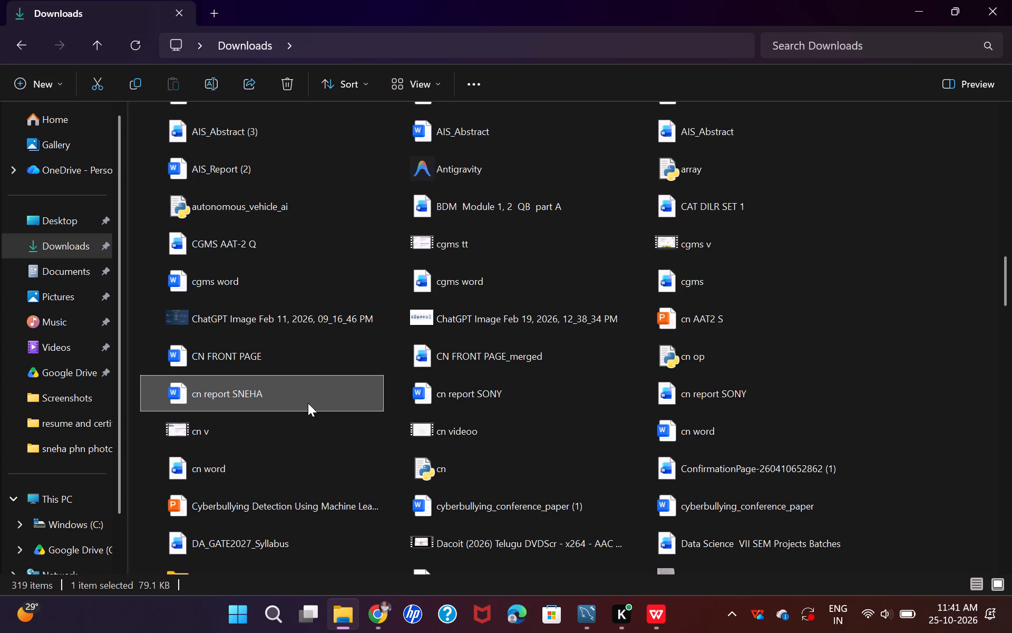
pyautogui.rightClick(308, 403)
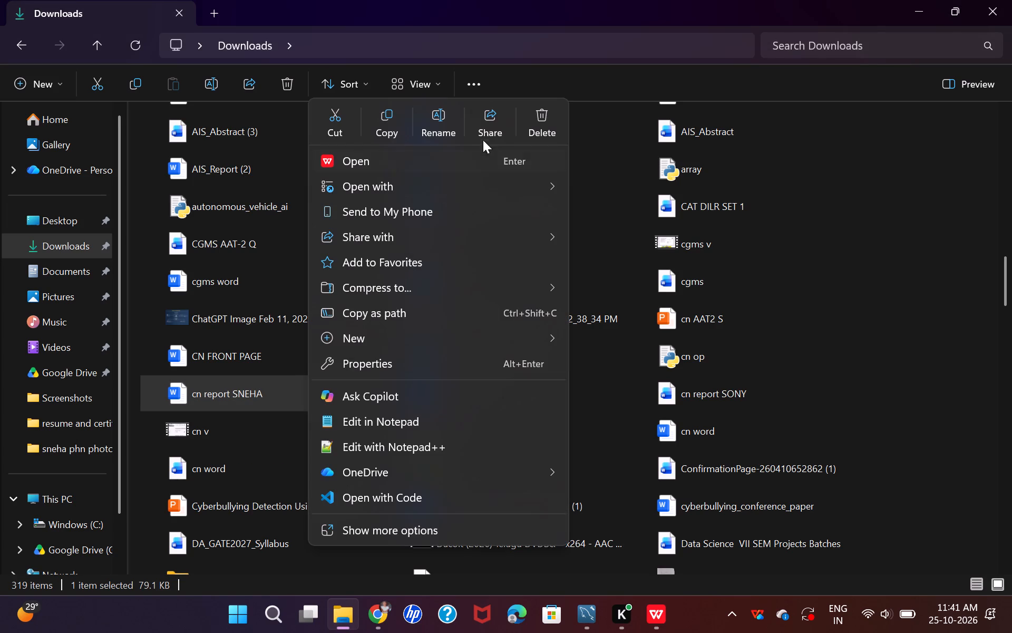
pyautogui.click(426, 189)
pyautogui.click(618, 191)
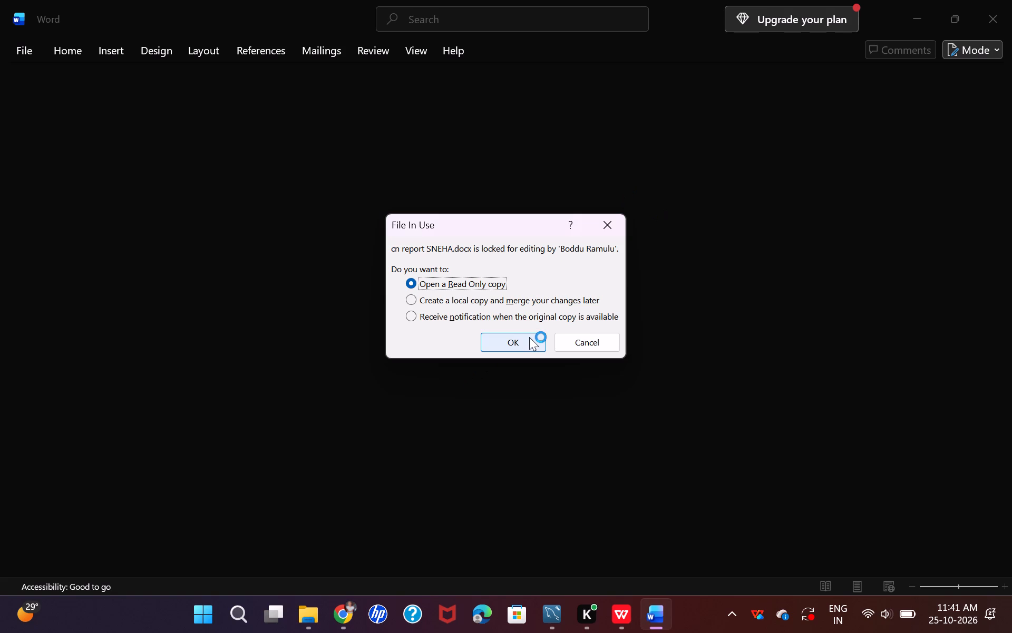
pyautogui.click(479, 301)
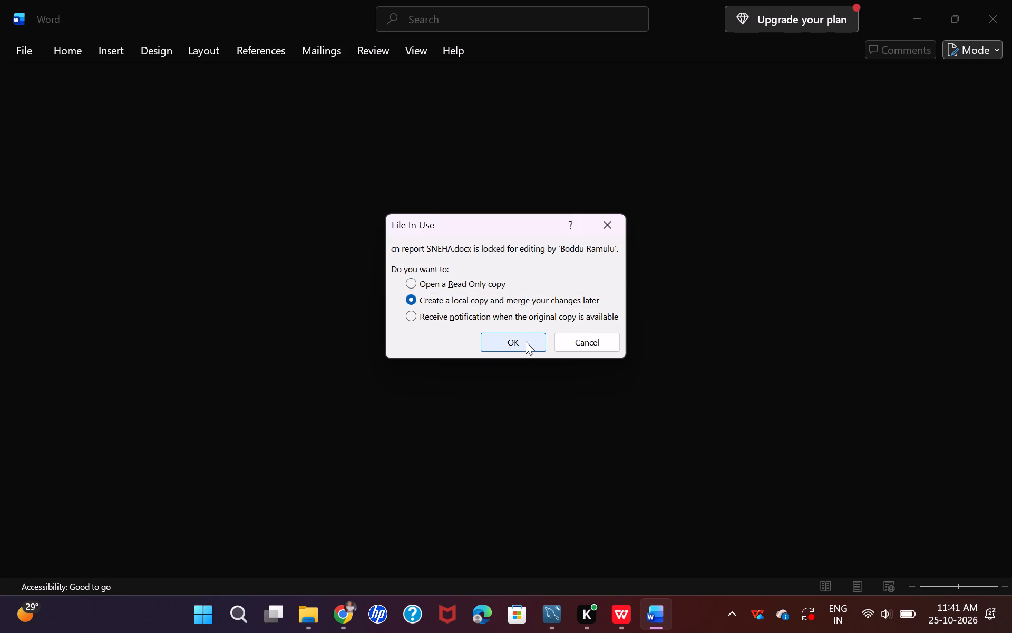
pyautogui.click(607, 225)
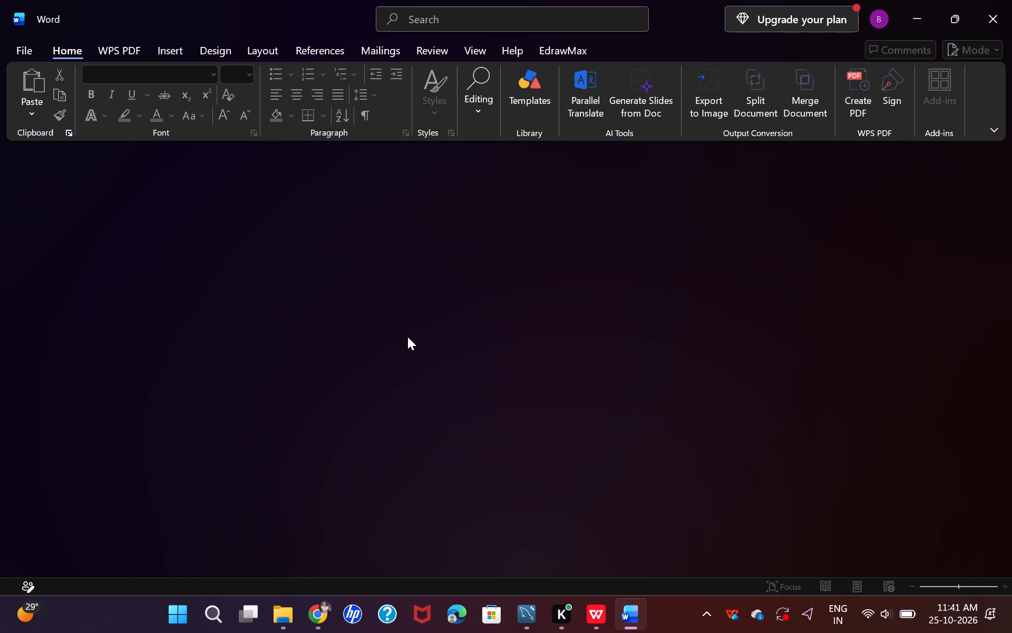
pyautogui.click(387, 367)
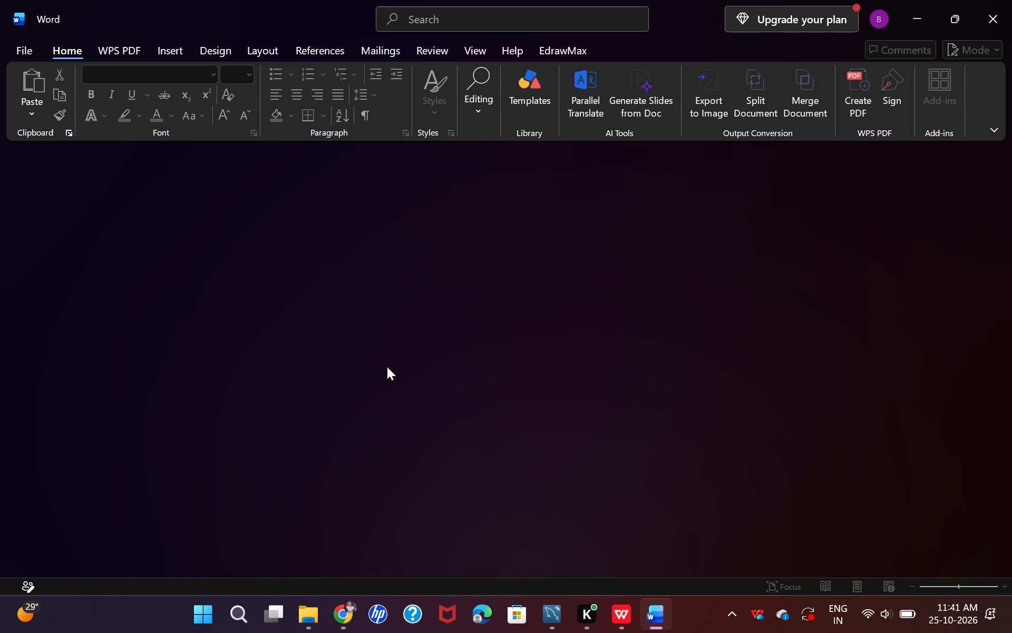
# Close the empty Word window and open the cn report SNEHA file from Downloads in Word as a read-only copy.
pyautogui.click(981, 12)
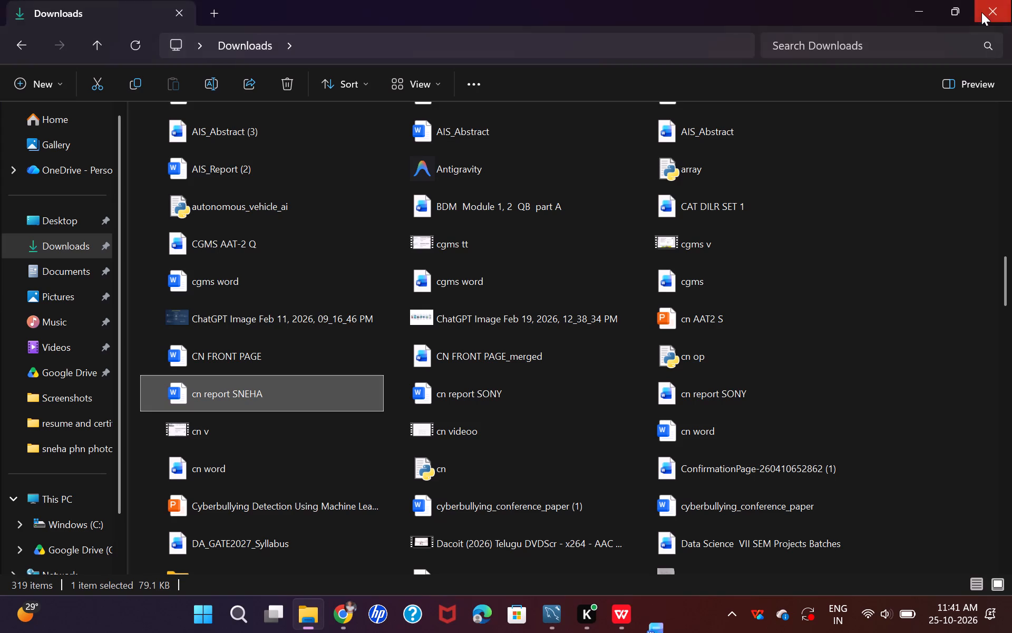
pyautogui.click(315, 389)
pyautogui.rightClick(315, 389)
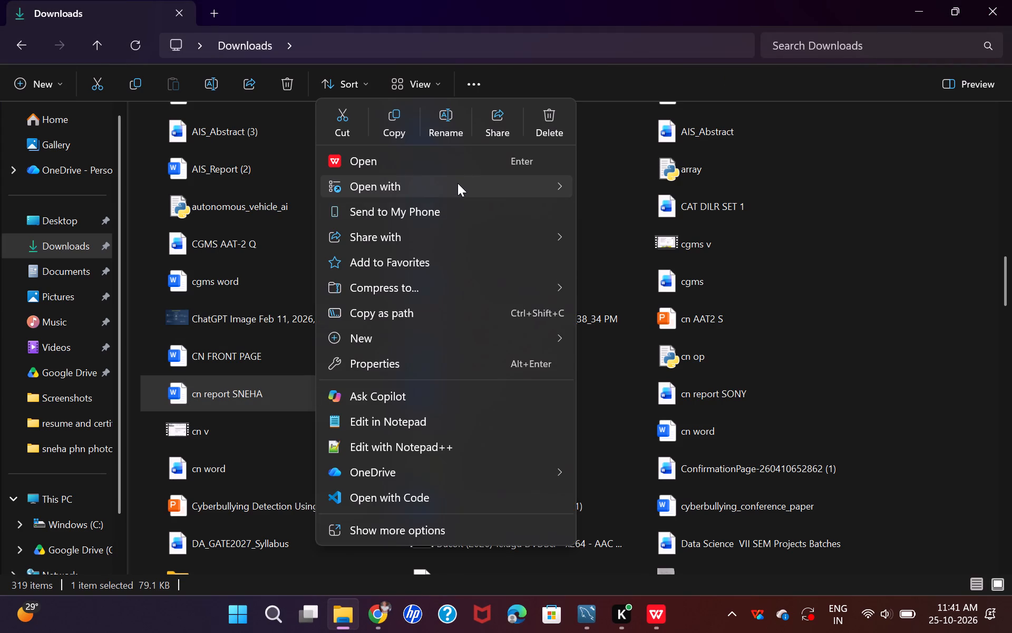
pyautogui.click(458, 183)
pyautogui.click(632, 191)
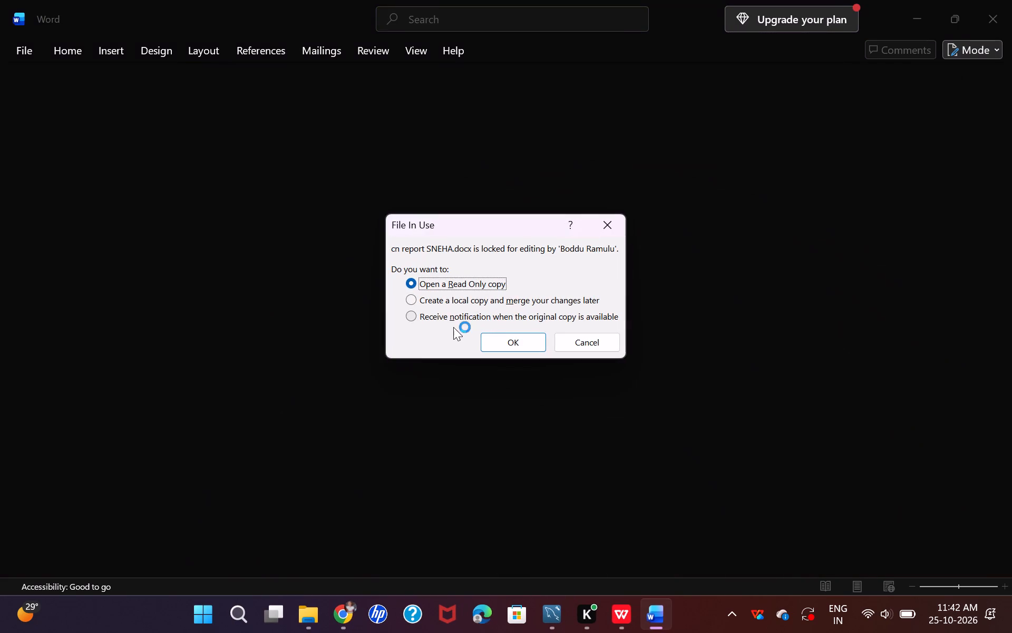
pyautogui.click(506, 348)
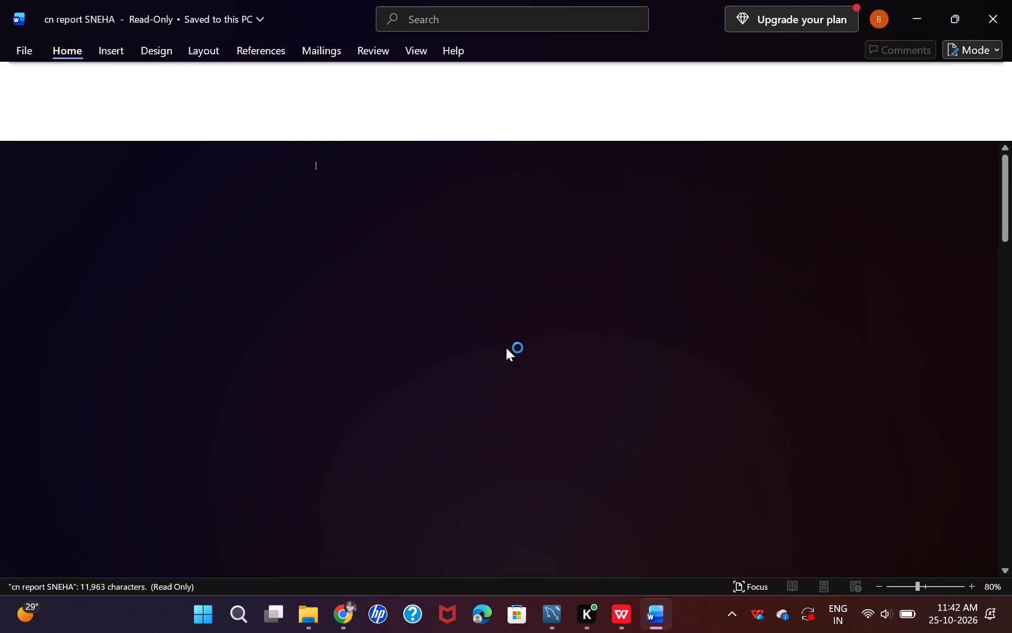
# Save the read-only report as a new Word document named BDM on the Desktop.
pyautogui.scroll(-9, 465, 331)
pyautogui.scroll(-1, 547, 168)
pyautogui.scroll(-4, 562, 217)
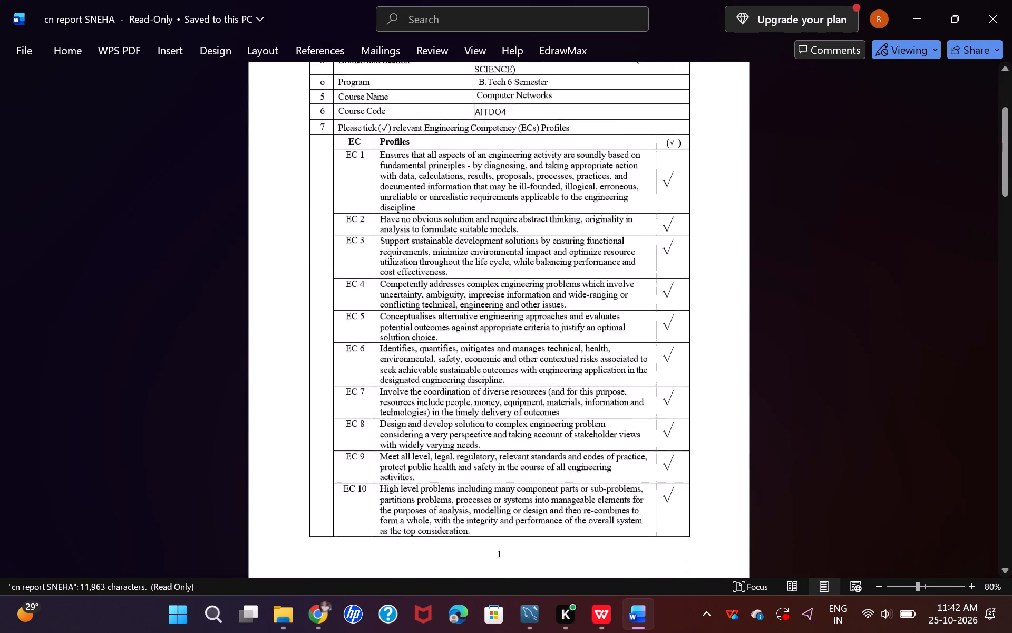
pyautogui.scroll(-9, 562, 217)
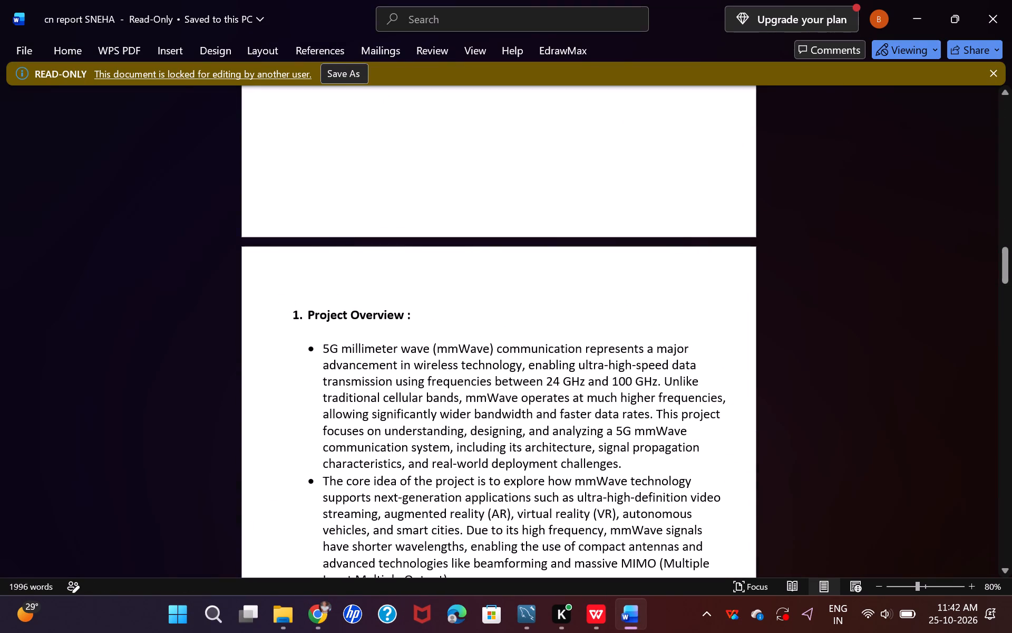
pyautogui.click(352, 69)
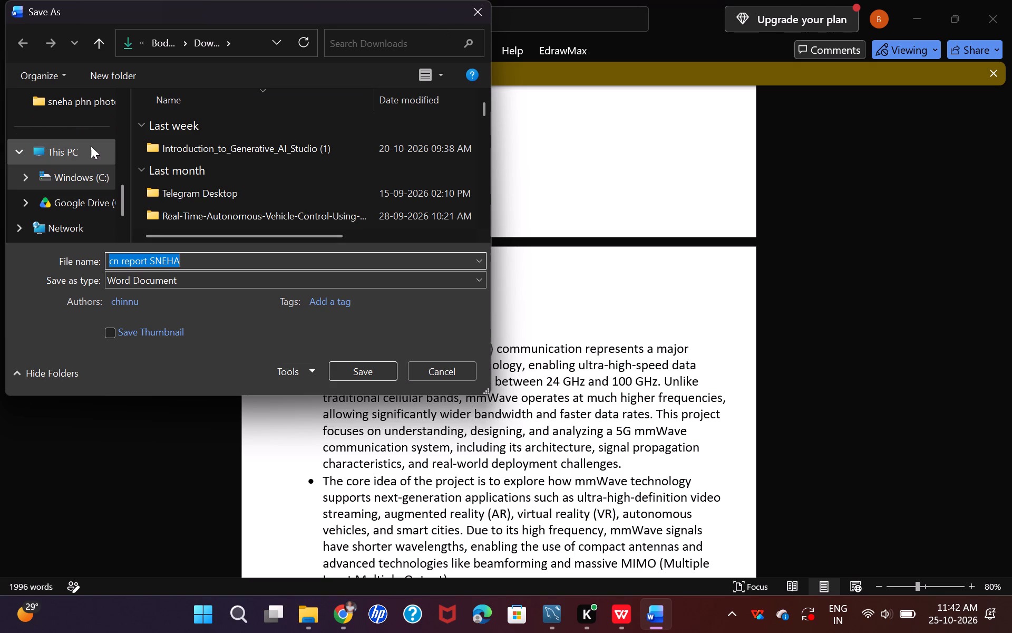
pyautogui.click(74, 154)
pyautogui.scroll(4, 92, 206)
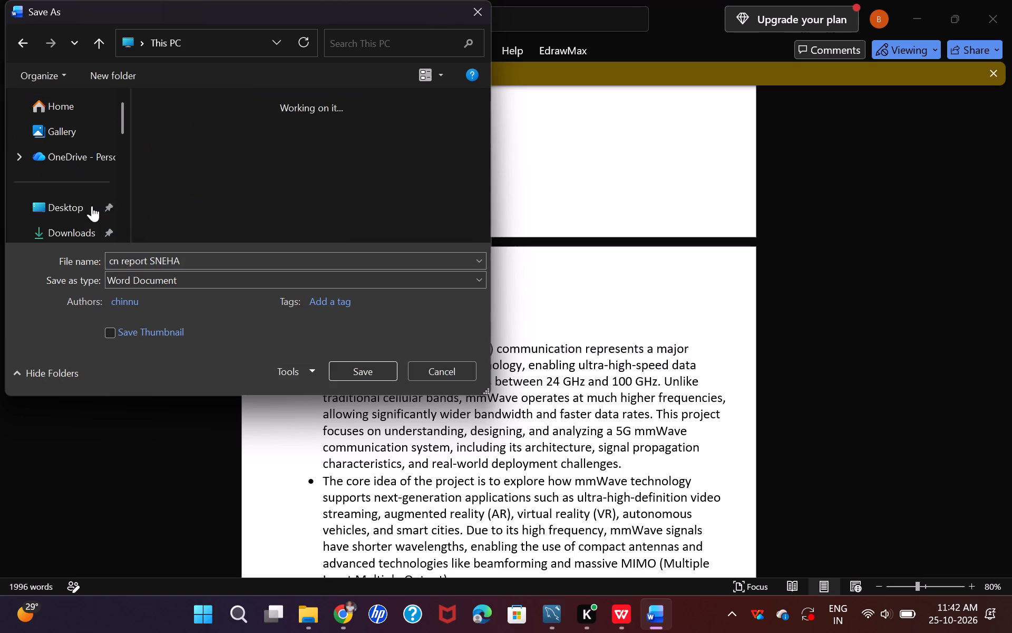
pyautogui.scroll(5, 92, 206)
pyautogui.click(73, 206)
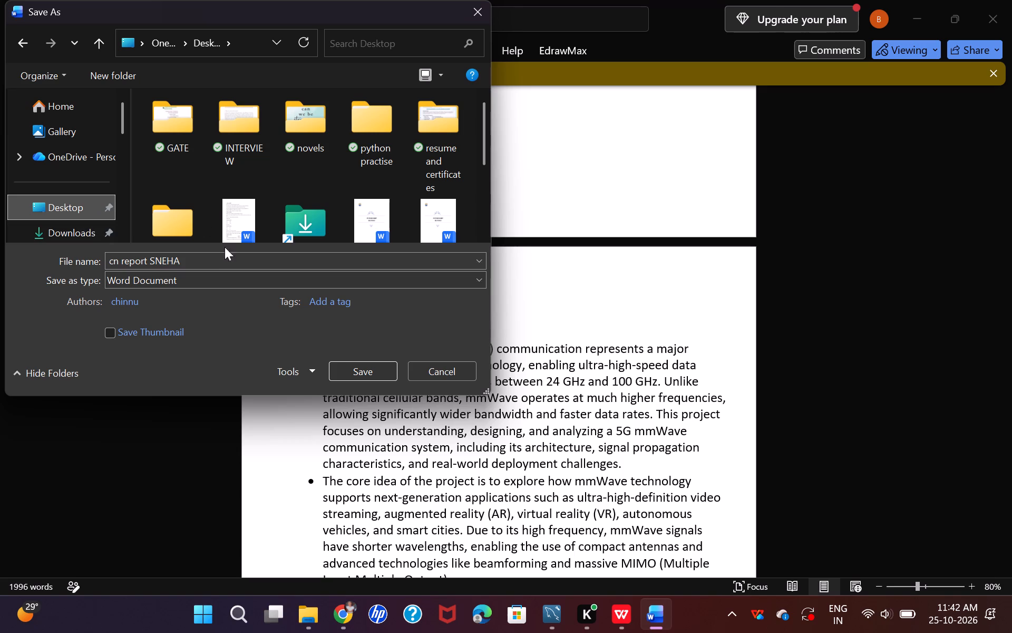
pyautogui.click(207, 257)
pyautogui.press('b')
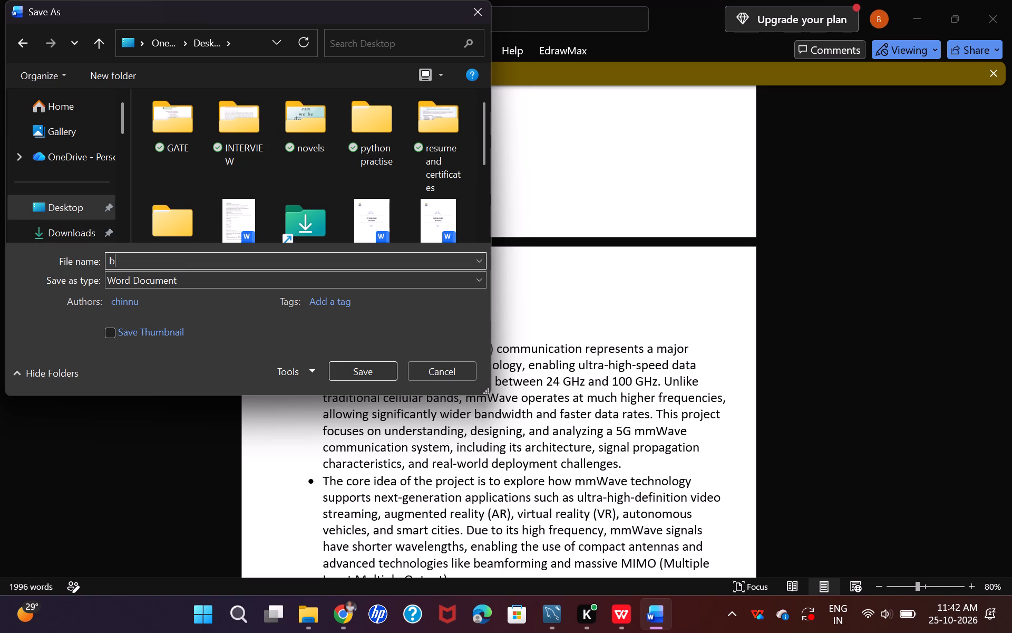
pyautogui.press('BackSpace')
pyautogui.write('BDM')
pyautogui.click(360, 368)
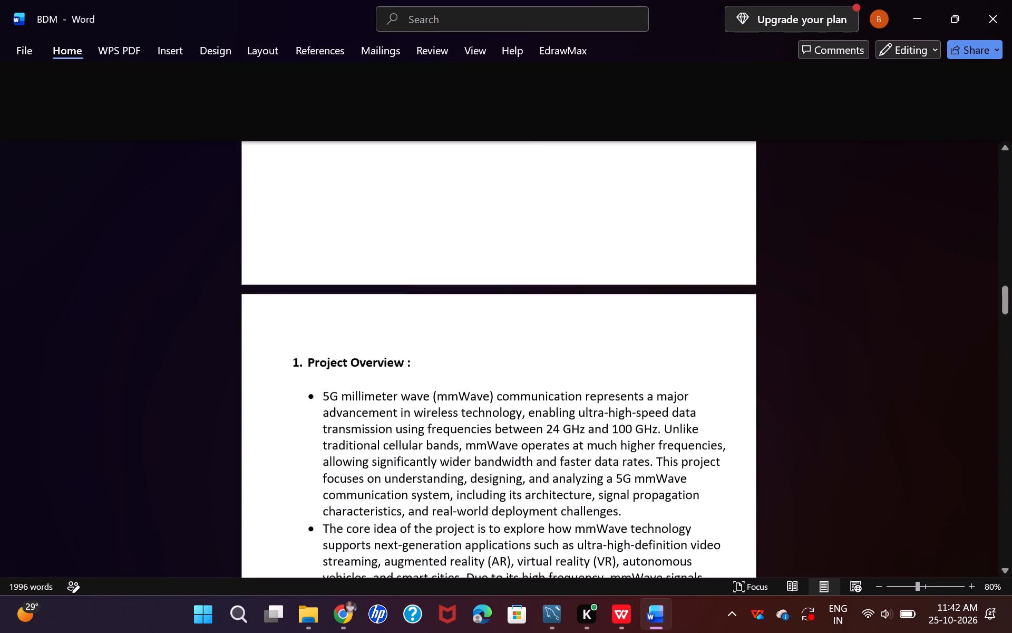
# Delete all the 5G mmWave report text from the Project Overview heading to the end of the document.
pyautogui.scroll(6, 314, 323)
pyautogui.scroll(-5, 314, 323)
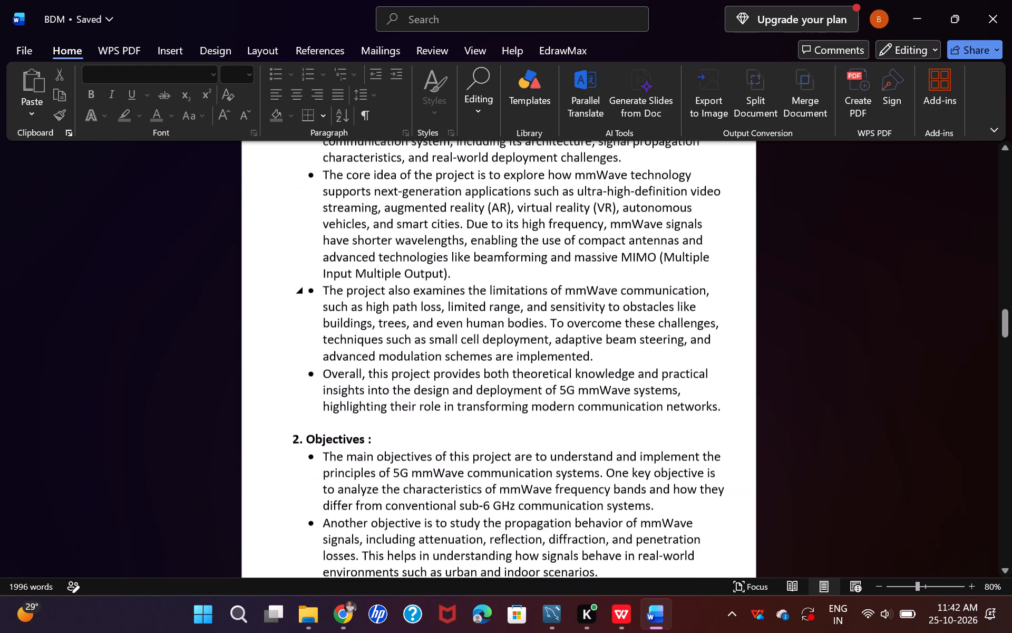
pyautogui.scroll(2, 314, 323)
pyautogui.scroll(1, 287, 257)
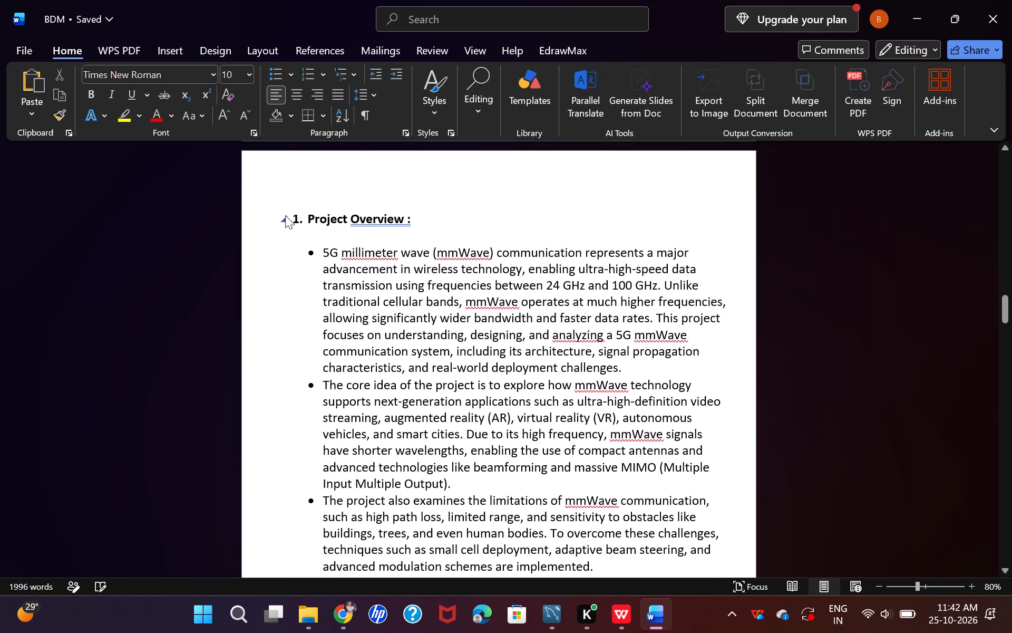
pyautogui.moveTo(293, 216); pyautogui.dragTo(345, 496)
pyautogui.moveTo(345, 496); pyautogui.dragTo(297, 540)
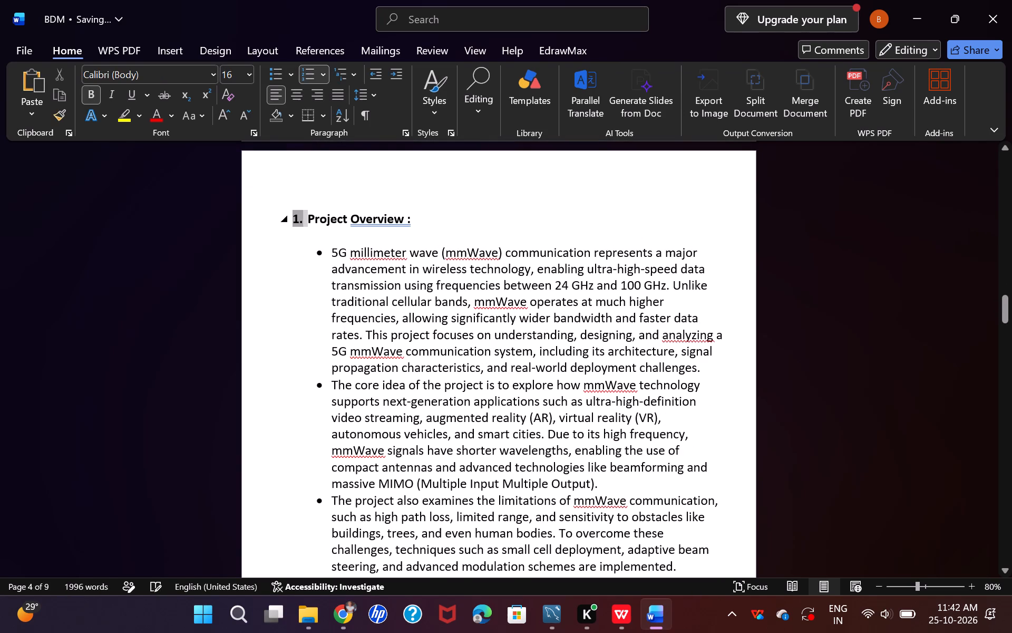
pyautogui.moveTo(318, 206); pyautogui.dragTo(356, 505)
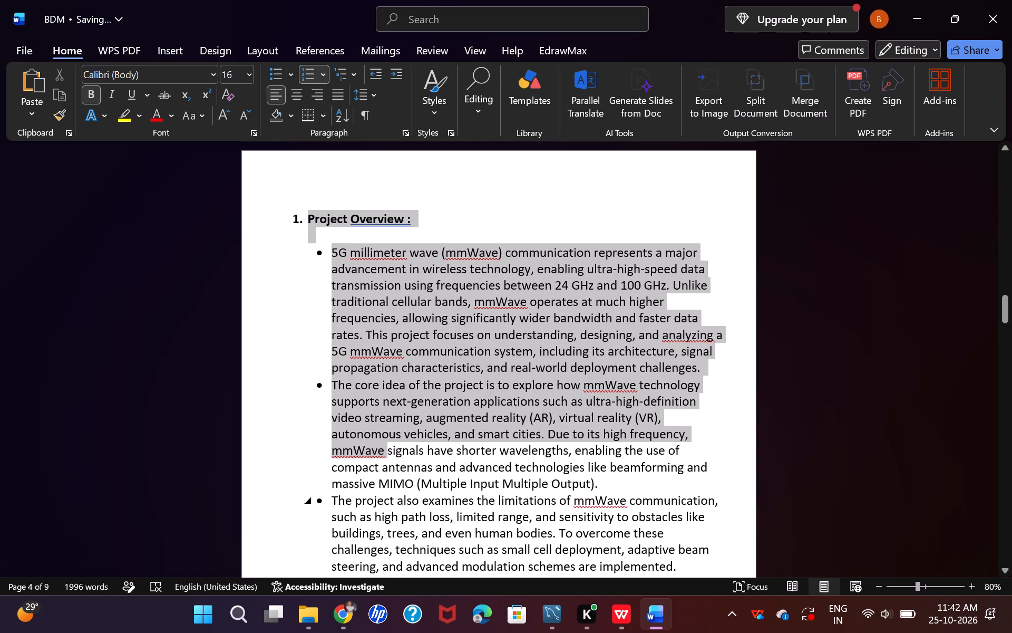
pyautogui.moveTo(356, 505); pyautogui.dragTo(349, 632)
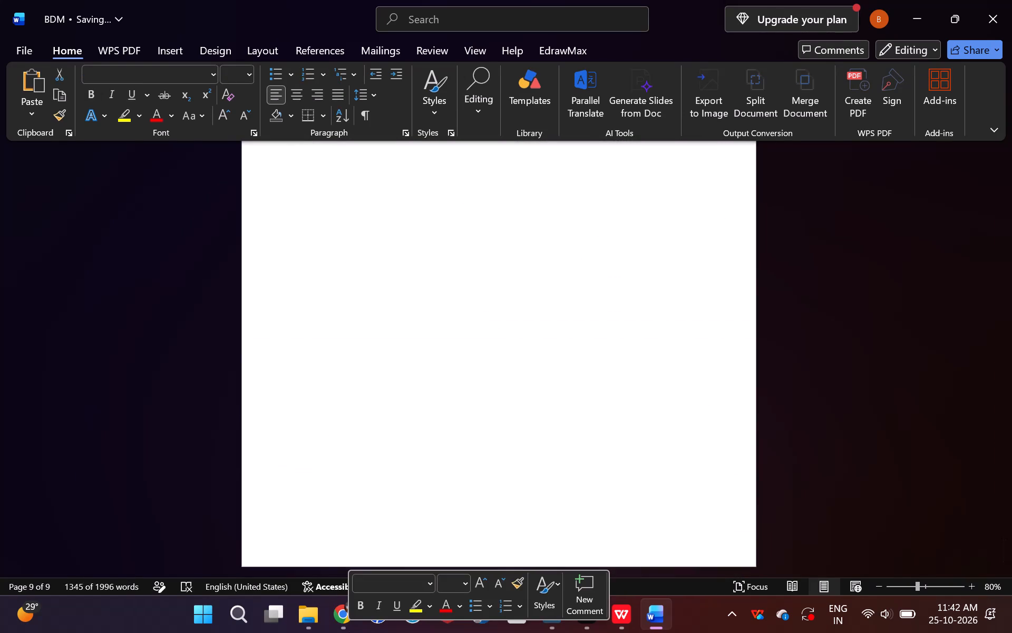
pyautogui.press('BackSpace')
# Paste the copied customer churn prediction report in place of the deleted text.
pyautogui.scroll(5, 402, 526)
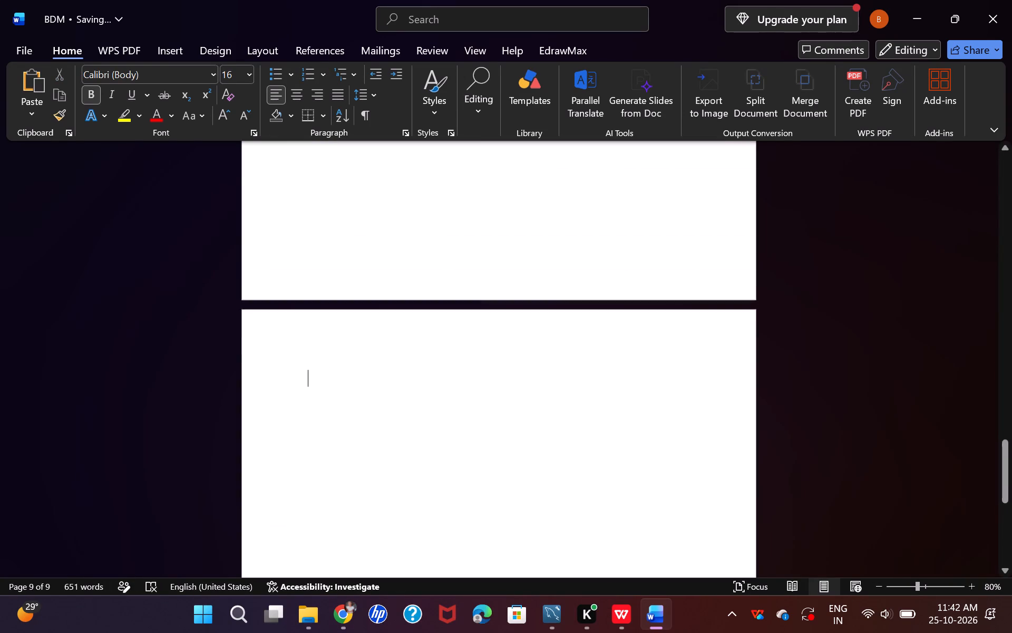
pyautogui.scroll(4, 402, 526)
pyautogui.scroll(-4, 402, 526)
pyautogui.scroll(3, 402, 526)
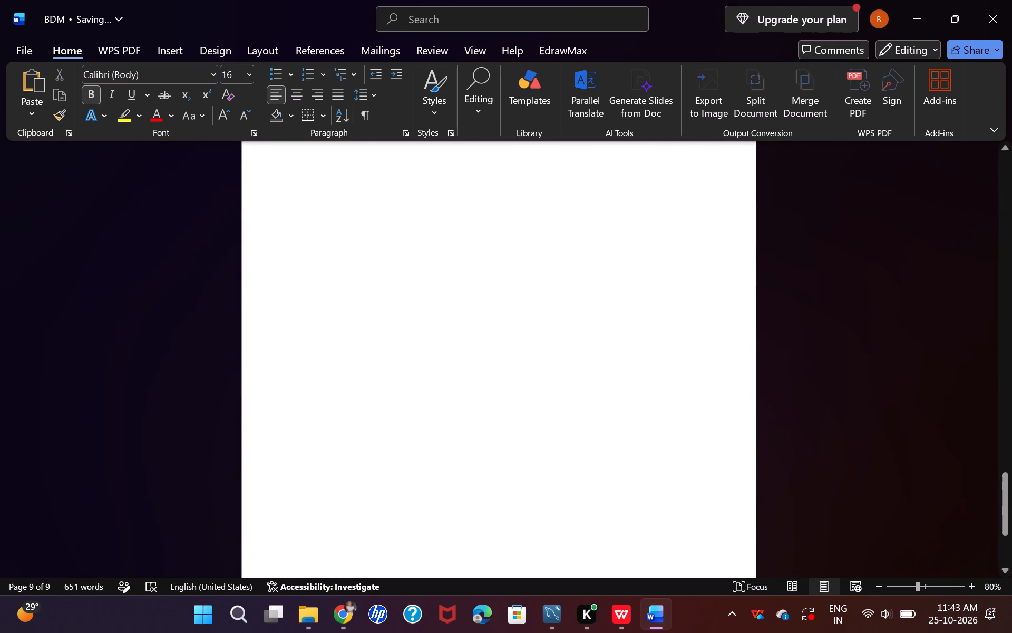
pyautogui.scroll(1, 402, 526)
pyautogui.hotkey('ctrl', 'v')
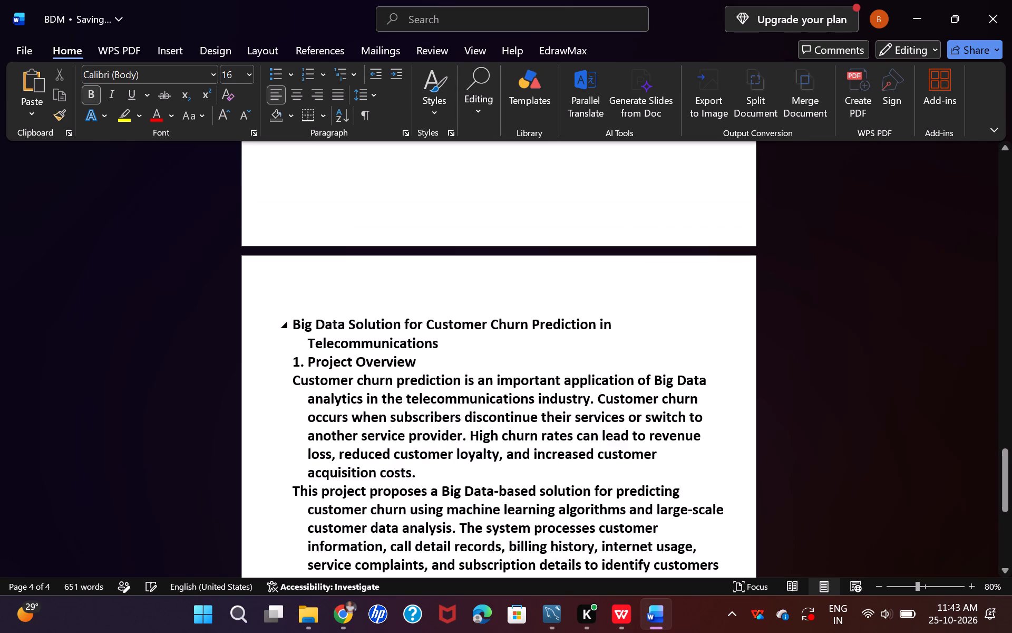
# Change the semester in the self-assessment form's Program row to 7th on the first page.
pyautogui.scroll(14, 363, 287)
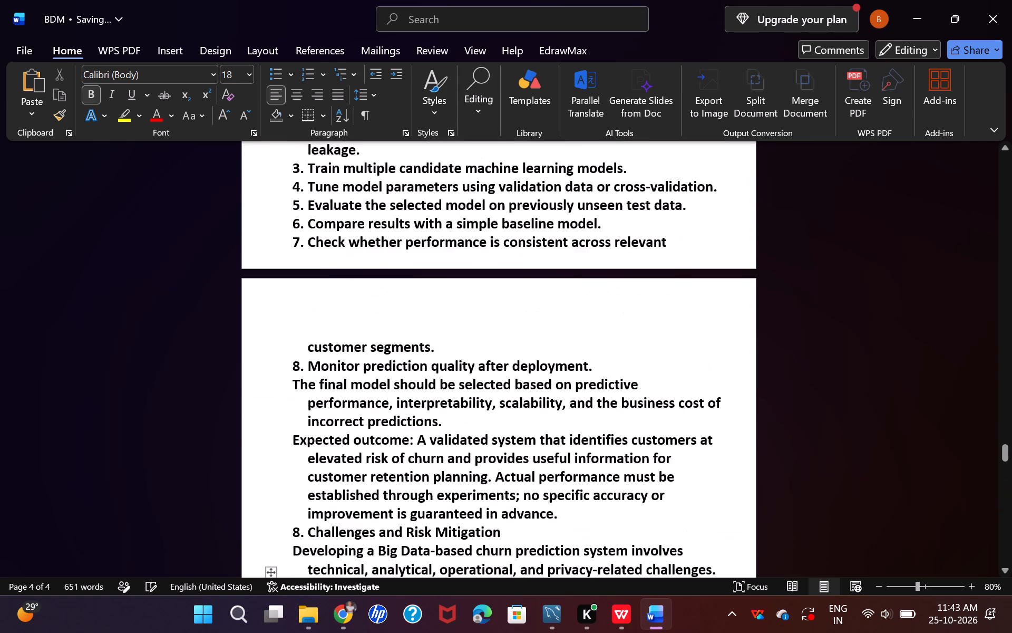
pyautogui.scroll(18, 363, 287)
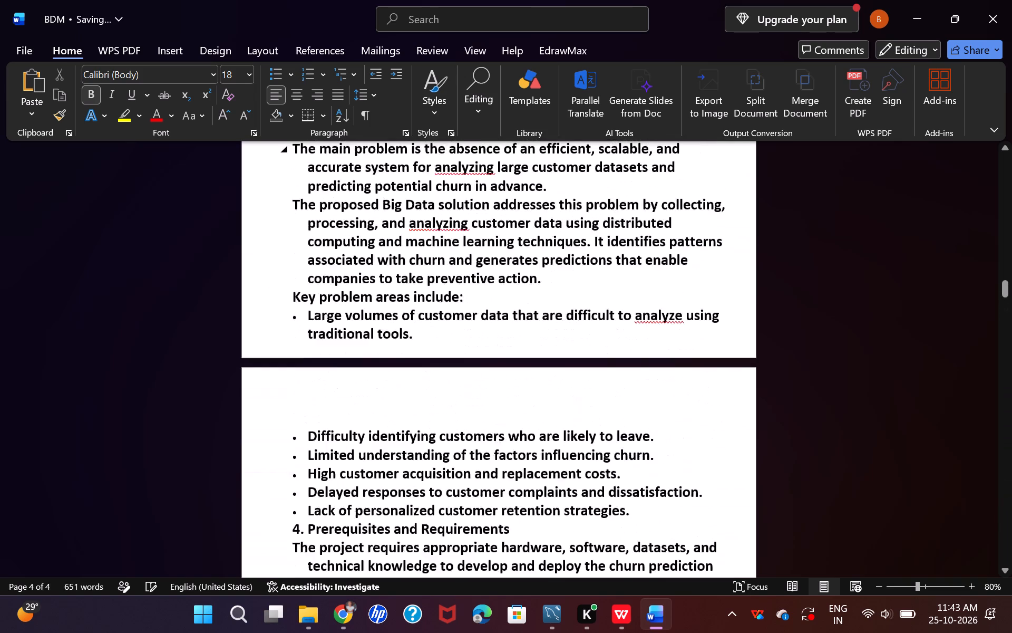
pyautogui.scroll(20, 363, 287)
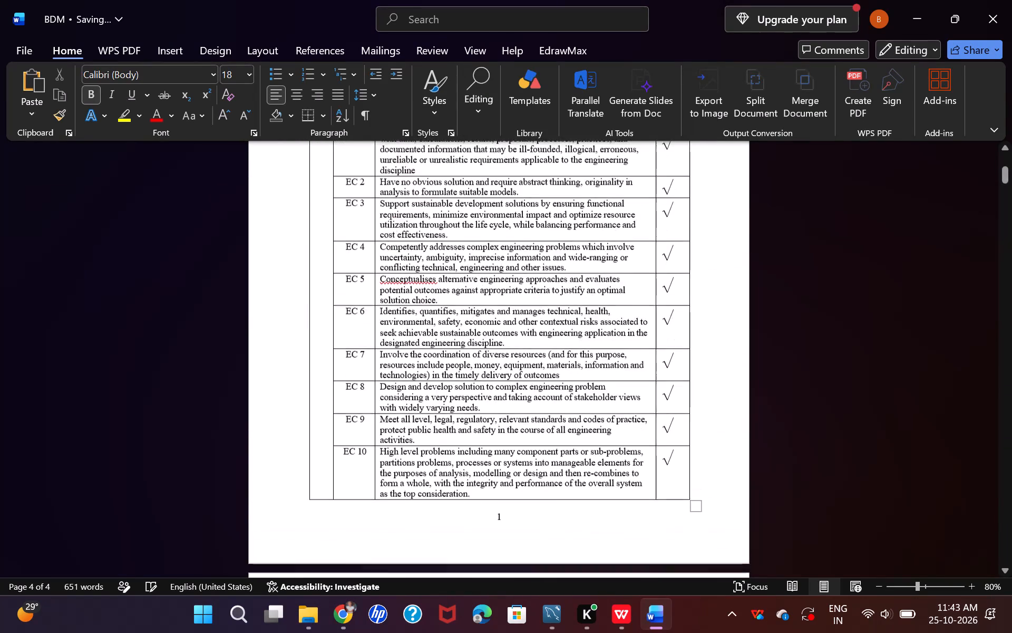
pyautogui.scroll(4, 363, 287)
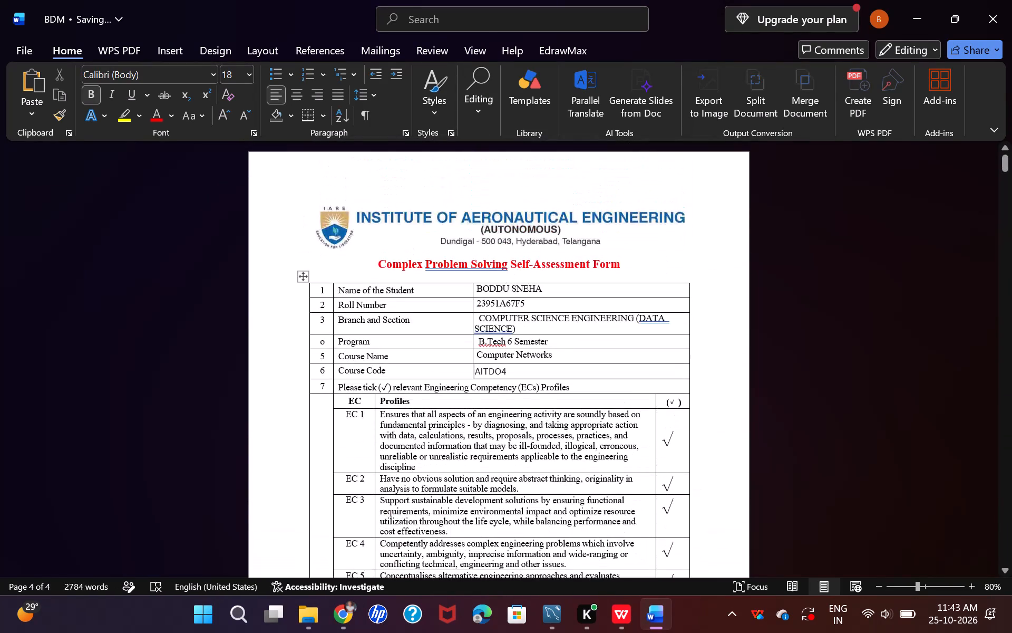
pyautogui.keyDown('ctrl'); pyautogui.scroll(3, 515, 314); pyautogui.keyUp('ctrl')
pyautogui.scroll(-1, 613, 337)
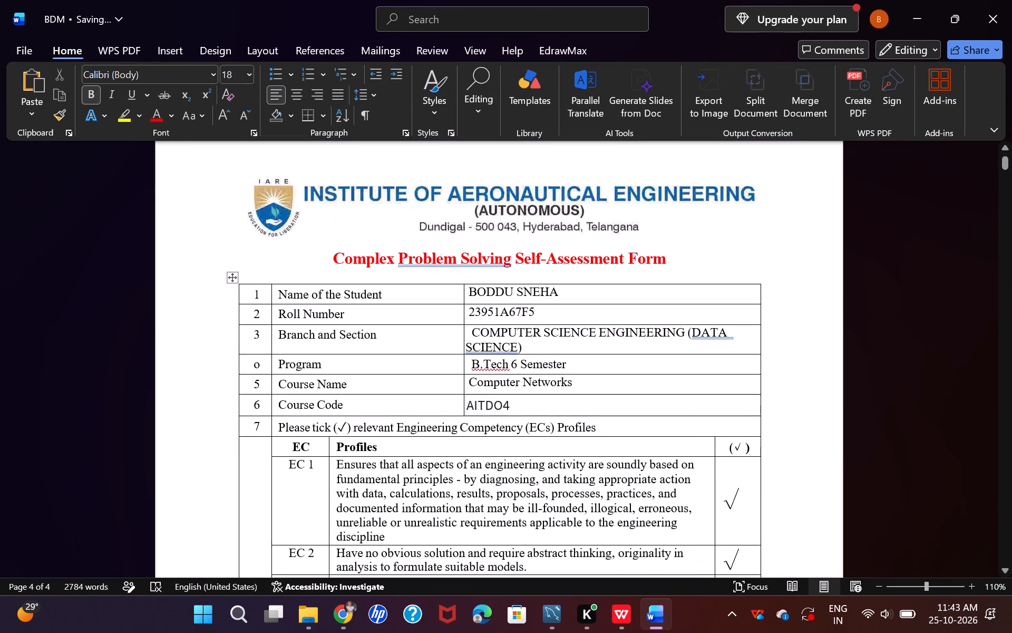
pyautogui.click(519, 362)
pyautogui.press('BackSpace')
pyautogui.press('BackSpace')
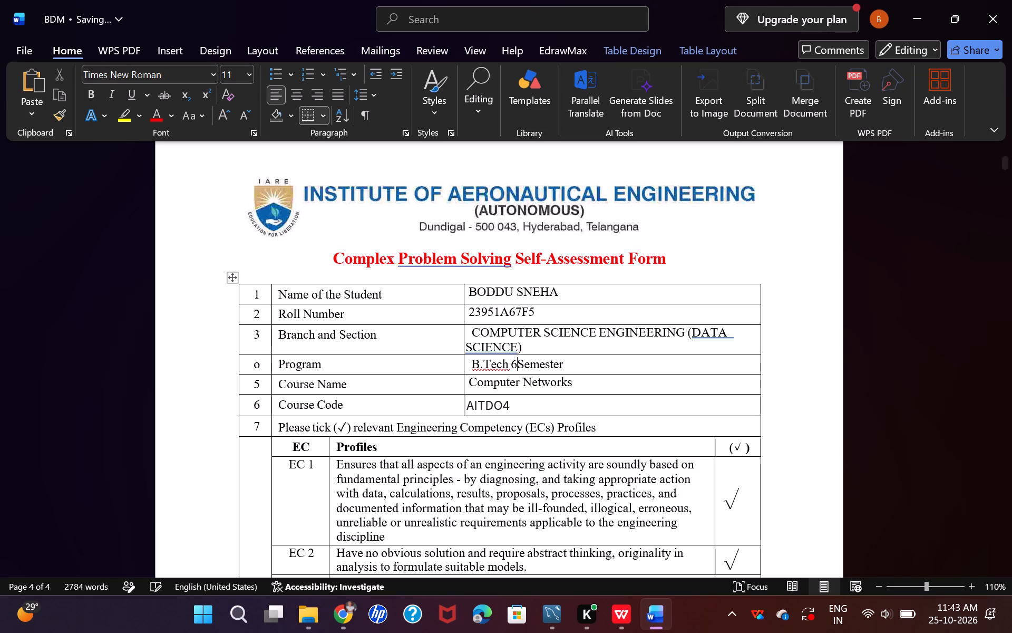
pyautogui.write('7')
pyautogui.press('space')
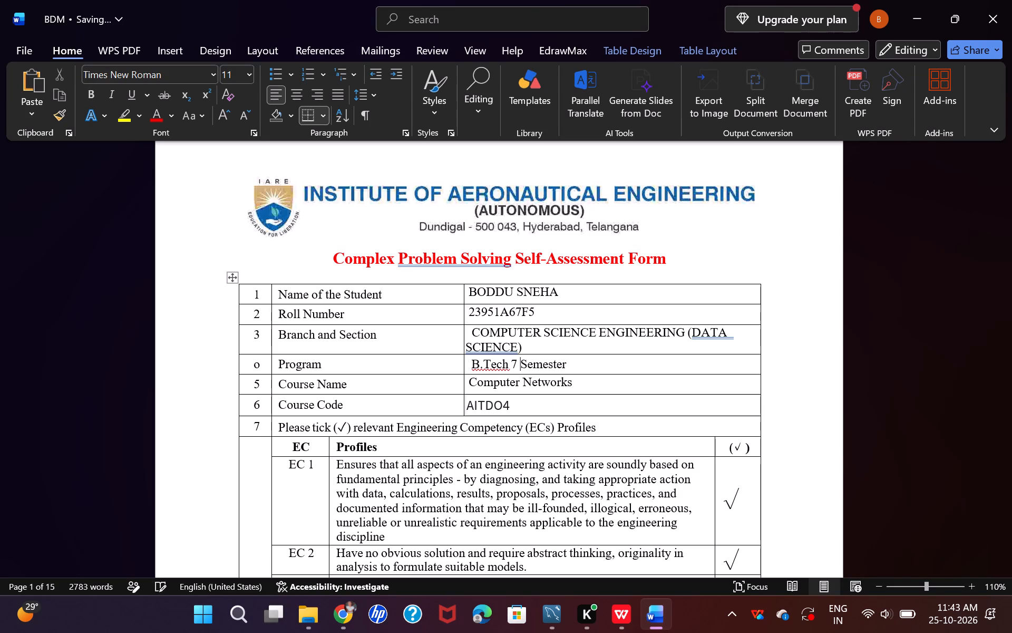
pyautogui.press('BackSpace')
pyautogui.write('th')
pyautogui.press('space')
# Adjust the spacing in the Program row so the degree reads B .Tech.
pyautogui.click(483, 365)
pyautogui.press('space')
pyautogui.click(478, 368)
pyautogui.press('space')
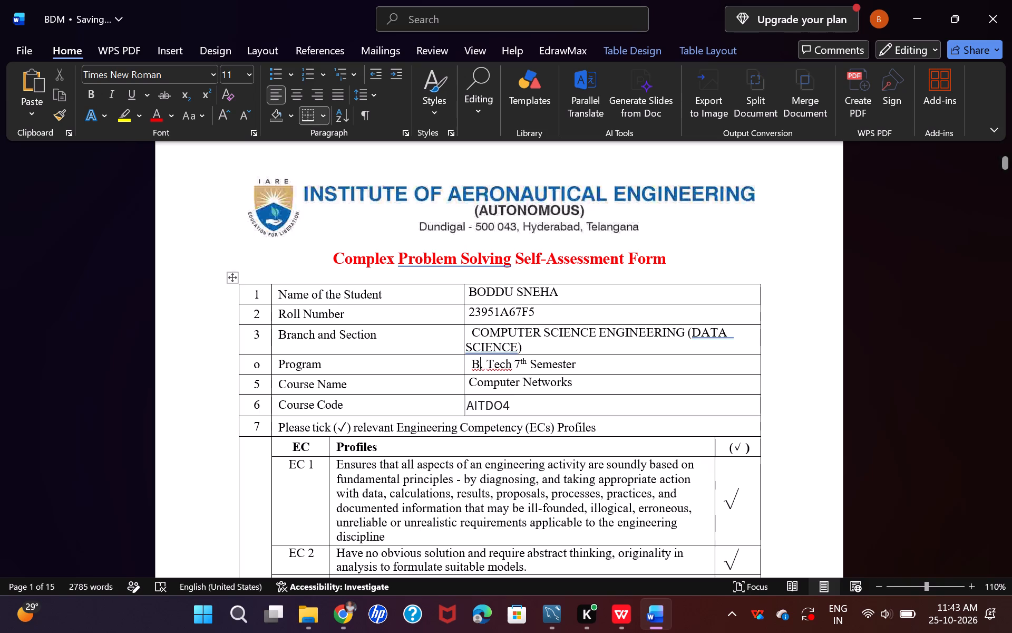
pyautogui.press('Right')
pyautogui.press('Right')
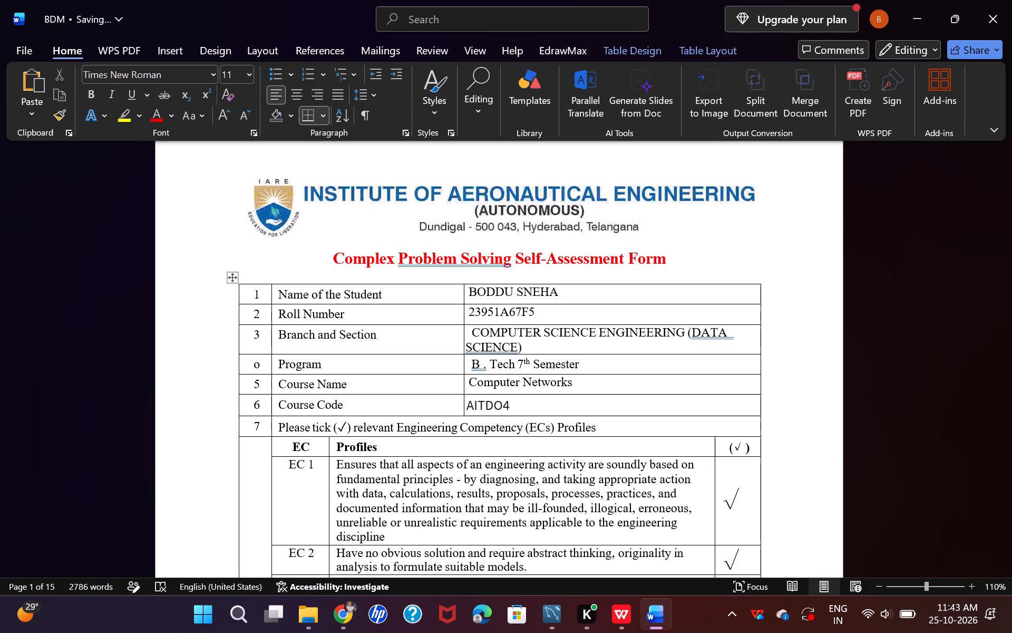
pyautogui.press('BackSpace')
# Clear the course name Computer Networks from the self-assessment form's Course Name row.
pyautogui.scroll(-1, 522, 353)
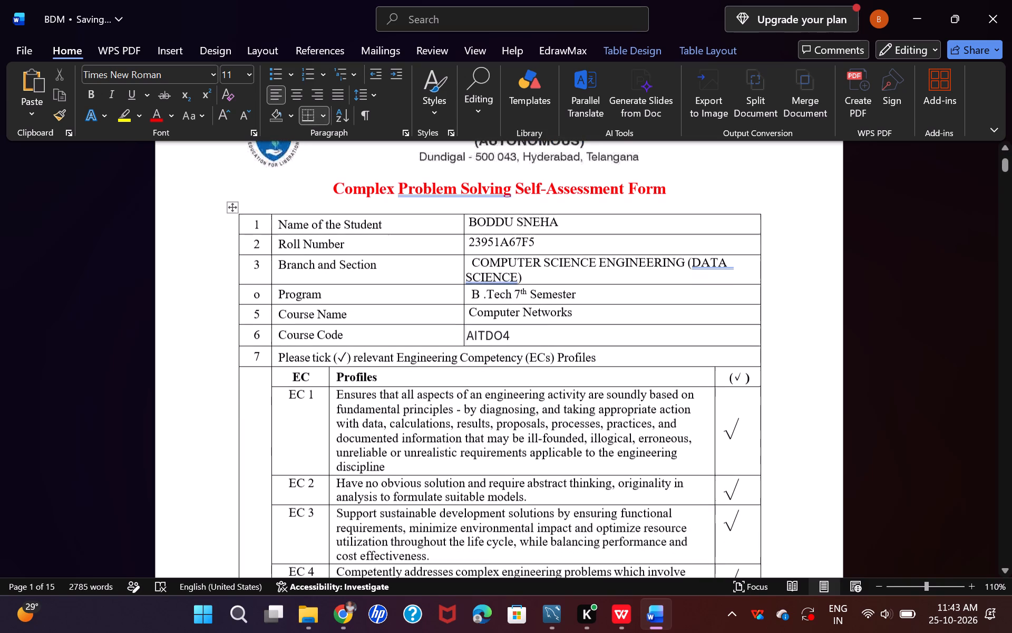
pyautogui.moveTo(578, 316); pyautogui.dragTo(517, 316)
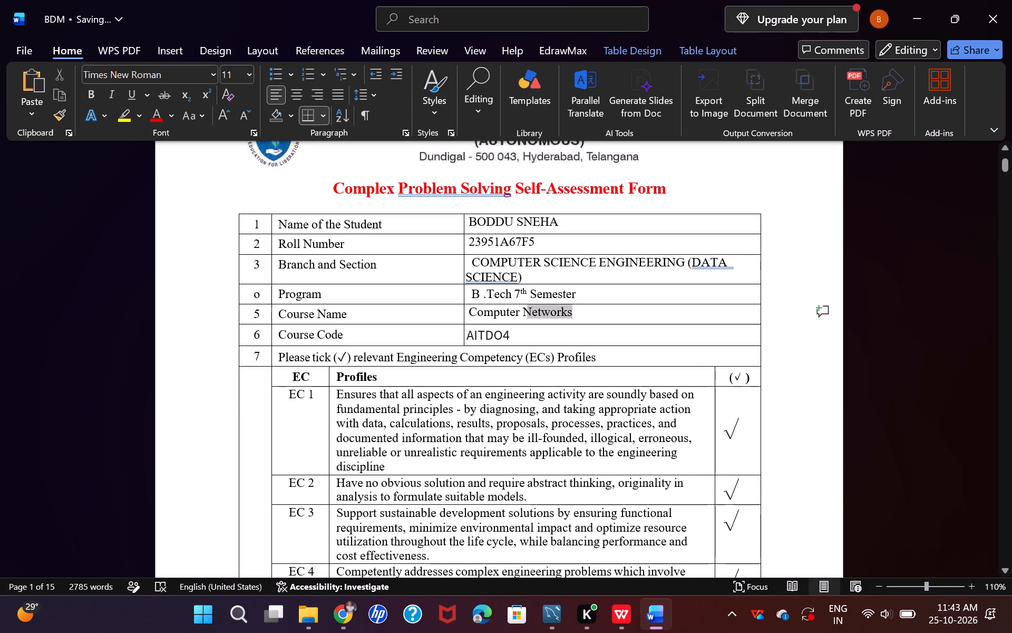
pyautogui.moveTo(517, 316); pyautogui.dragTo(472, 310)
pyautogui.press('BackSpace')
# Check the AAT-II page in Chrome for the course name and code of the churn prediction project, and return to the BDM document in Word.
pyautogui.hotkey('alt', 'Tab')
pyautogui.hotkey('alt', 'Tab')
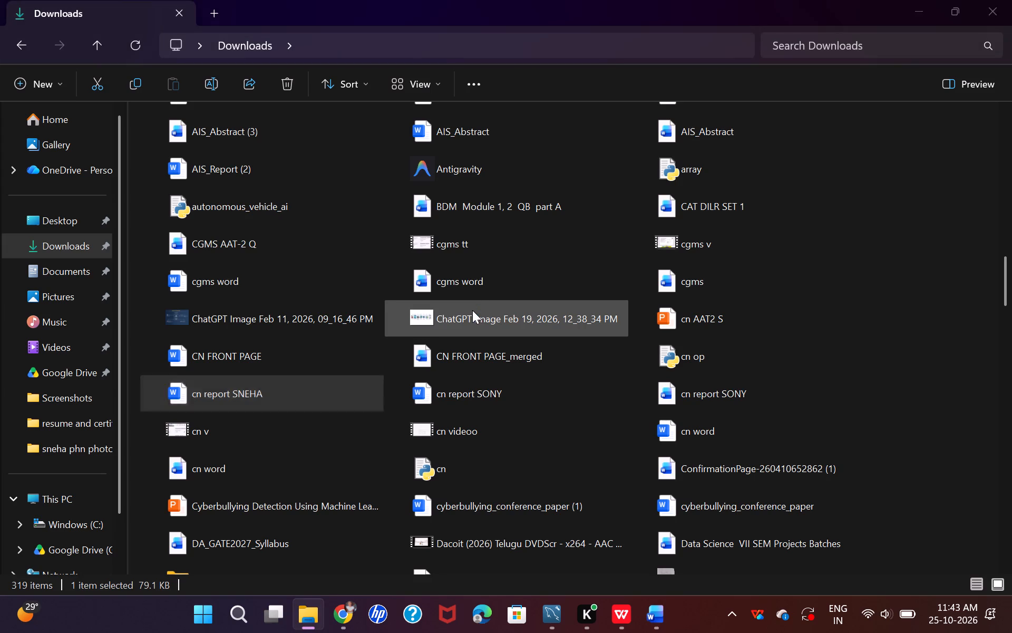
pyautogui.hotkey('alt', 'Tab')
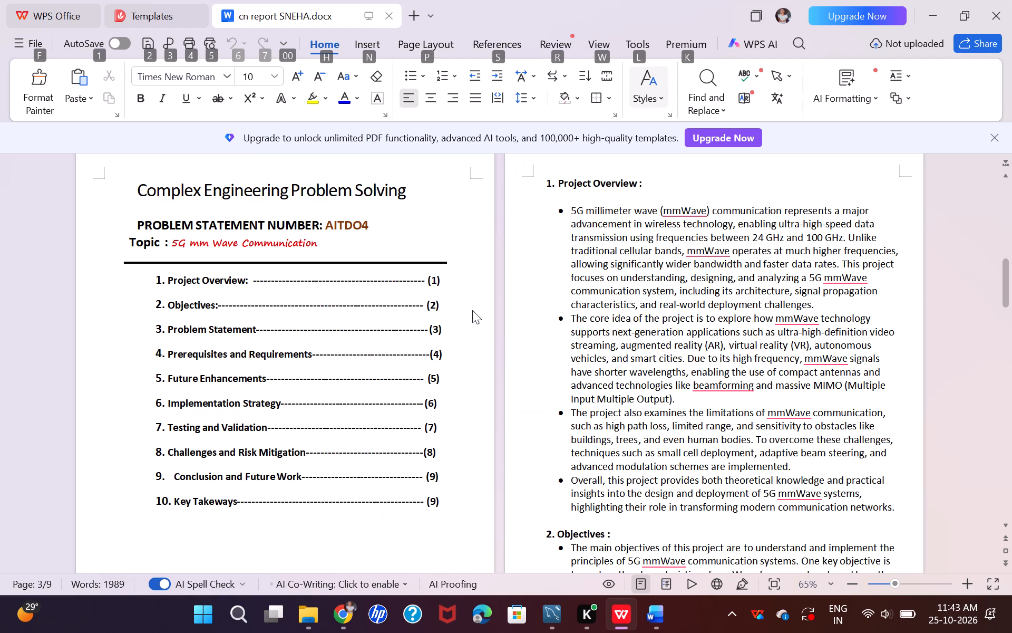
pyautogui.hotkey('alt', 'Tab')
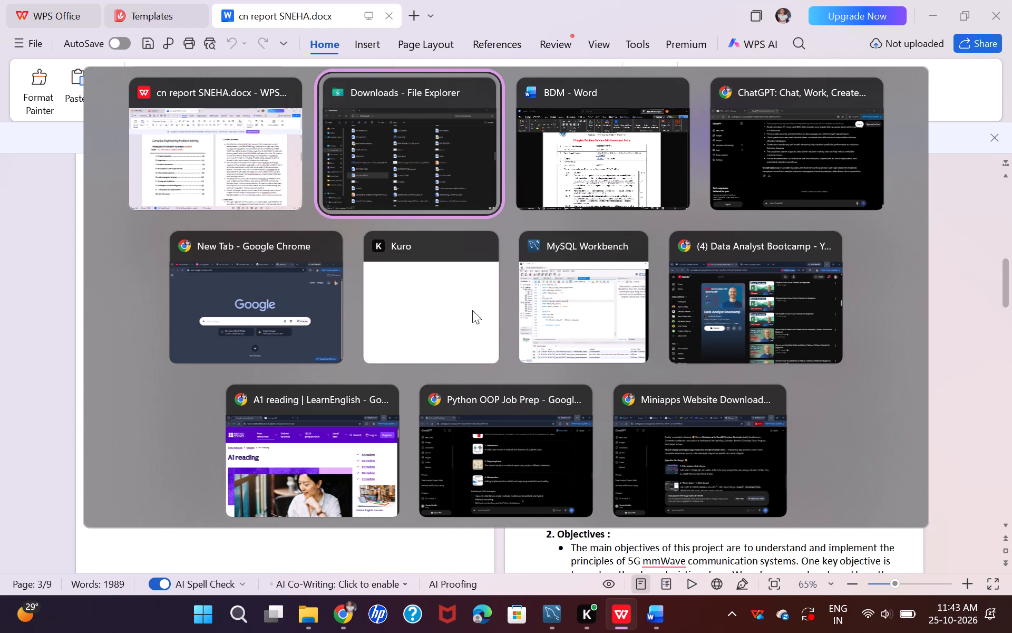
pyautogui.hotkey('alt', 'Tab')
pyautogui.hotkey('alt', 'Tab')
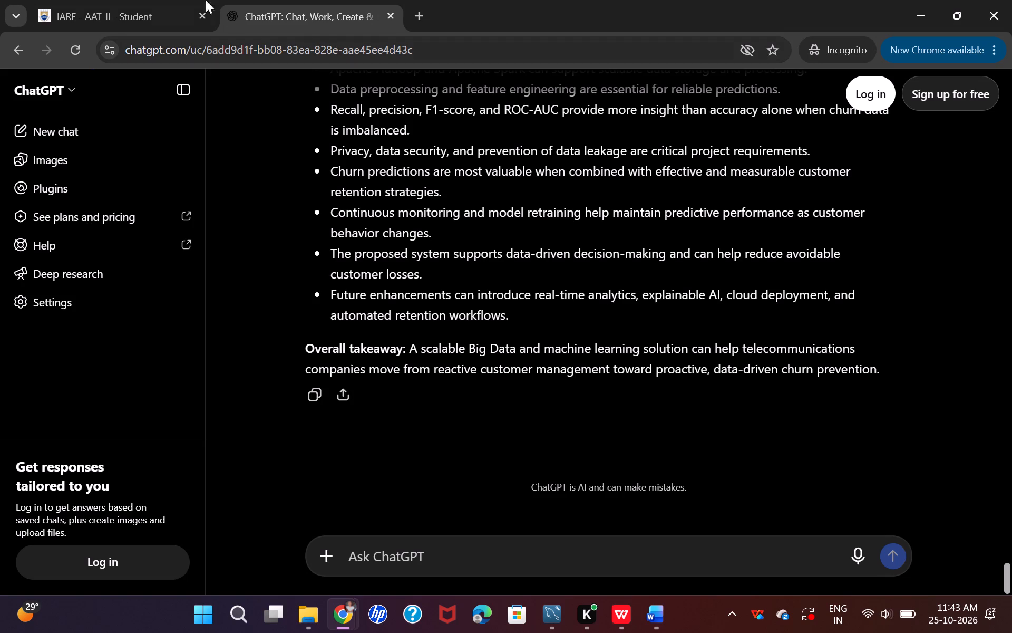
pyautogui.click(196, 0)
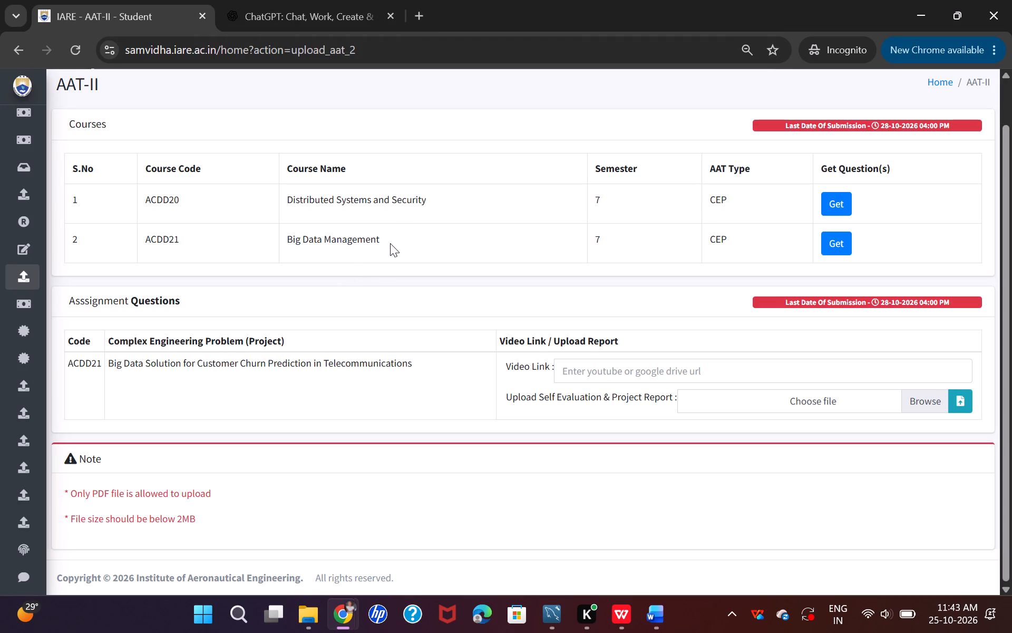
pyautogui.click(419, 375)
pyautogui.hotkey('alt', 'Tab')
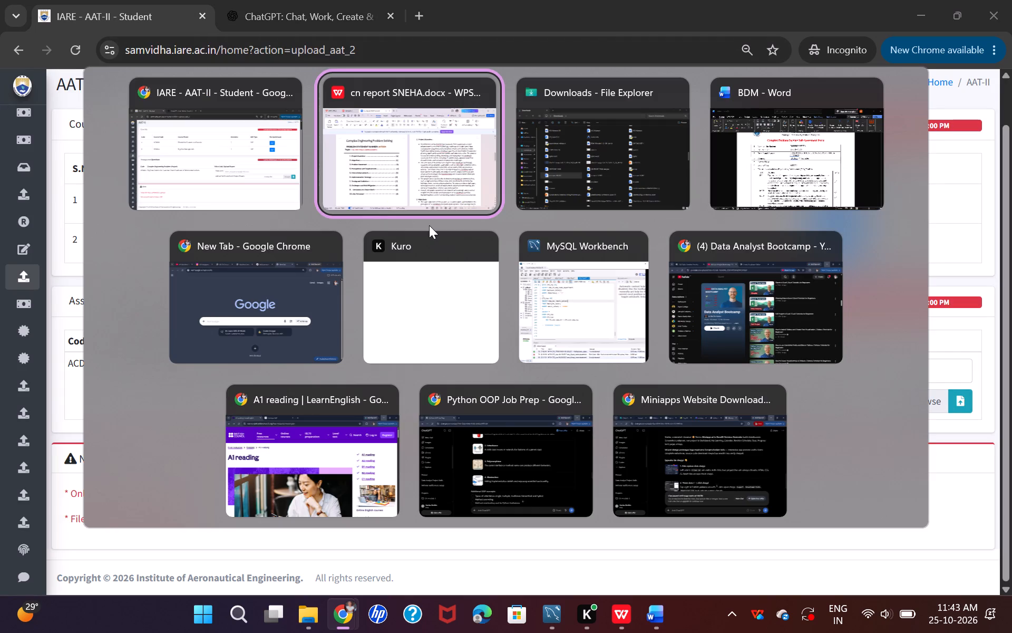
pyautogui.hotkey('alt', 'Tab')
pyautogui.hotkey('alt', 'Tab')
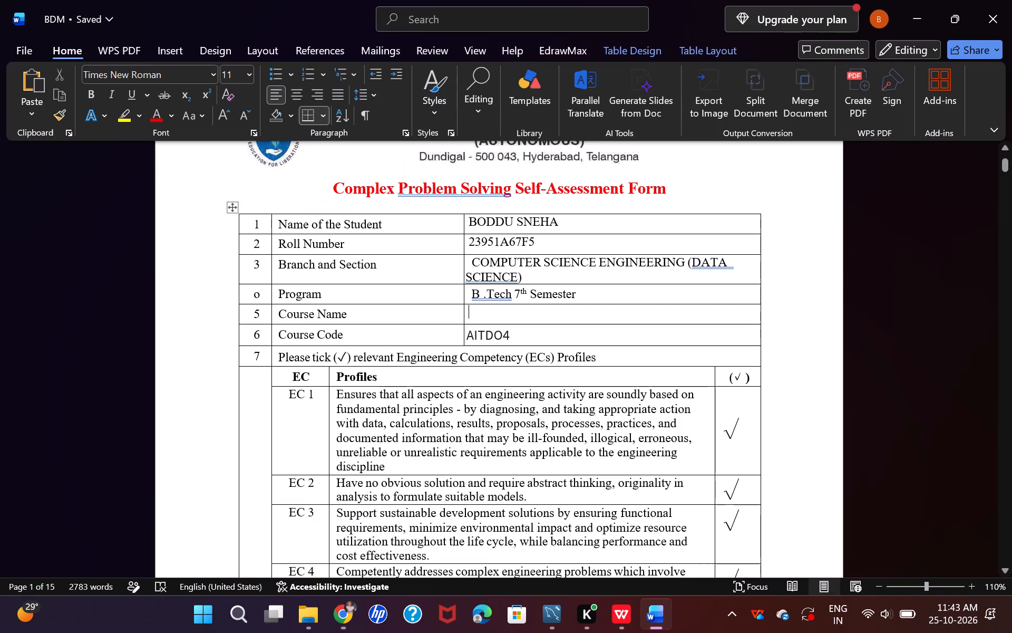
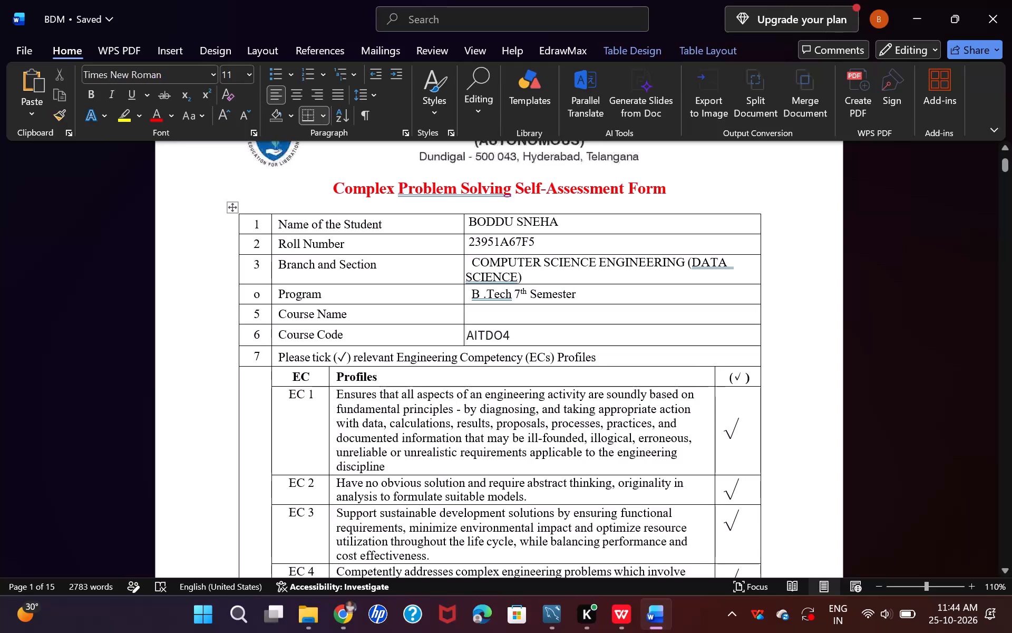
# Enter Big Data Management as the course name in the self-assessment form's Course Name row.
pyautogui.write('Big Data Management')
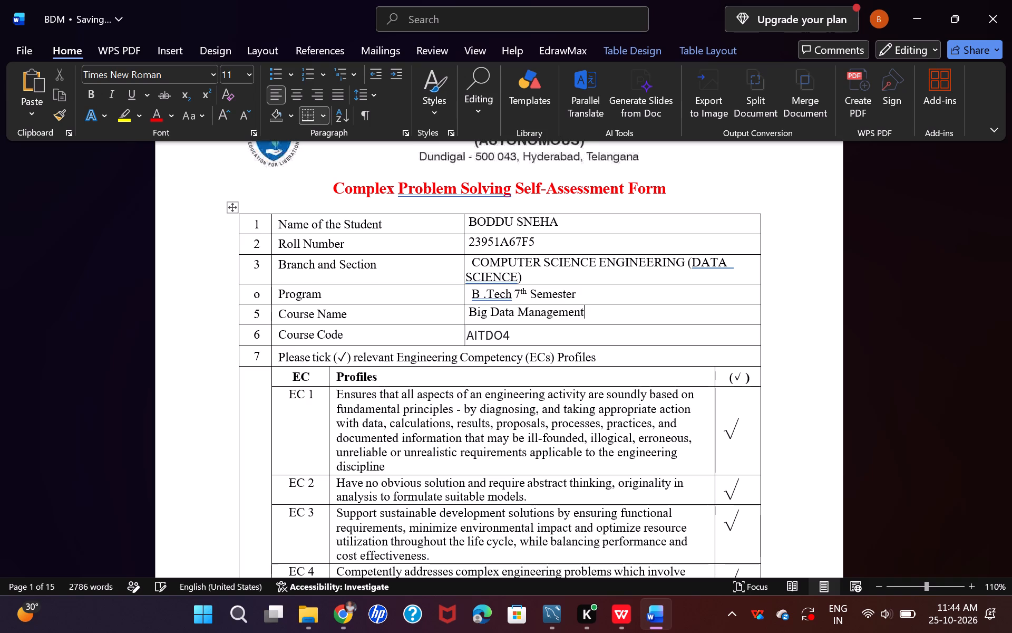
# Replace the code in the form's Course Code row with ACDD21, copied from the AAT-II page in Chrome.
pyautogui.hotkey('alt', 'Tab')
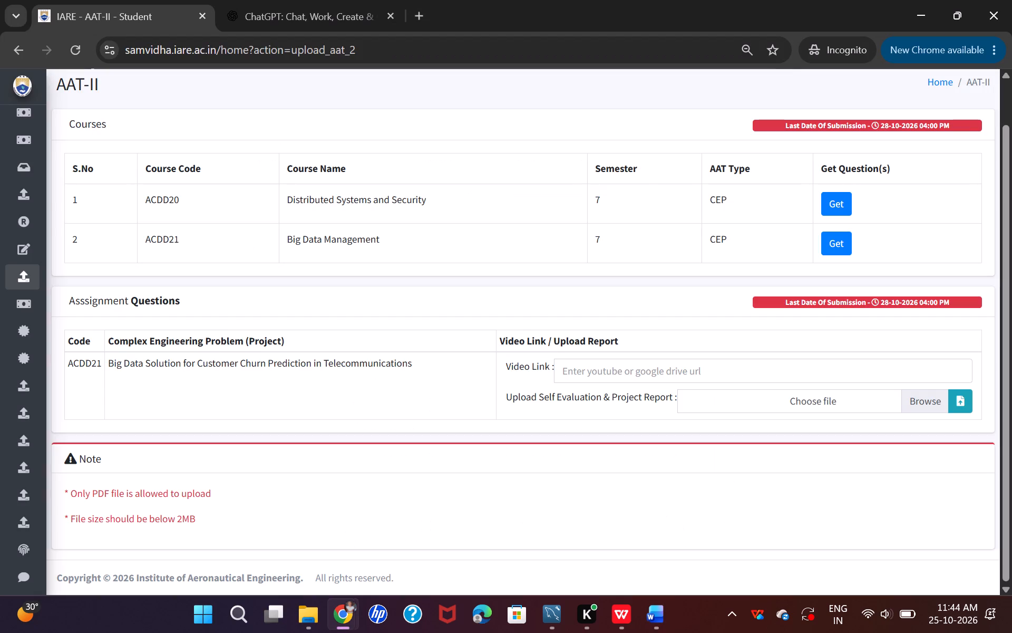
pyautogui.click(106, 365)
pyautogui.moveTo(104, 362); pyautogui.dragTo(70, 361)
pyautogui.moveTo(70, 361); pyautogui.dragTo(68, 361)
pyautogui.hotkey('ctrl', 'c')
pyautogui.hotkey('alt', 'Tab')
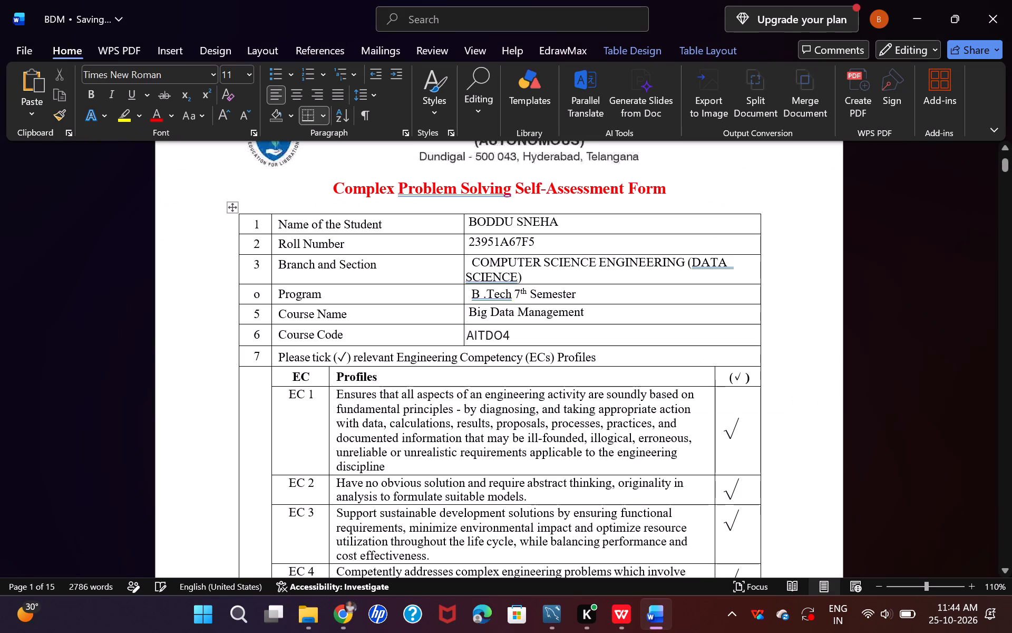
pyautogui.moveTo(524, 340); pyautogui.dragTo(470, 333)
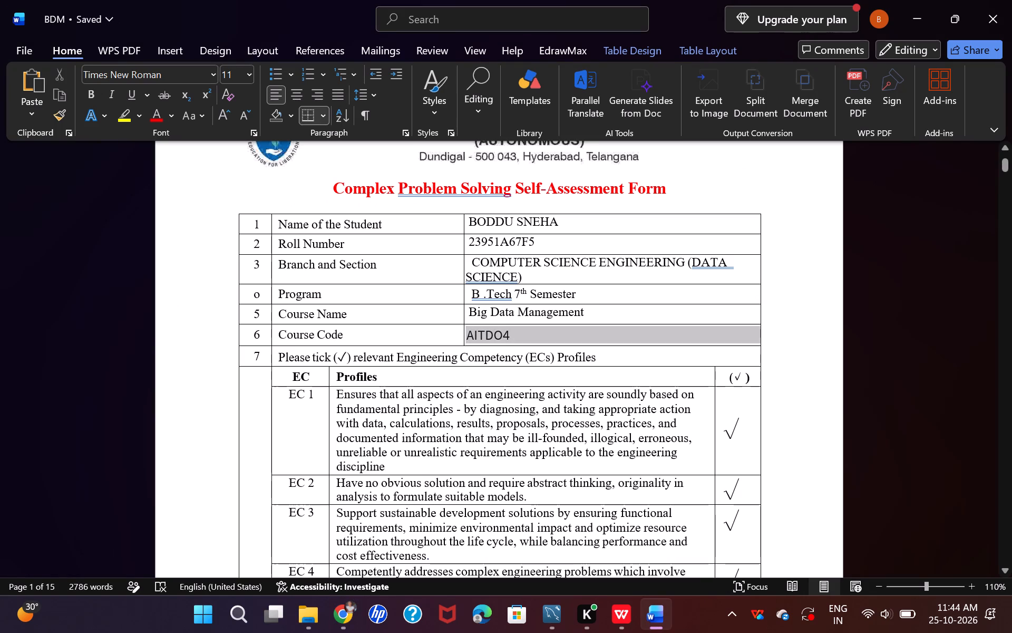
pyautogui.moveTo(470, 333); pyautogui.dragTo(469, 334)
pyautogui.hotkey('ctrl', 'v')
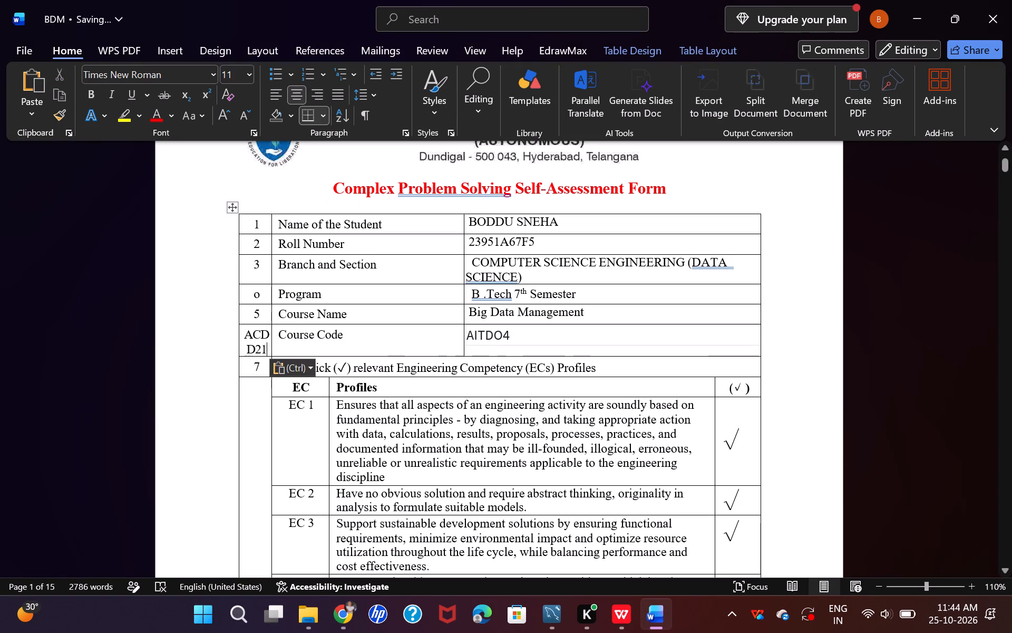
pyautogui.hotkey('ctrl', 'z')
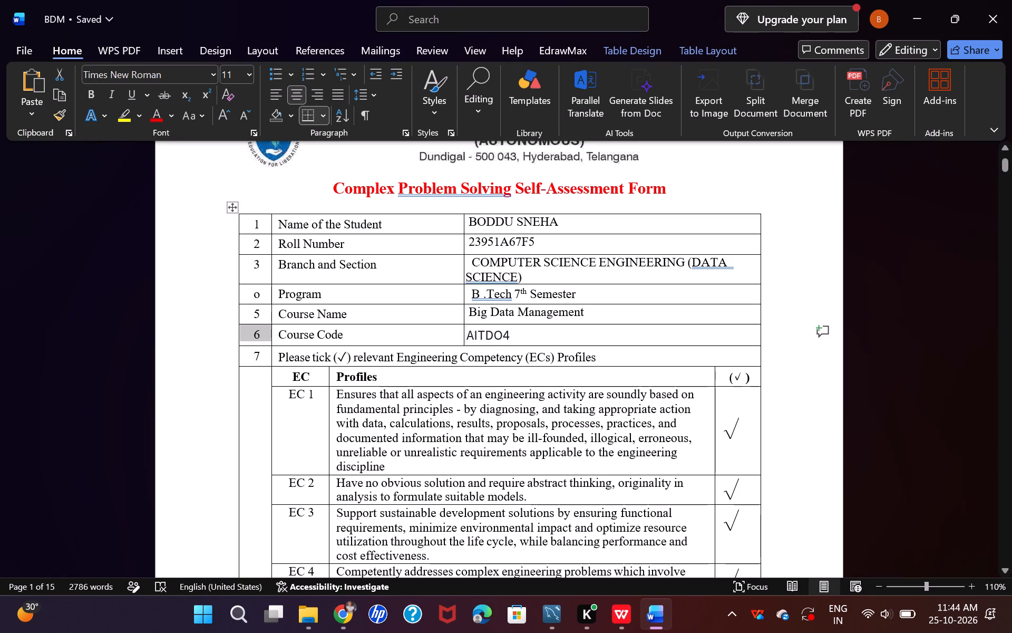
pyautogui.moveTo(511, 336); pyautogui.dragTo(476, 334)
pyautogui.press('BackSpace')
pyautogui.press('BackSpace')
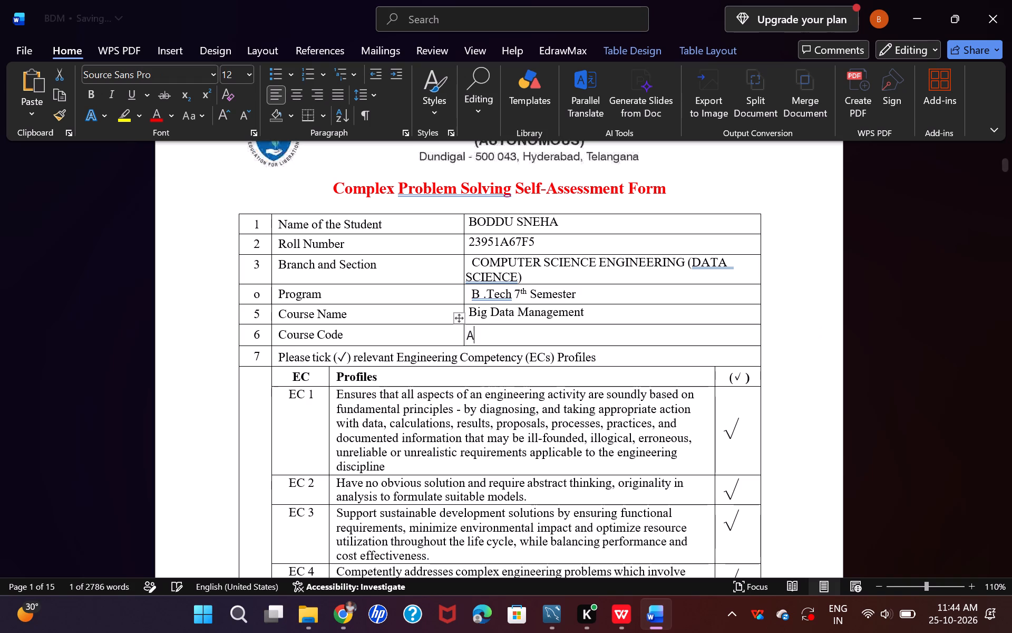
pyautogui.press('BackSpace')
pyautogui.hotkey('ctrl', 'v')
pyautogui.click(555, 323)
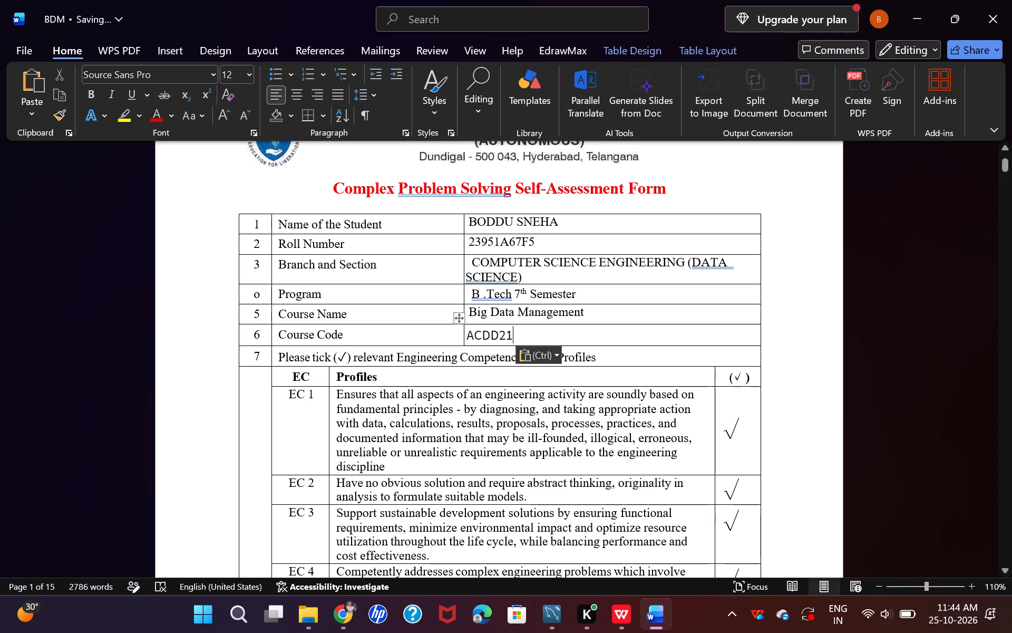
# Insert a space between the opening bracket and DATA in the Branch and Section row.
pyautogui.keyDown('ctrl'); pyautogui.scroll(1, 545, 301); pyautogui.keyUp('ctrl')
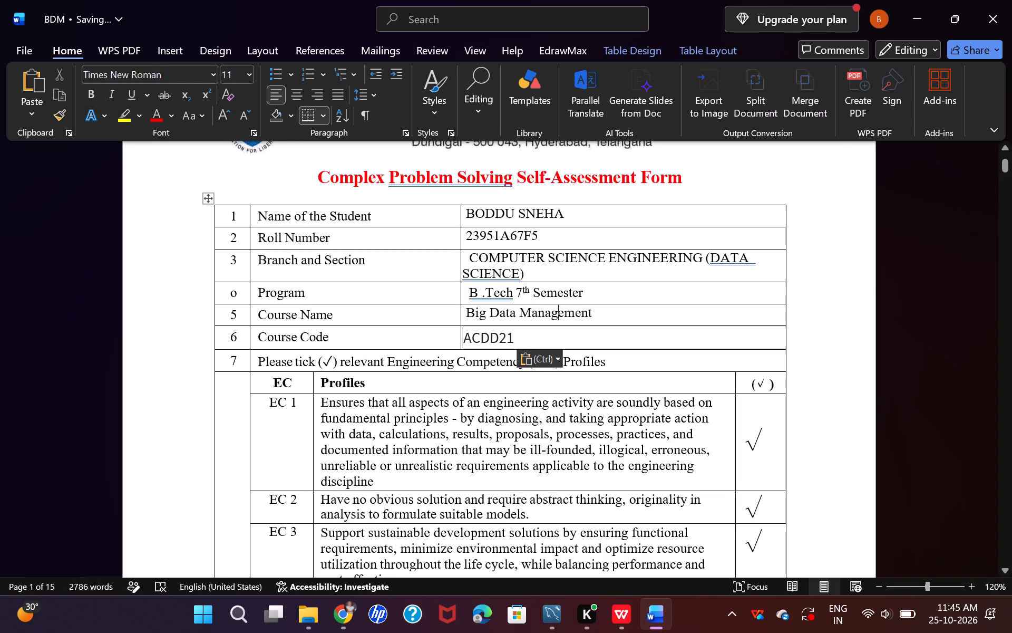
pyautogui.scroll(2, 519, 348)
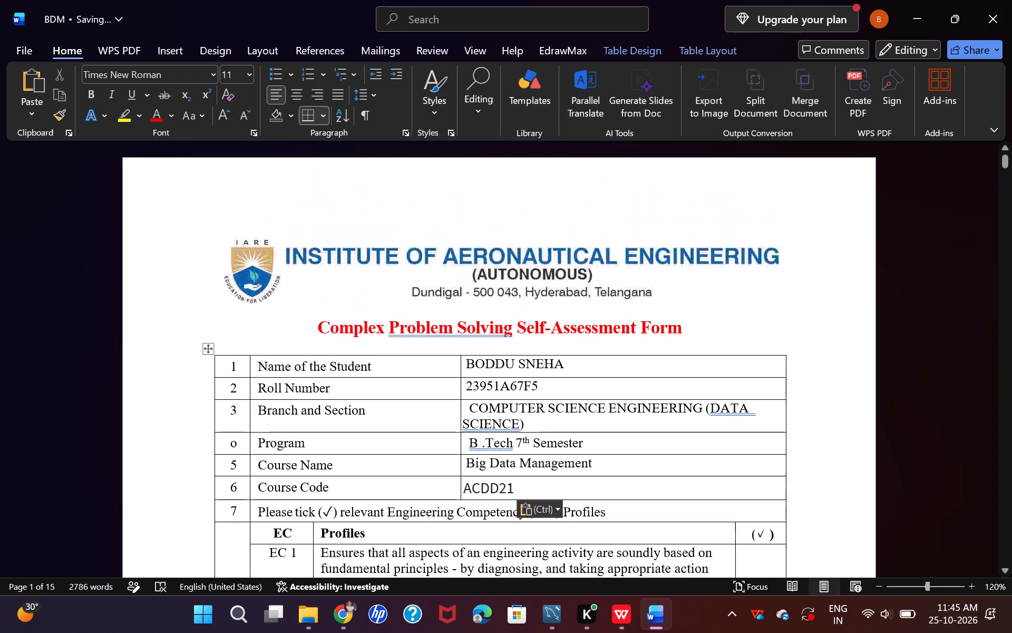
pyautogui.scroll(-2, 519, 348)
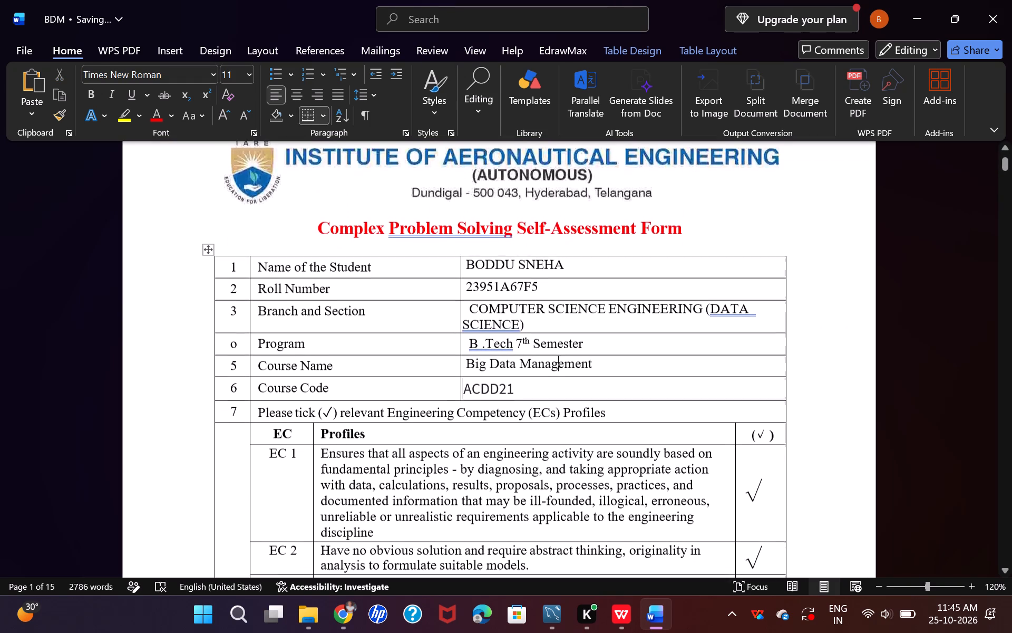
pyautogui.click(709, 306)
pyautogui.press('space')
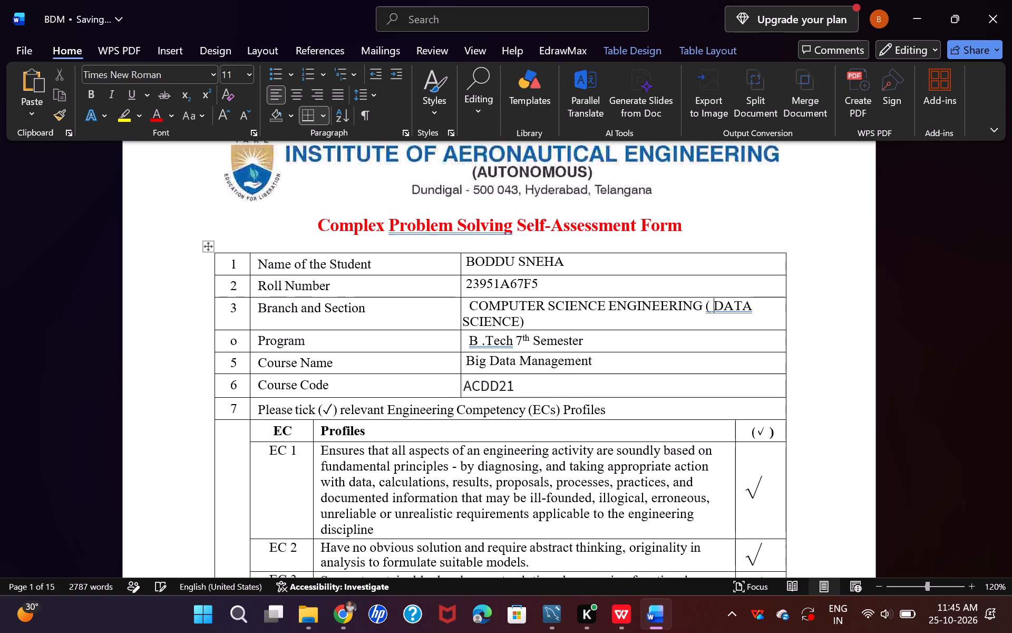
pyautogui.click(768, 306)
# Add the section “C” in quotation marks after SCIENCE) in the Branch and Section row.
pyautogui.scroll(-1, 697, 356)
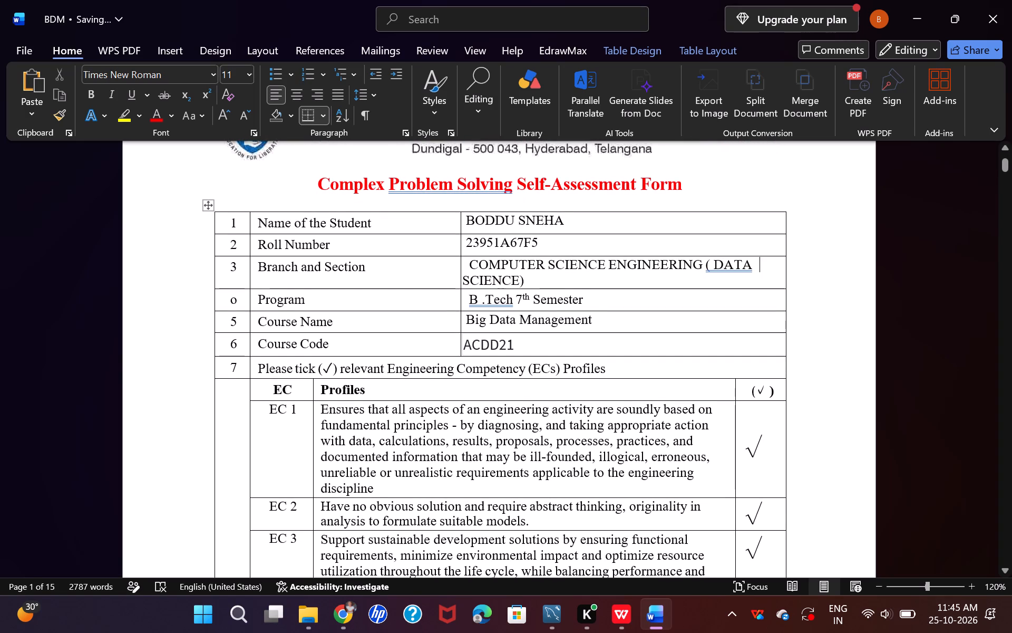
pyautogui.click(604, 279)
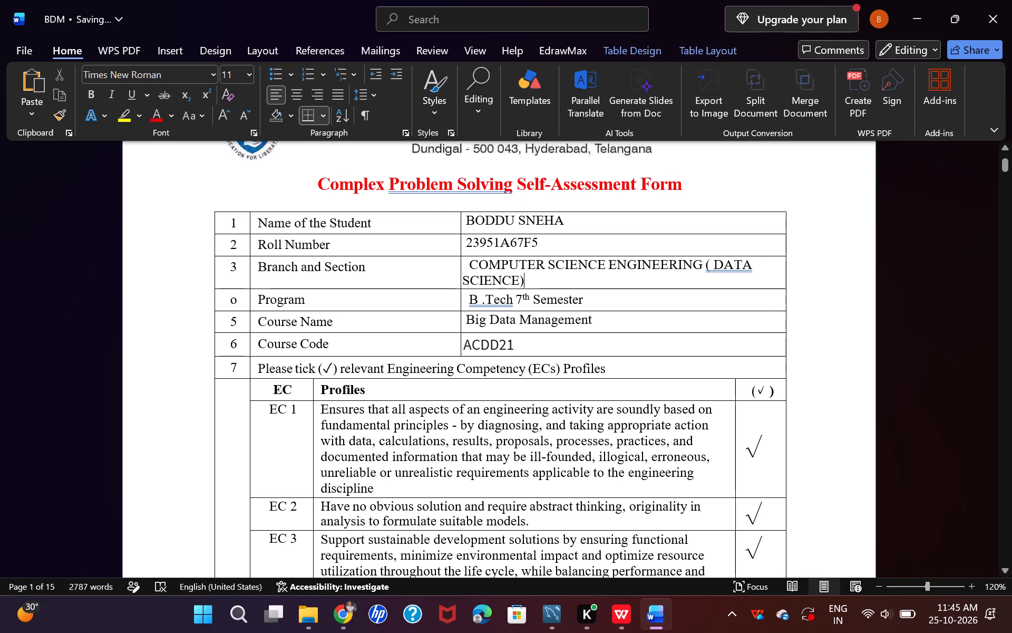
pyautogui.press('space')
pyautogui.write('""')
pyautogui.press('Left')
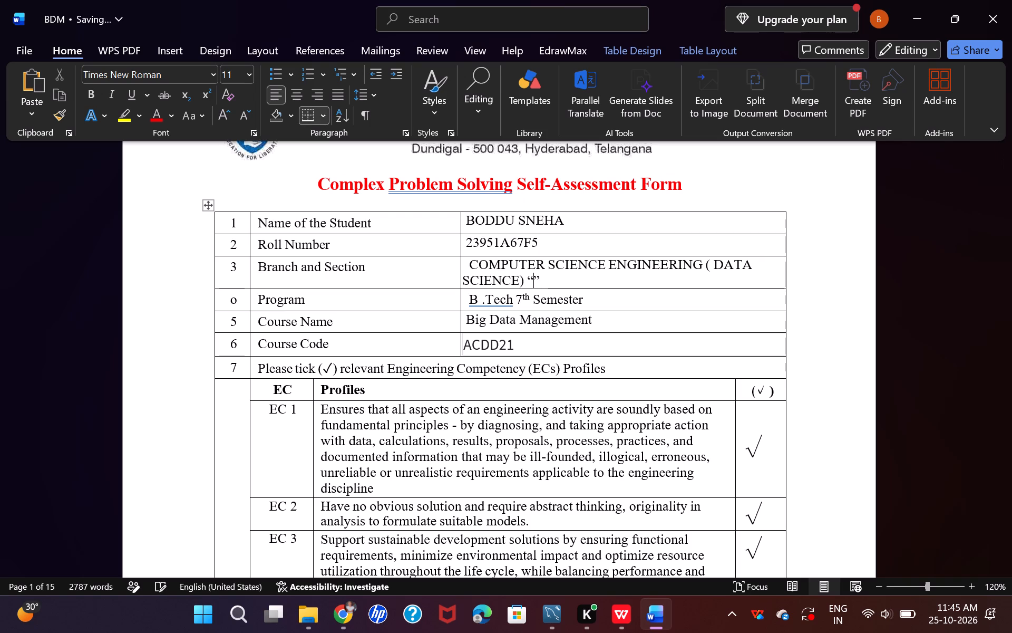
pyautogui.hotkey('shift', 'c')
# Look through the form's Engineering Competency profiles and Course Outcomes rows for content that needs updating.
pyautogui.scroll(-1, 623, 292)
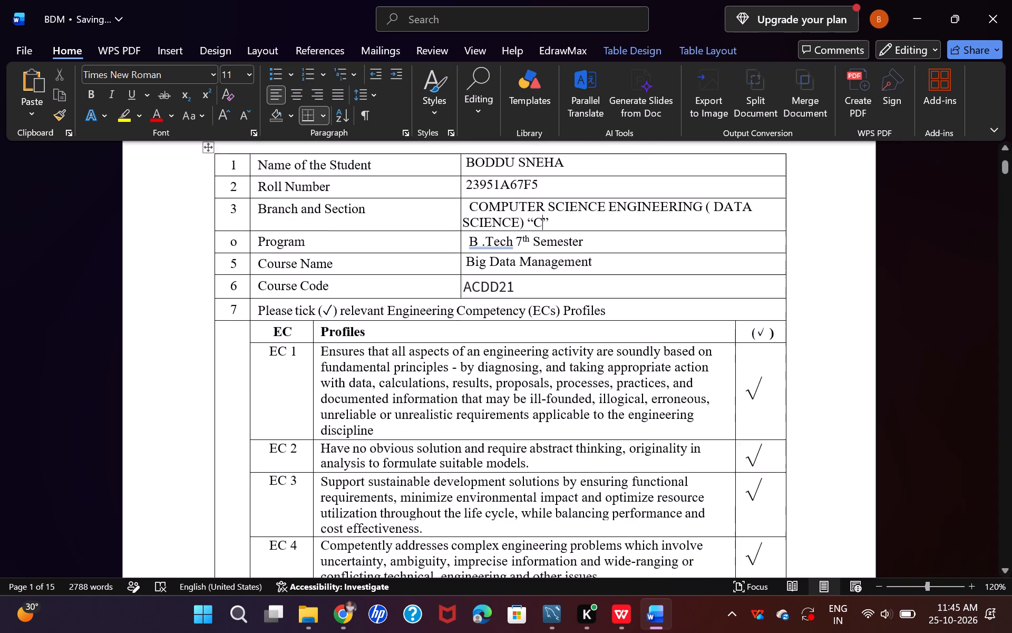
pyautogui.scroll(-3, 623, 292)
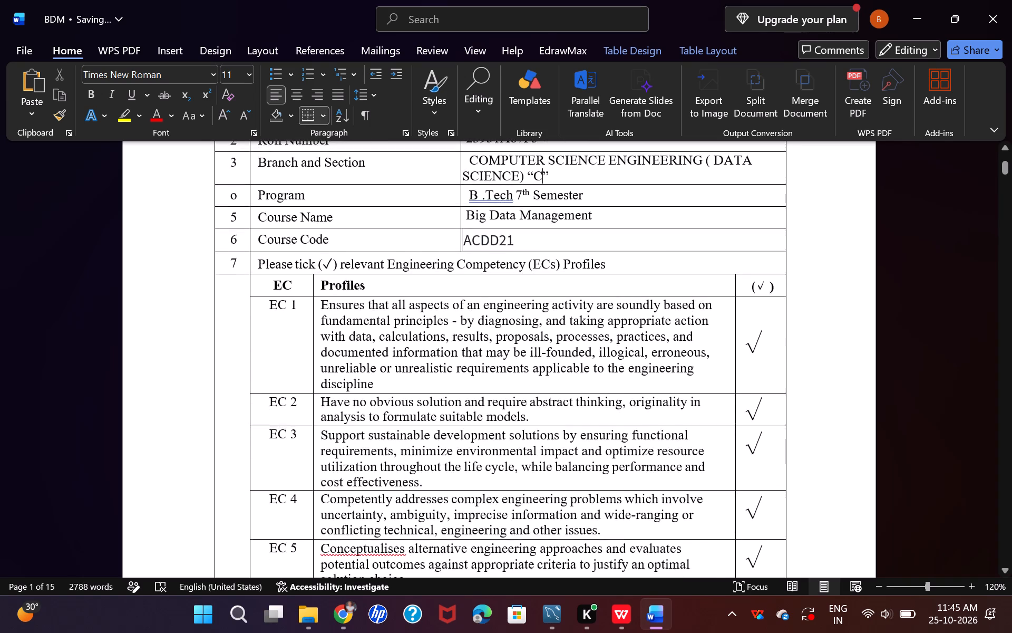
pyautogui.scroll(-3, 623, 292)
pyautogui.scroll(4, 623, 292)
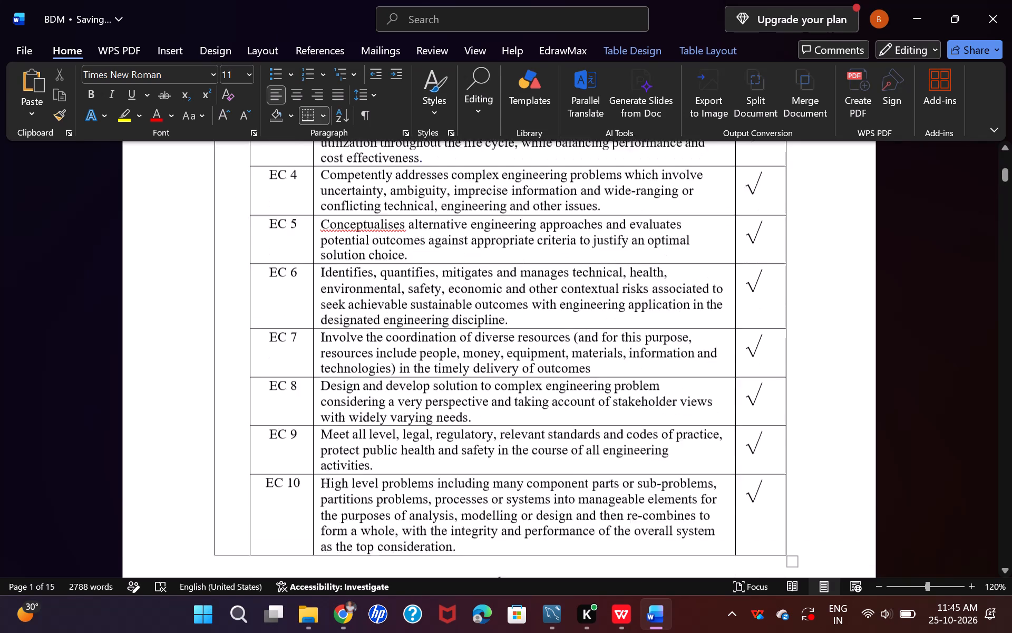
pyautogui.scroll(3, 623, 292)
pyautogui.hscroll(2, 623, 292)
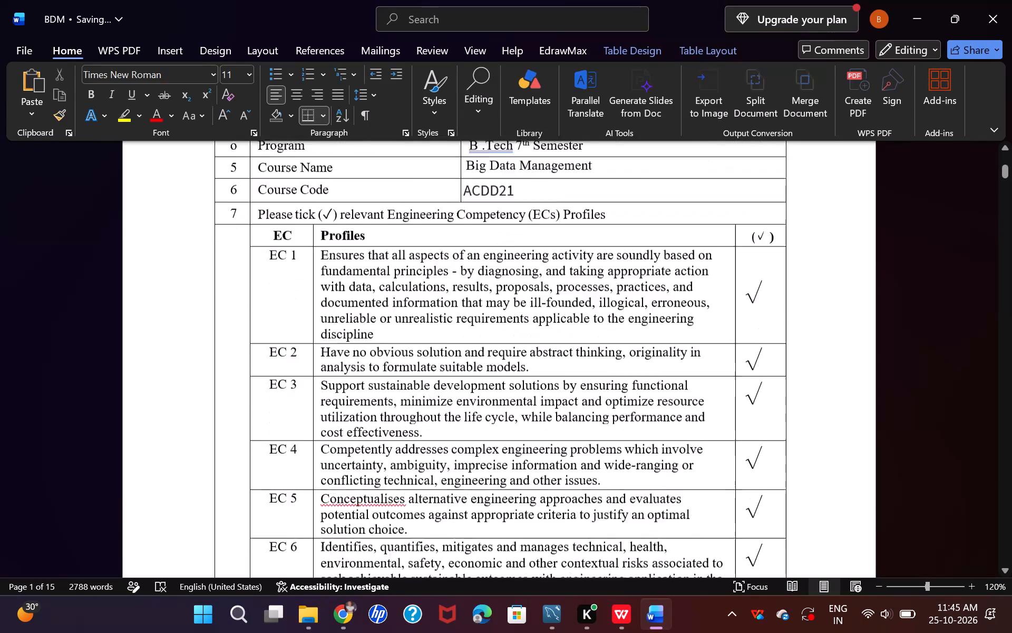
pyautogui.scroll(-5, 623, 292)
pyautogui.scroll(1, 623, 292)
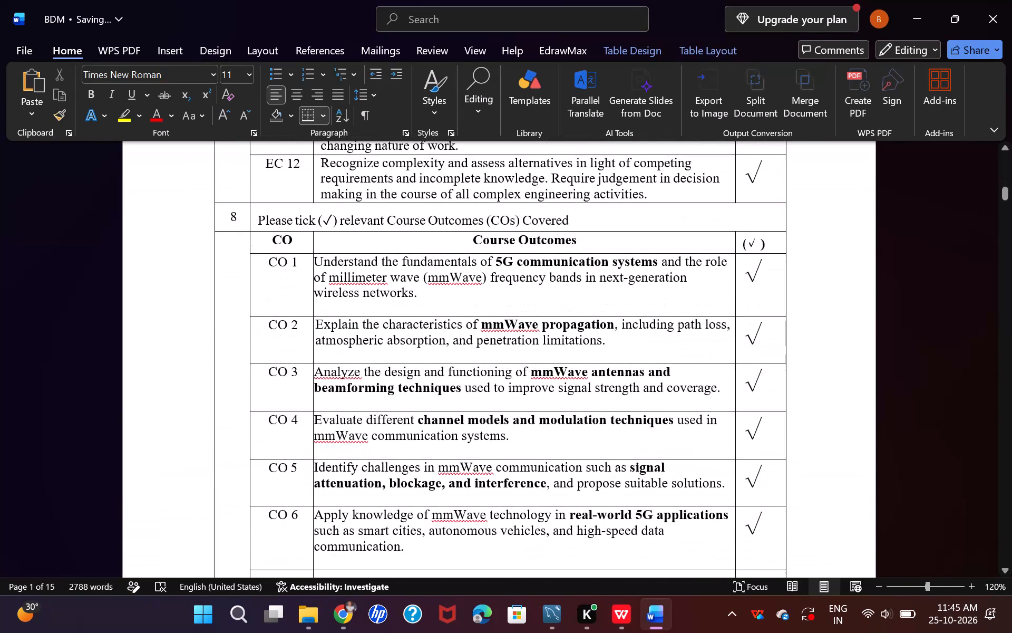
pyautogui.scroll(-1, 623, 292)
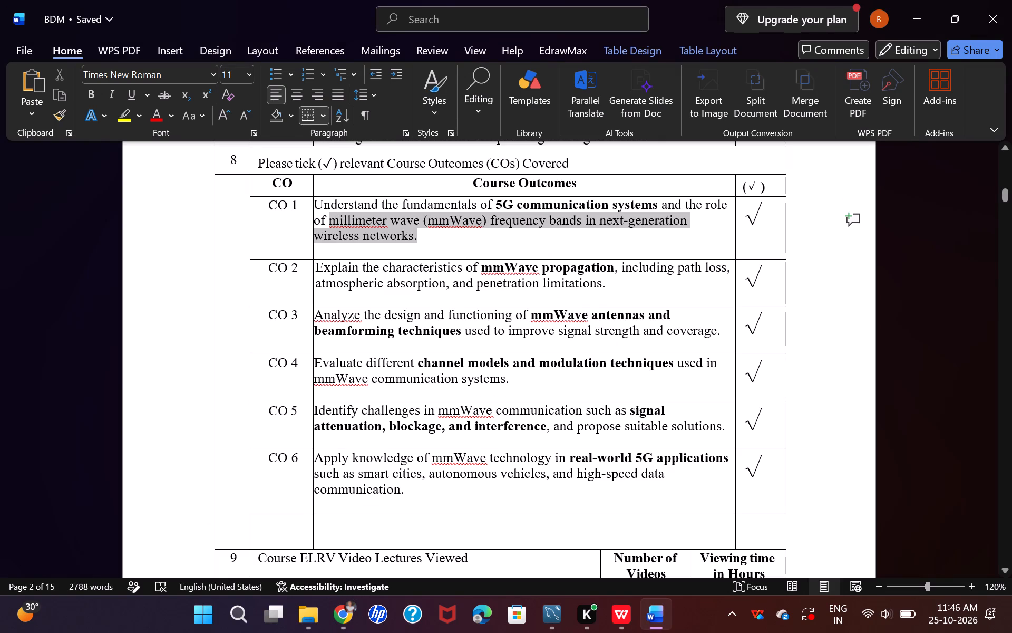
pyautogui.moveTo(341, 214); pyautogui.dragTo(319, 205)
pyautogui.hotkey('ctrl', 'v')
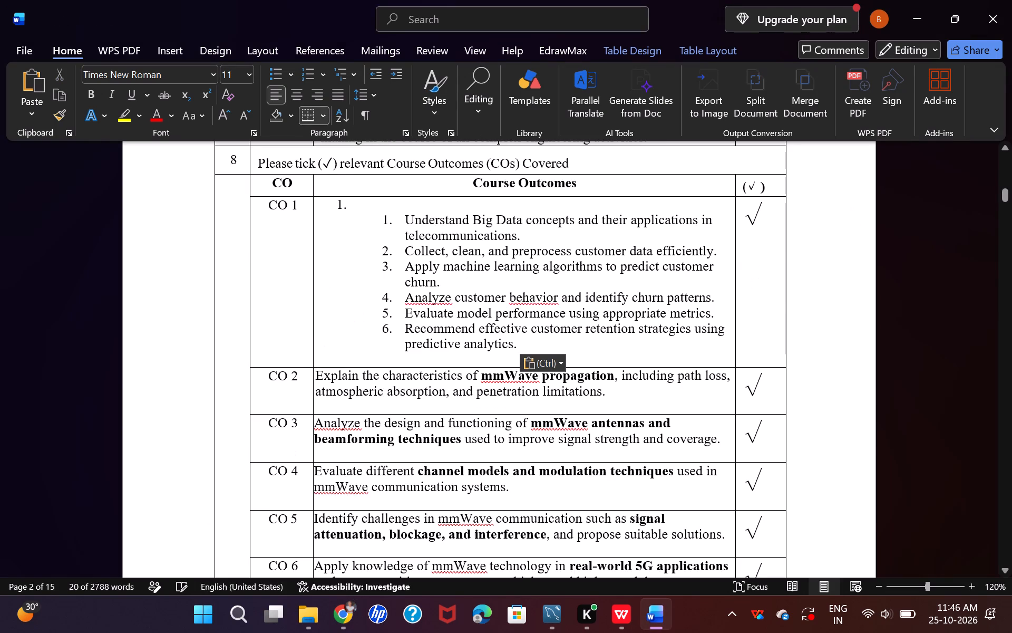
pyautogui.click(379, 217)
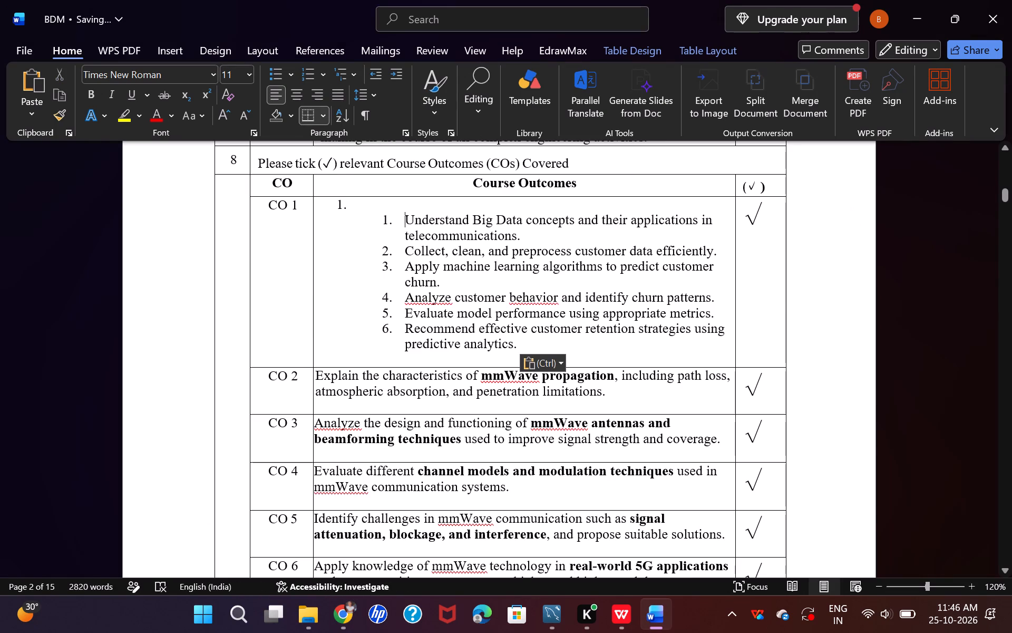
# Remove the empty numbered line, numbering and indentation before "Understand Big Data concepts and their applications in telecommunications." in the CO 1 row.
pyautogui.press('BackSpace')
pyautogui.press('BackSpace')
pyautogui.press('BackSpace')
pyautogui.press('BackSpace')
pyautogui.press('BackSpace')
pyautogui.press('BackSpace')
pyautogui.press('BackSpace')
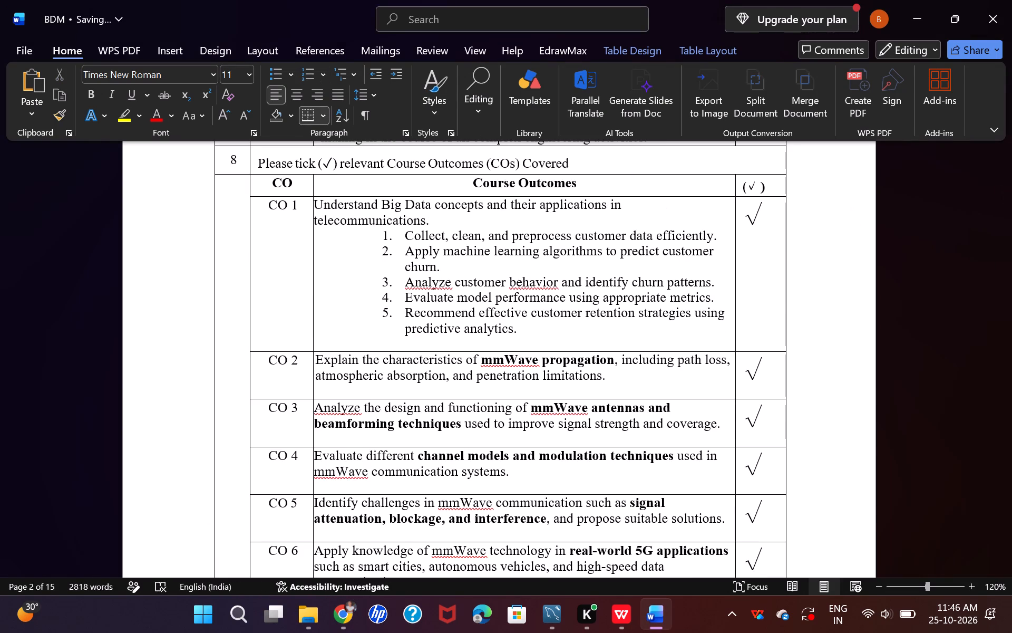
# Move the five remaining numbered outcomes from CO 1 to CO 2, replacing its mmWave propagation text and removing the blank lines left in CO 1.
pyautogui.moveTo(403, 235); pyautogui.dragTo(403, 236)
pyautogui.moveTo(403, 236); pyautogui.dragTo(516, 329)
pyautogui.hotkey('ctrl', 'x')
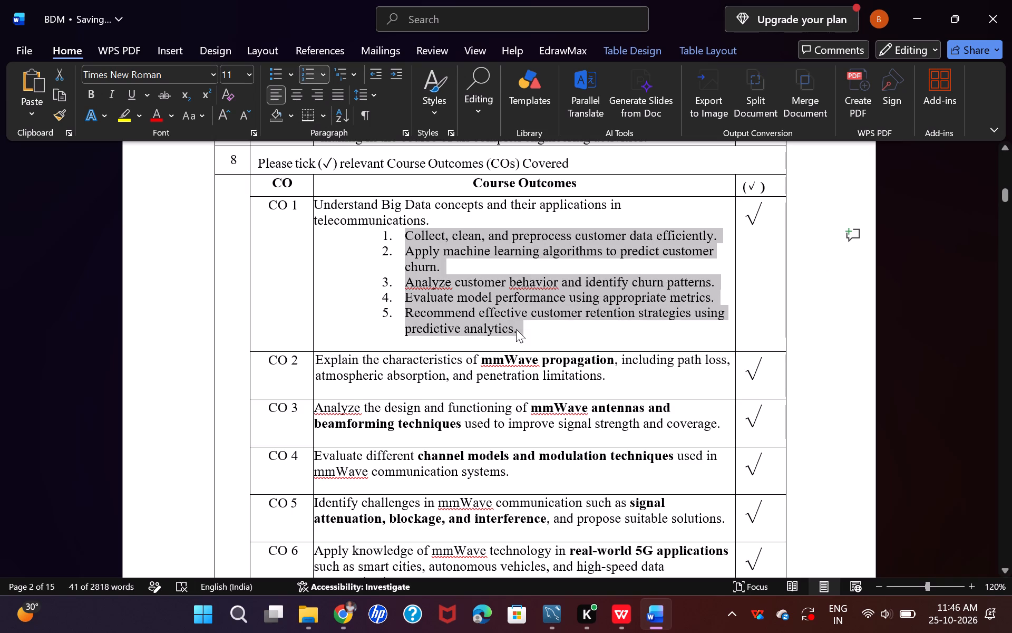
pyautogui.press('BackSpace')
pyautogui.press('BackSpace')
pyautogui.press('BackSpace')
pyautogui.press('BackSpace')
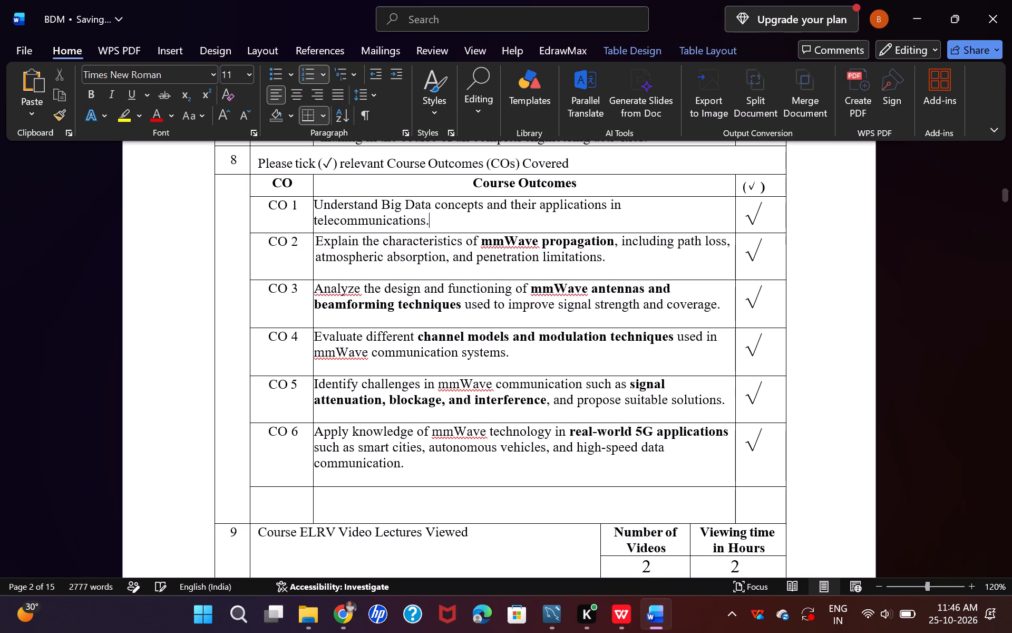
pyautogui.moveTo(610, 259); pyautogui.dragTo(482, 252)
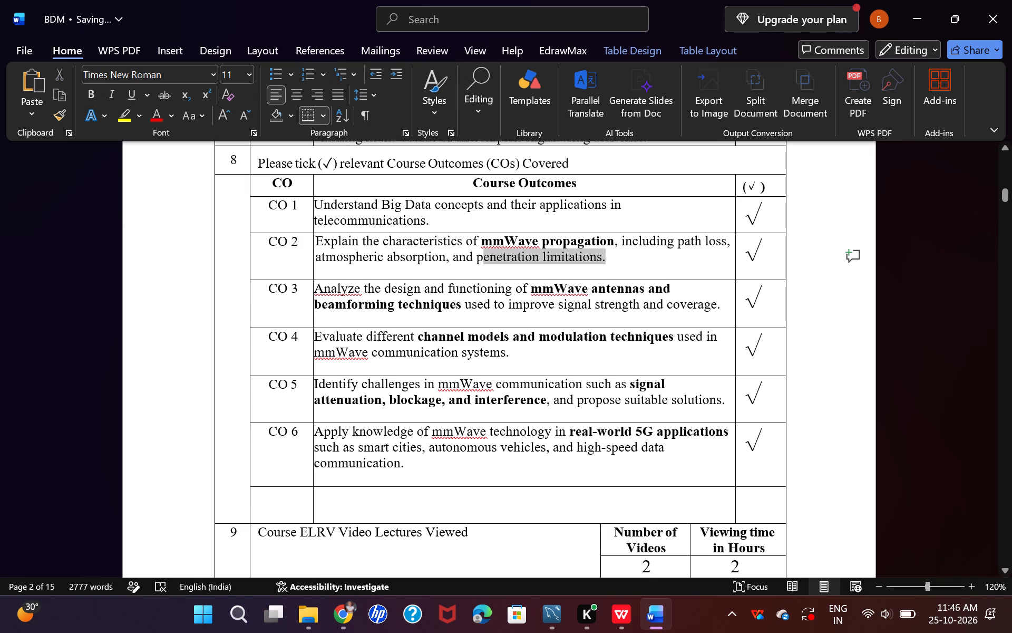
pyautogui.moveTo(482, 252); pyautogui.dragTo(320, 242)
pyautogui.hotkey('ctrl', 'v')
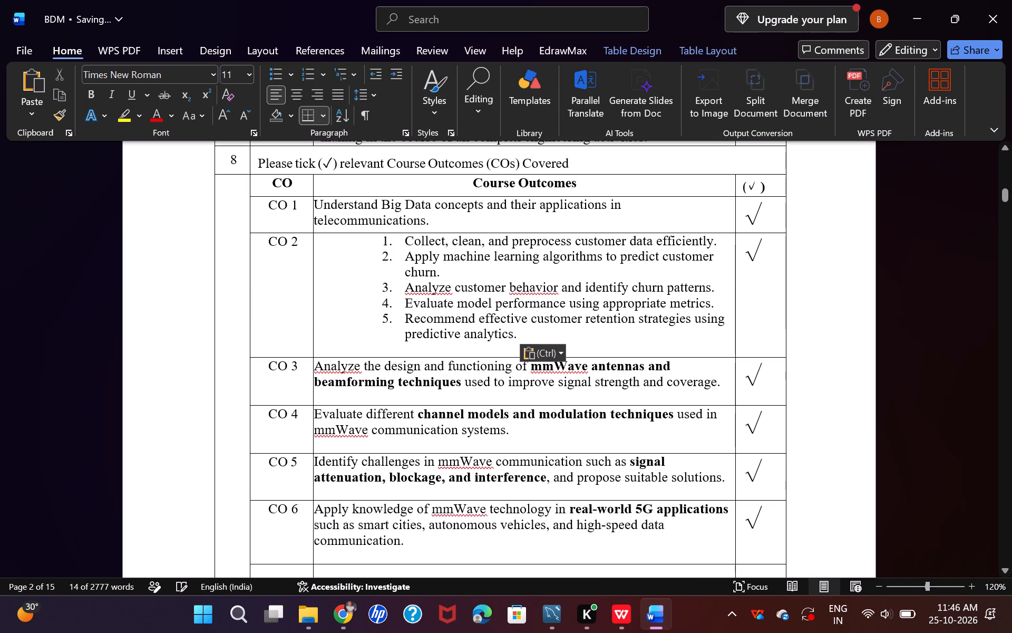
# Remove the numbering and indentation from "Collect, clean, and preprocess customer data efficiently." in the CO 2 row.
pyautogui.click(402, 241)
pyautogui.press('BackSpace')
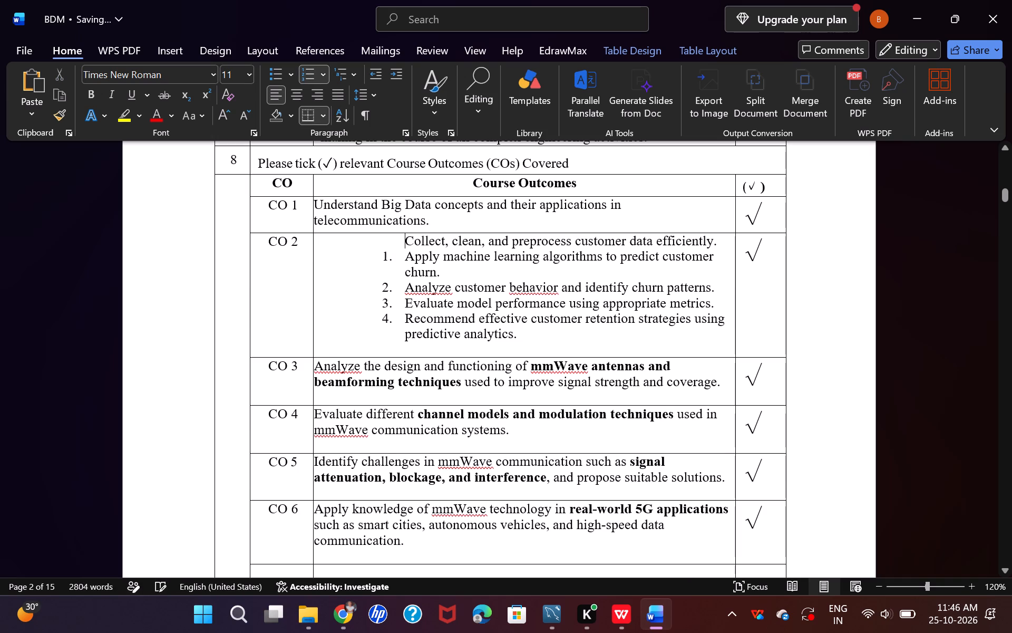
pyautogui.press('BackSpace')
pyautogui.press('BackSpace')
pyautogui.press('BackSpace')
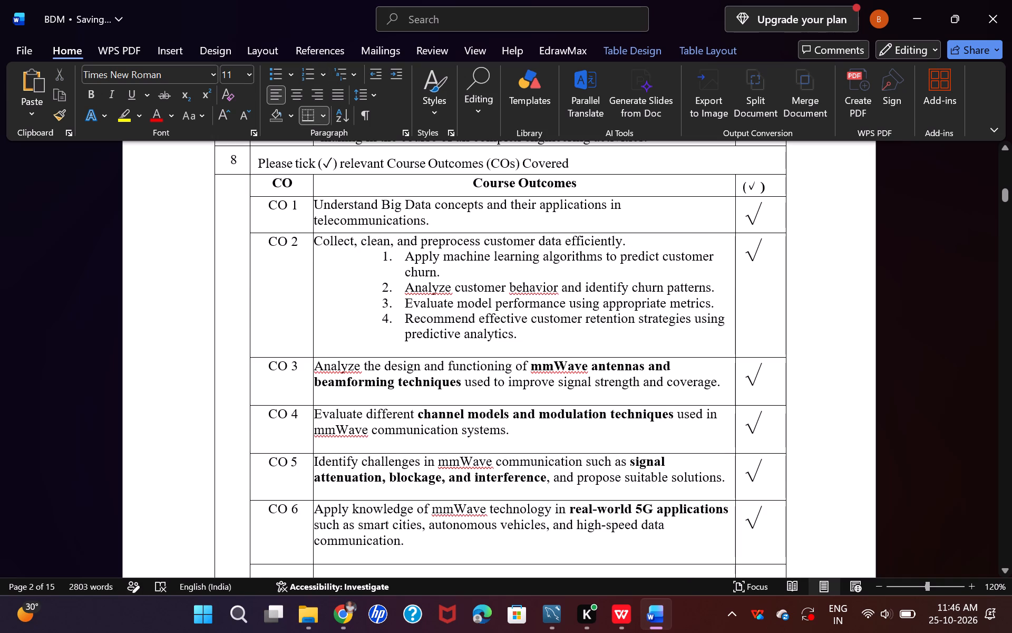
# Cut "Apply machine learning algorithms to predict customer churn." out of the numbered list in the CO 2 row.
pyautogui.moveTo(405, 256); pyautogui.dragTo(439, 273)
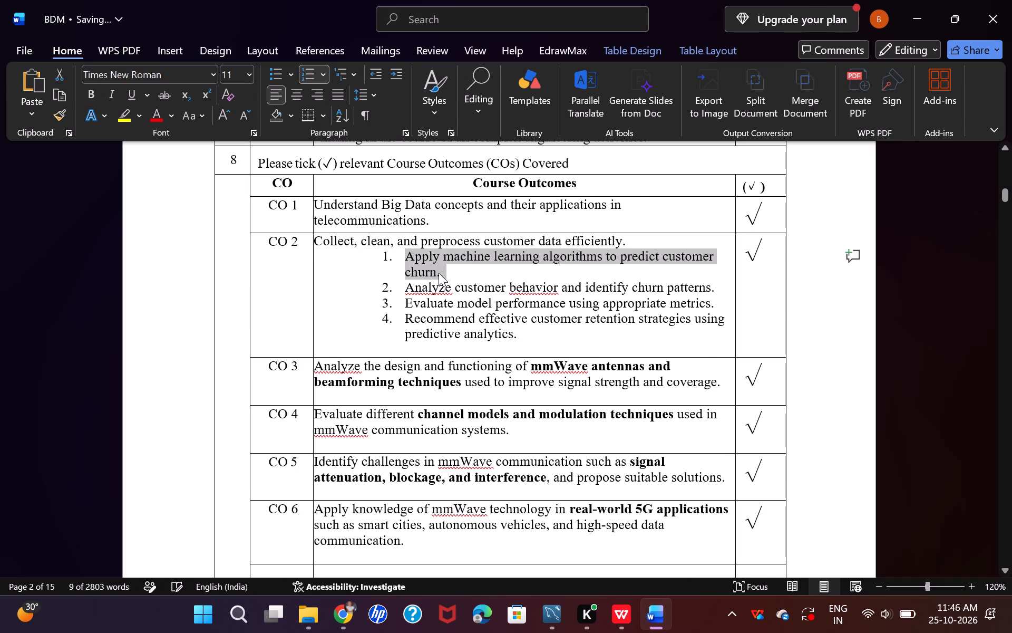
pyautogui.hotkey('ctrl', 'x')
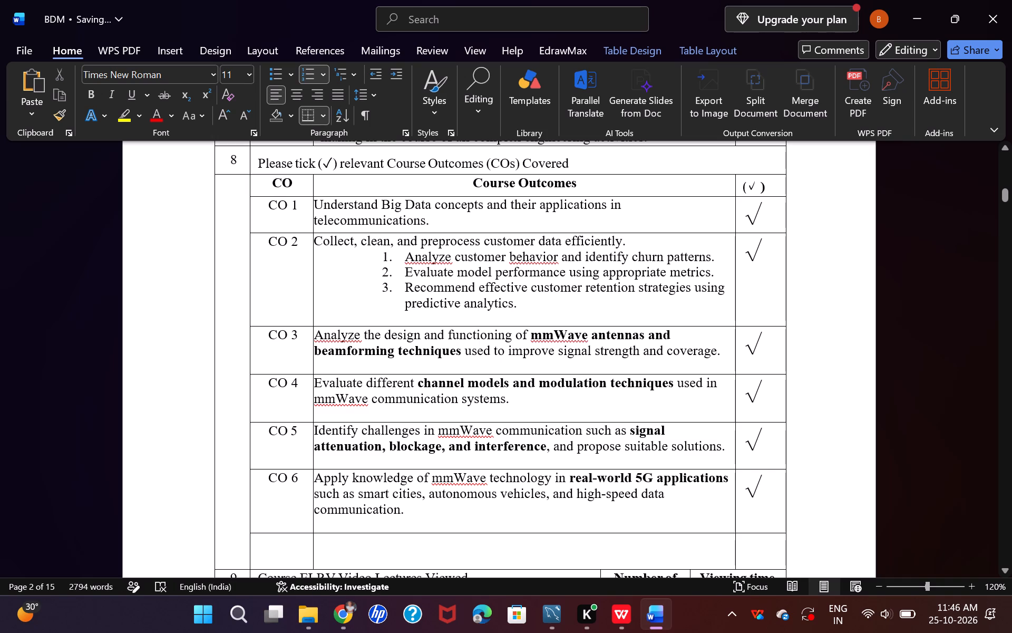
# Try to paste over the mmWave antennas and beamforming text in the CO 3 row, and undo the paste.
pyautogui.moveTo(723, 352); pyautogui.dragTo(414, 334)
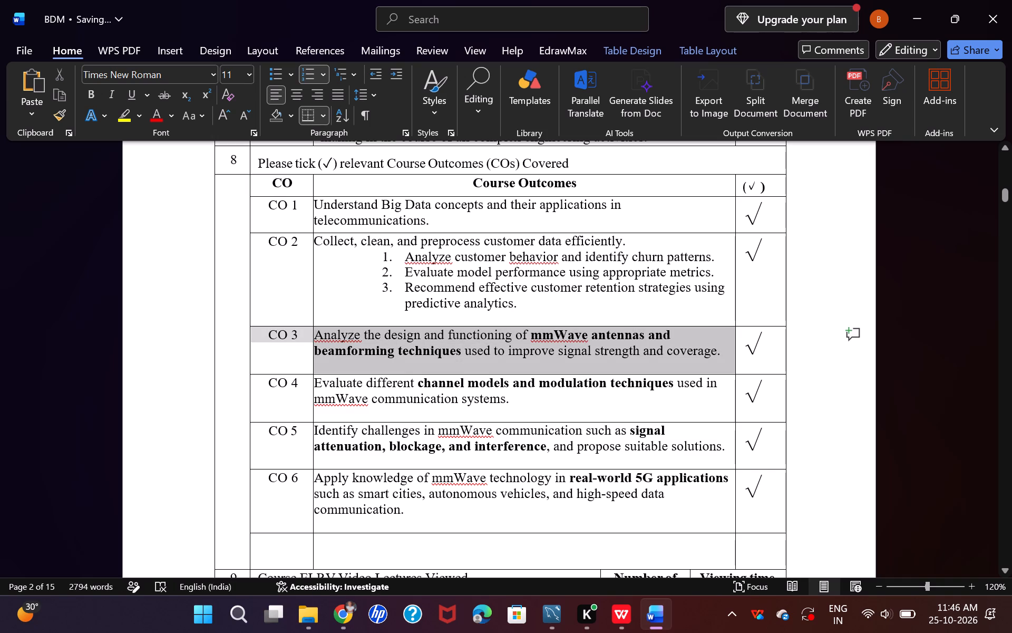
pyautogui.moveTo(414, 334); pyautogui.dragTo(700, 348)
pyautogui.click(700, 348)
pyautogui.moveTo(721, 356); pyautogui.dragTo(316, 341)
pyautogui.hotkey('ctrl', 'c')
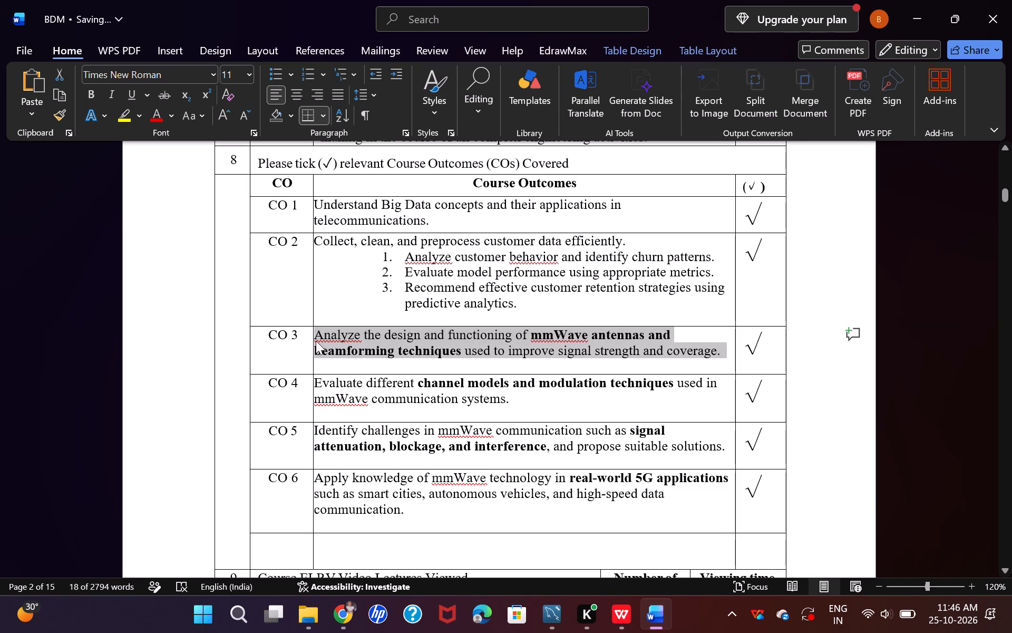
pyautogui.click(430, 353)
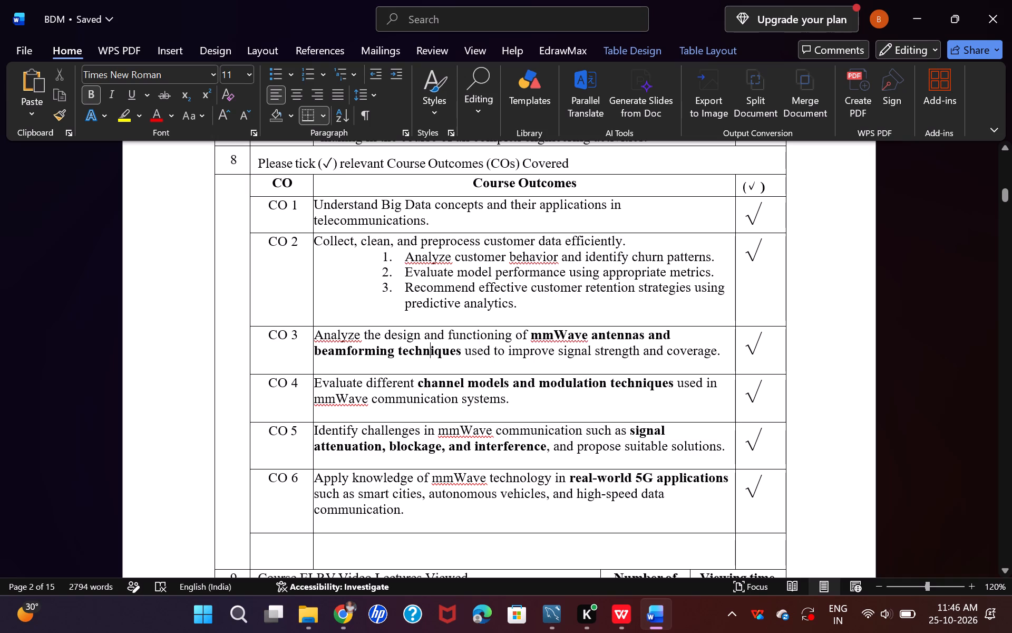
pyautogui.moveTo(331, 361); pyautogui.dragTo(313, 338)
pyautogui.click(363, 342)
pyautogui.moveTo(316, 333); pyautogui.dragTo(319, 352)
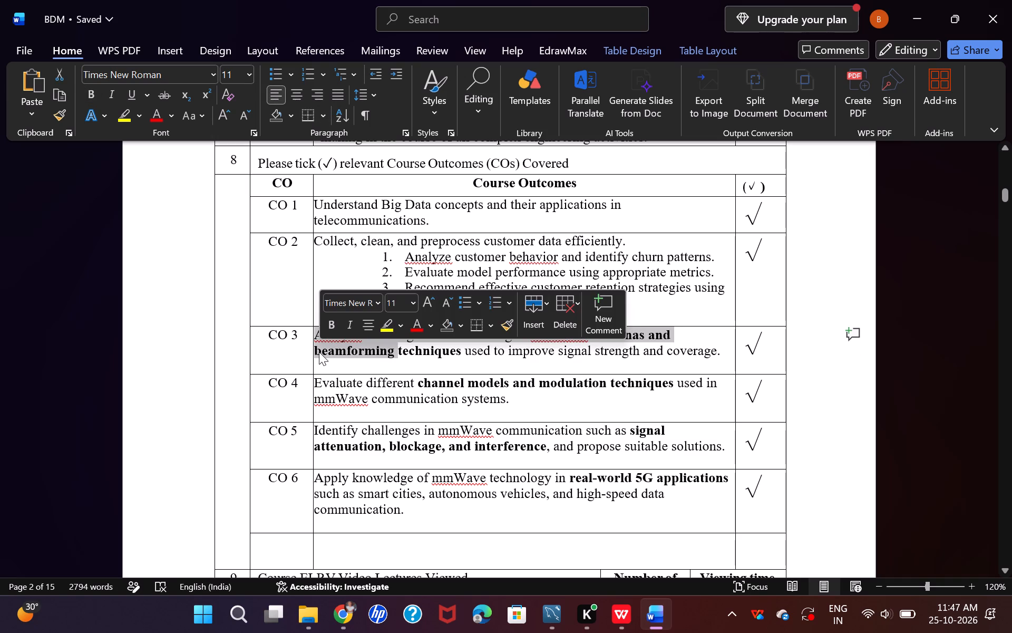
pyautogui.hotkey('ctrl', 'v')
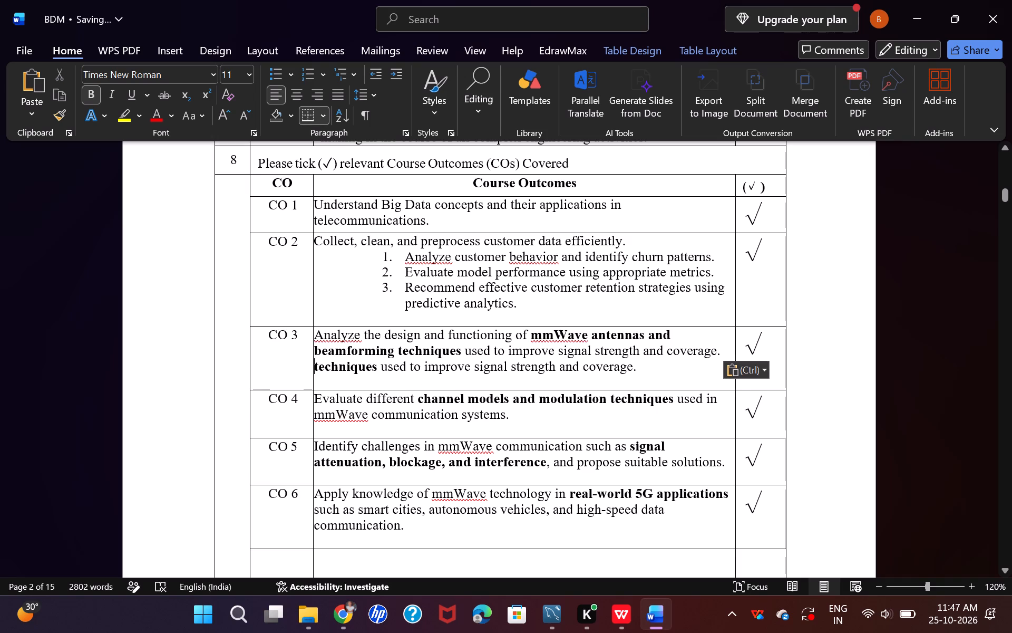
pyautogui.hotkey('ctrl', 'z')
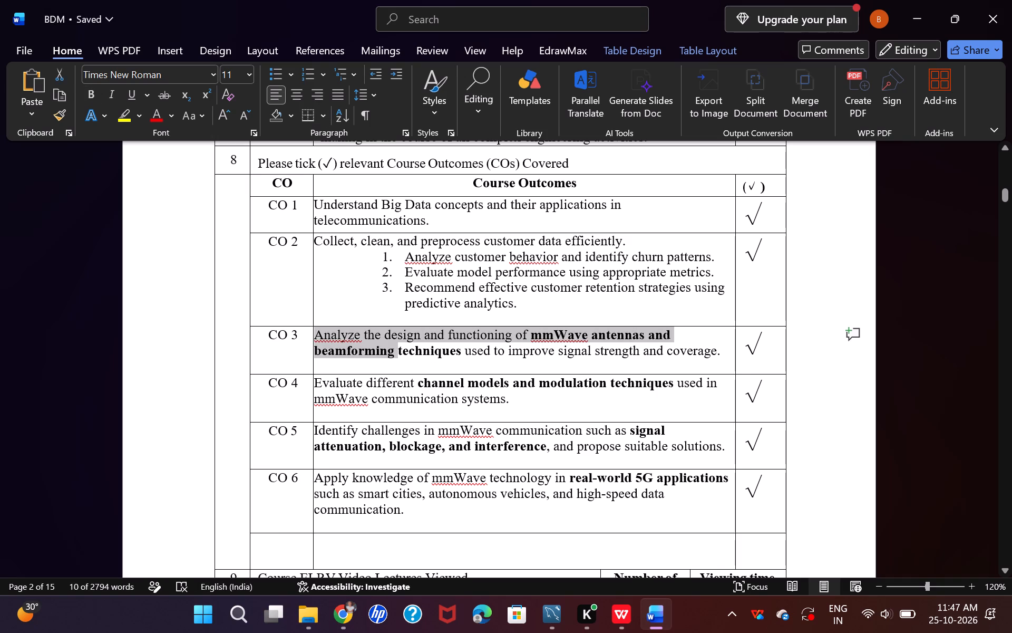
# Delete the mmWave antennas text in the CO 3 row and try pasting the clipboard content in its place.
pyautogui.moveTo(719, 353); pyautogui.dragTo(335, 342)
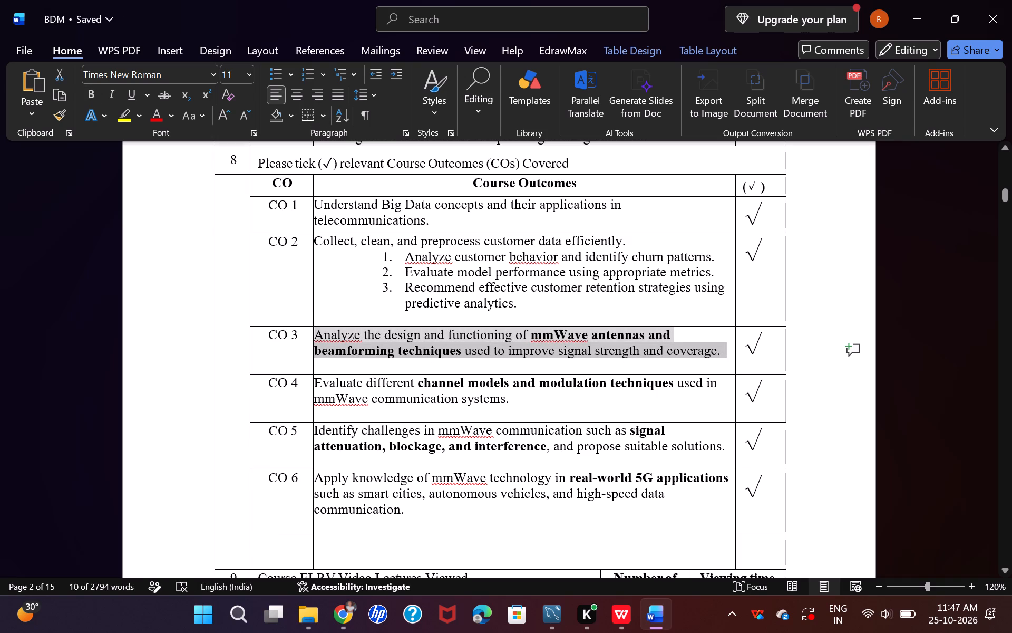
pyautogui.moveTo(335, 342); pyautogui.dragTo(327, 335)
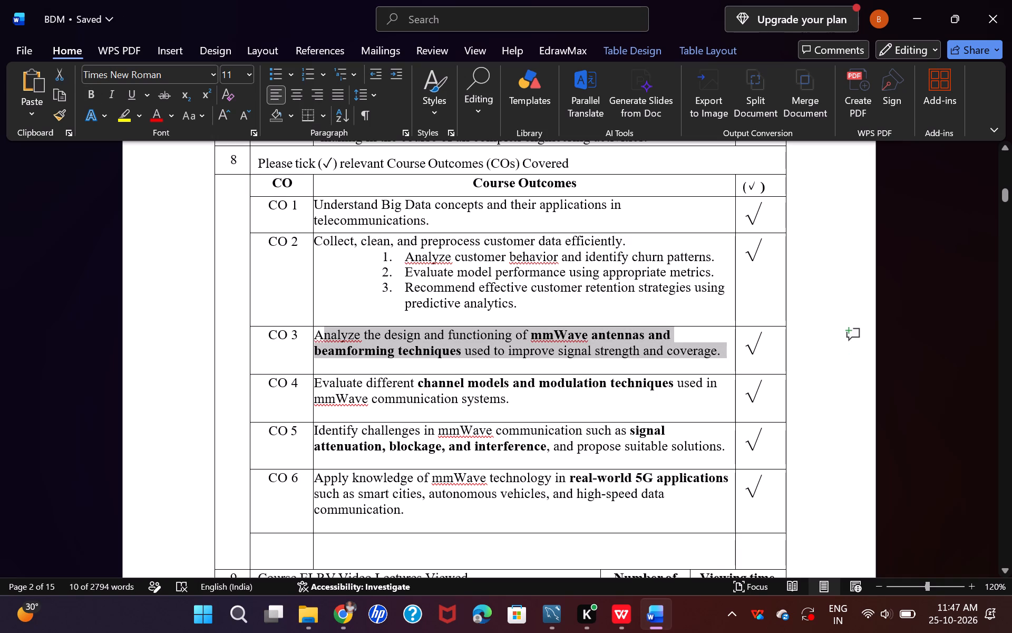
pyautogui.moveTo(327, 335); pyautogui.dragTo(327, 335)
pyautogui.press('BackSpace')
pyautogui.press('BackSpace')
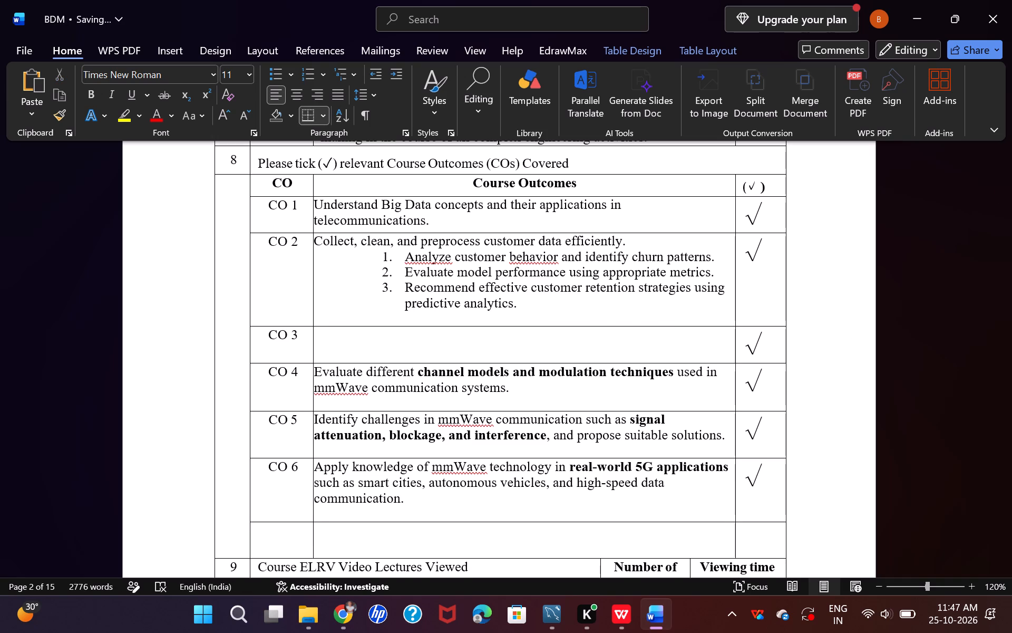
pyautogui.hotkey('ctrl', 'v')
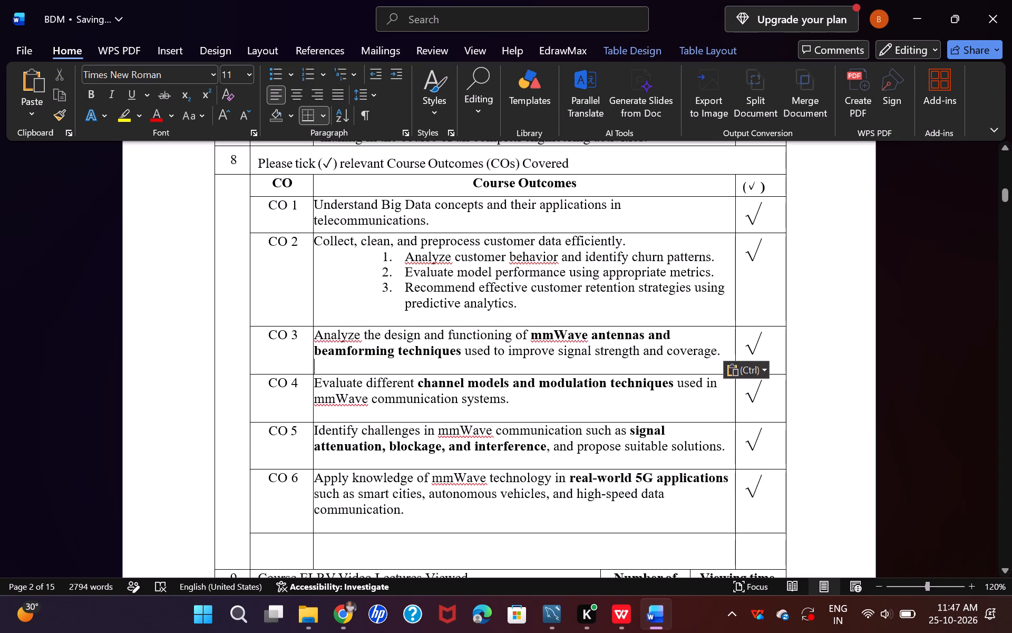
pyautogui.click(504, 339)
pyautogui.hotkey('alt', 'Tab')
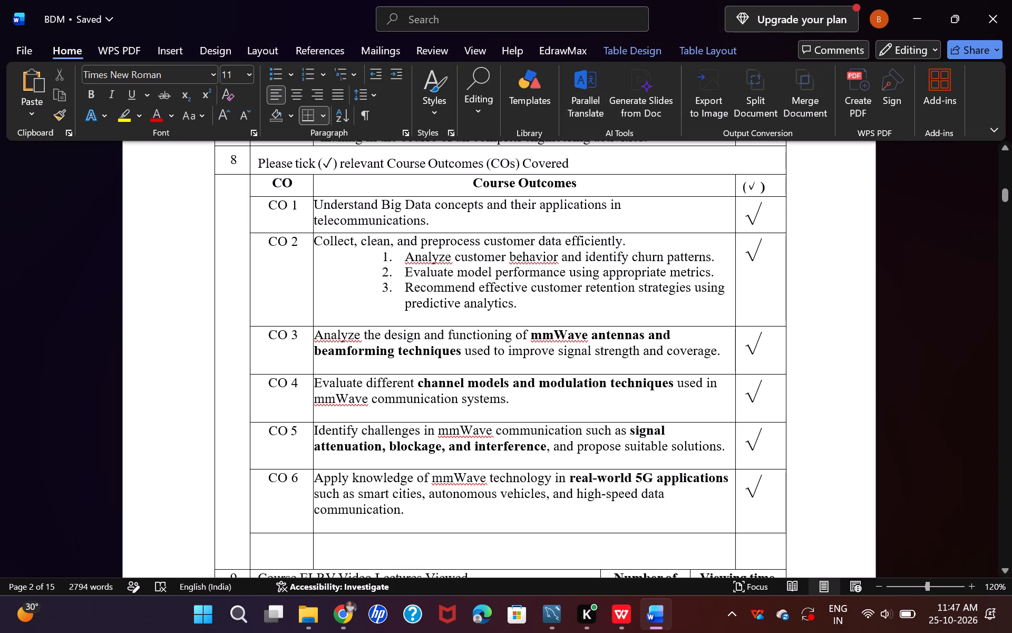
pyautogui.moveTo(723, 354); pyautogui.dragTo(464, 347)
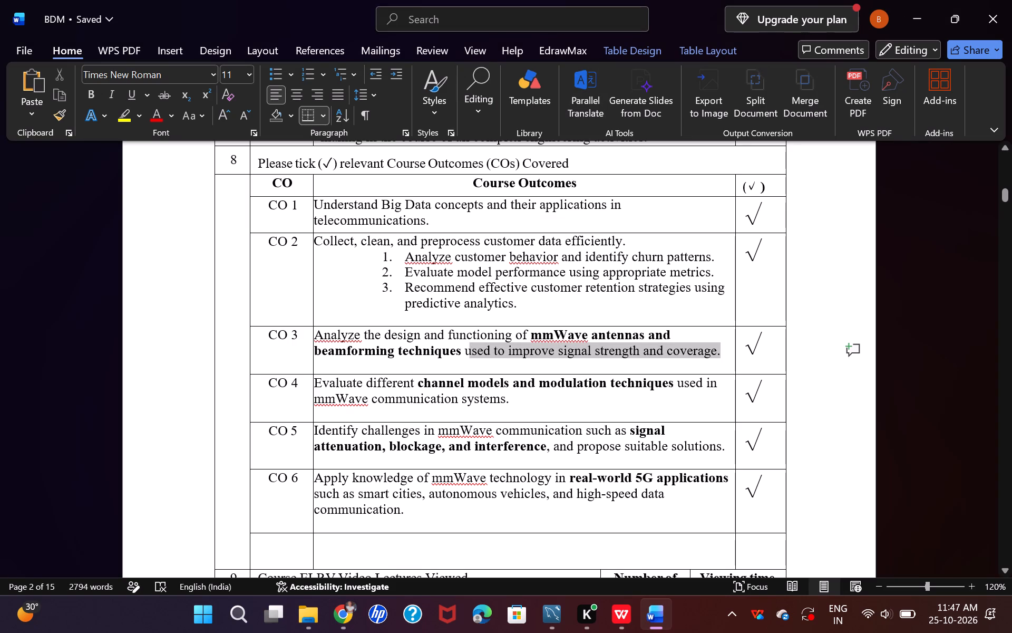
pyautogui.moveTo(464, 347); pyautogui.dragTo(351, 341)
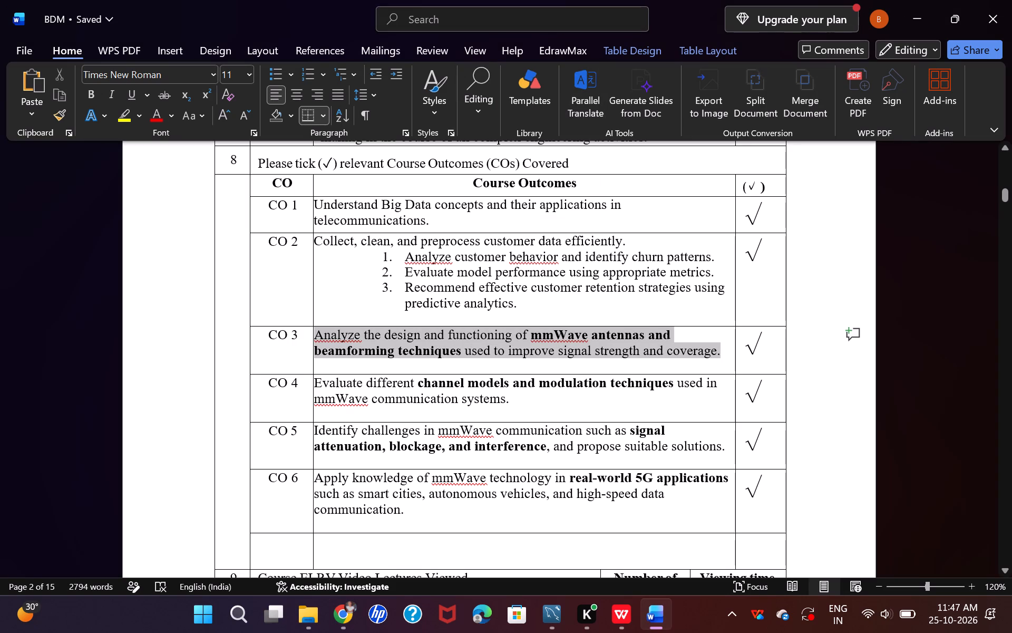
pyautogui.moveTo(351, 341); pyautogui.dragTo(342, 335)
pyautogui.hotkey('ctrl', 'v')
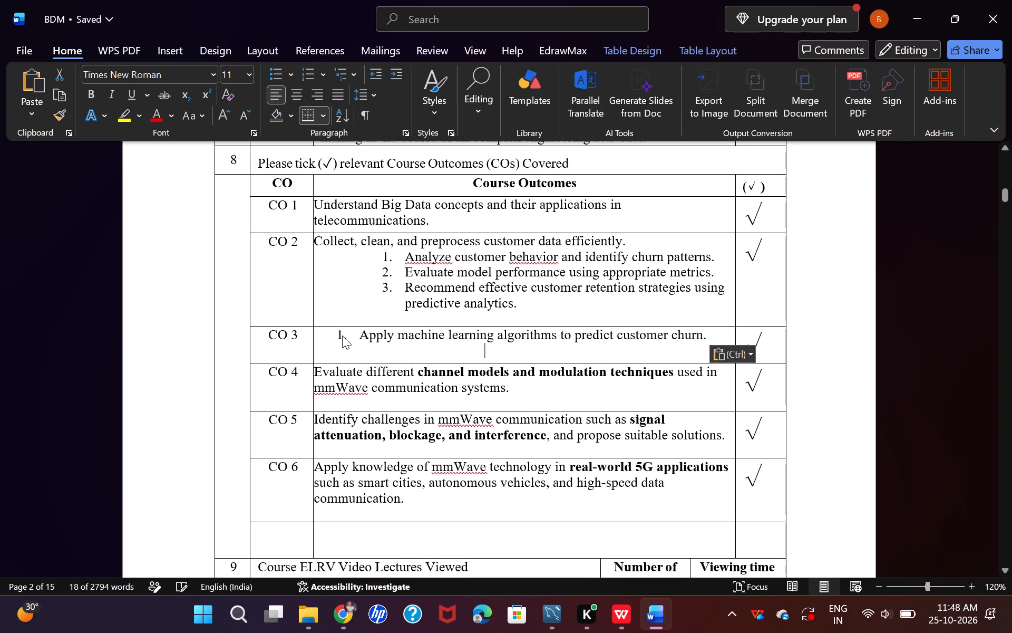
# Remove the list numbering and indent from the machine learning outcome in the CO 3 row.
pyautogui.click(358, 335)
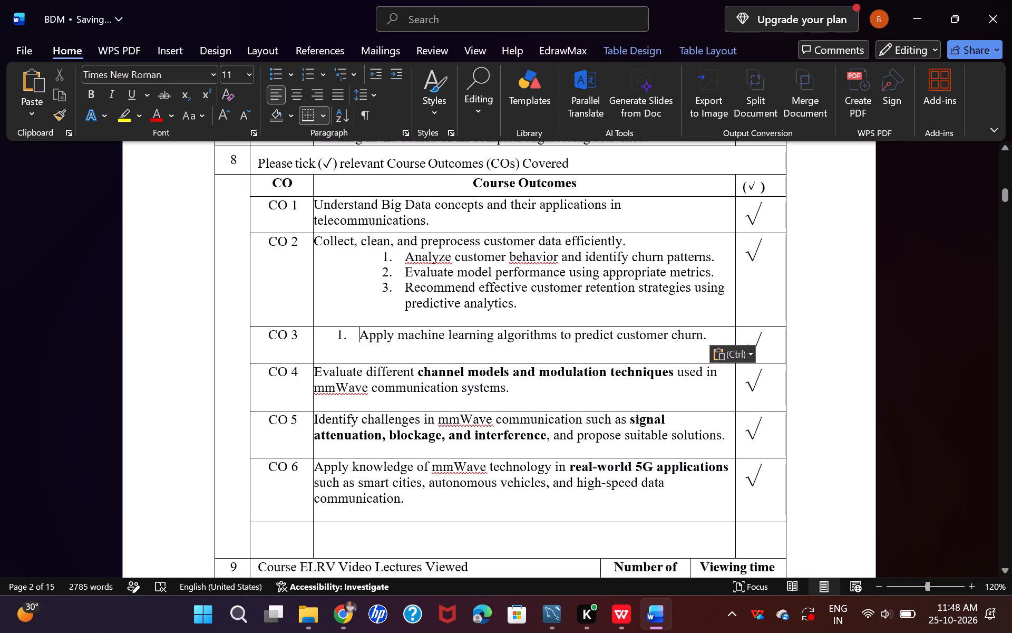
pyautogui.press('BackSpace')
pyautogui.press('BackSpace')
pyautogui.press('BackSpace')
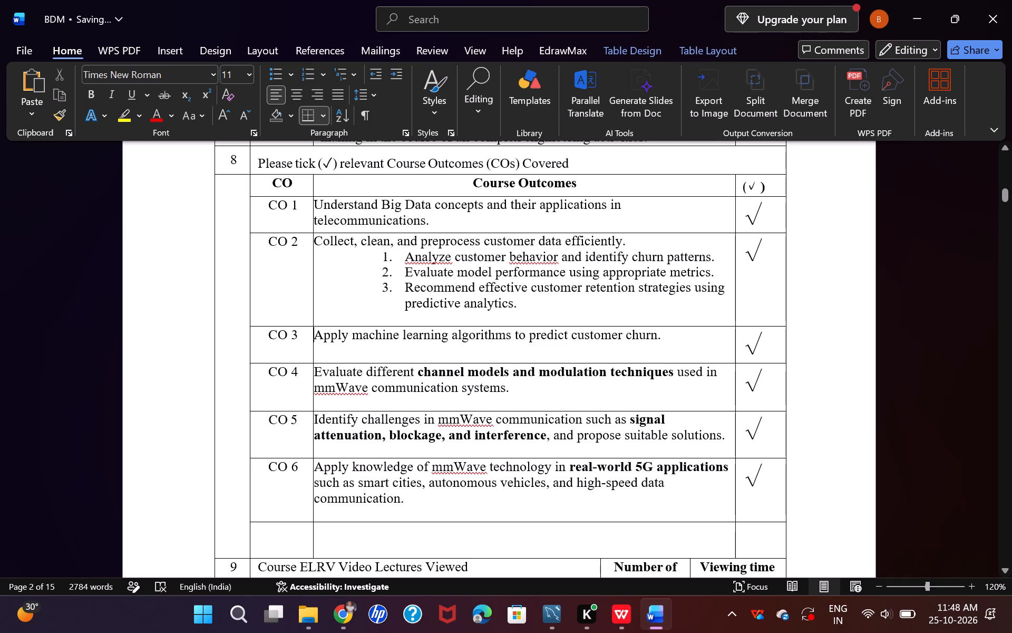
# Replace the channel models text in the CO 4 row with a copy of "Analyze customer behavior and identify churn patterns." from CO 2, without numbering.
pyautogui.moveTo(511, 388); pyautogui.dragTo(327, 377)
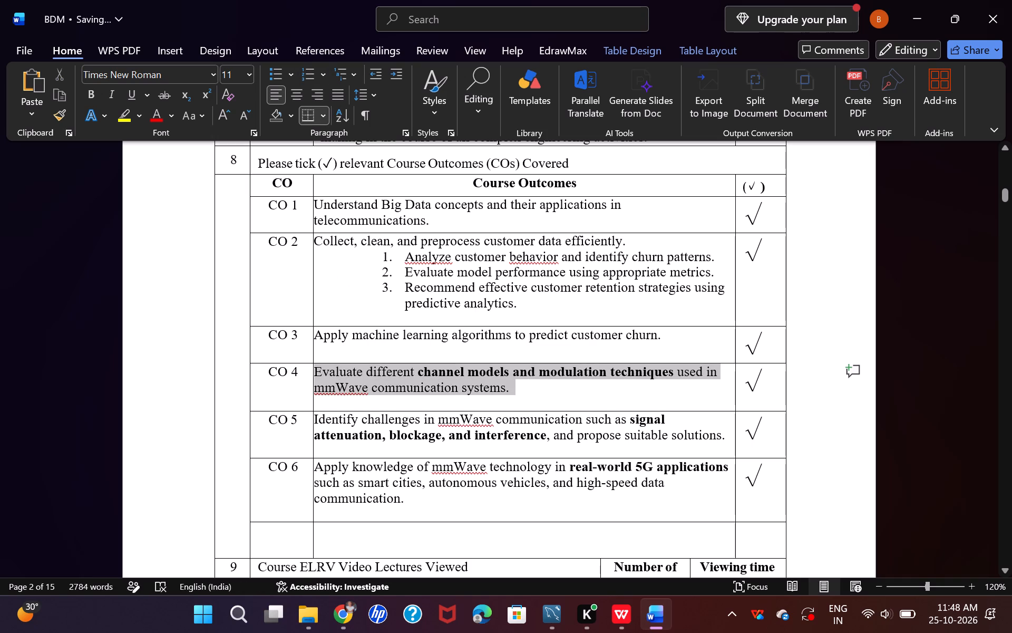
pyautogui.moveTo(327, 377); pyautogui.dragTo(325, 376)
pyautogui.press('BackSpace')
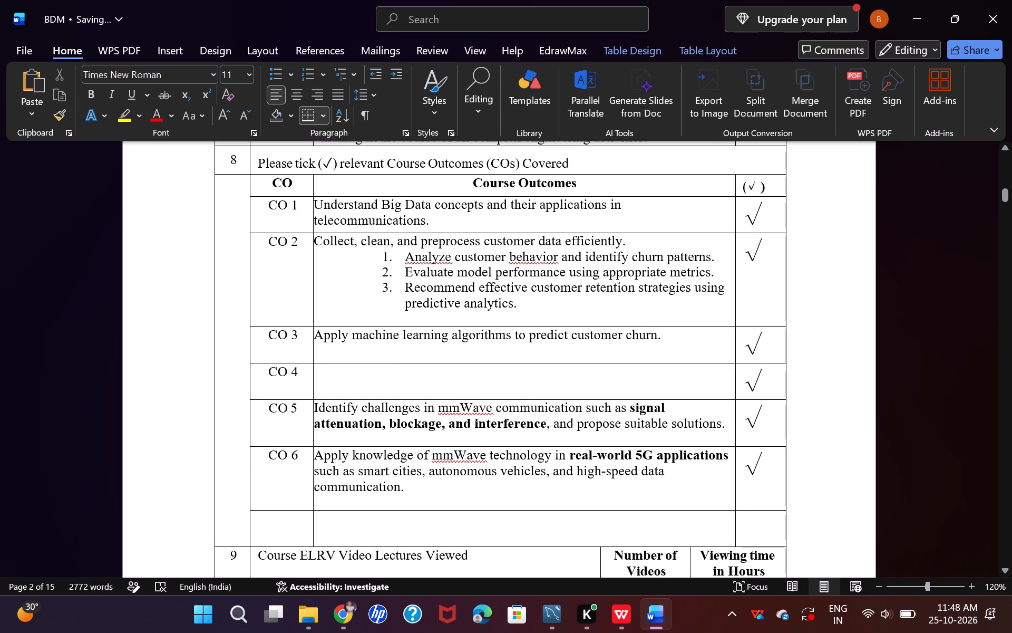
pyautogui.moveTo(405, 257); pyautogui.dragTo(713, 259)
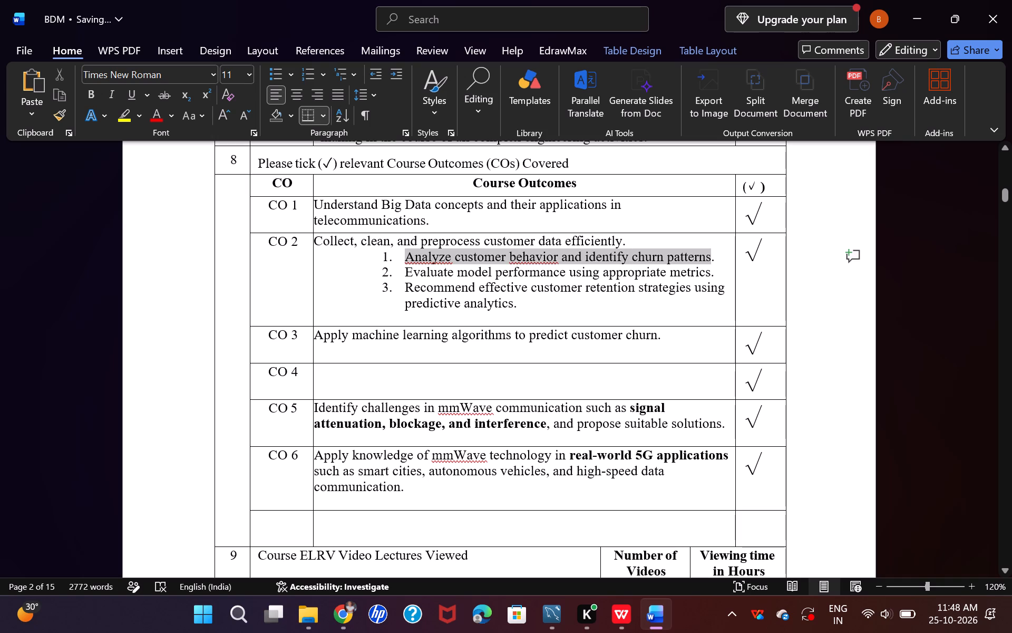
pyautogui.moveTo(713, 259); pyautogui.dragTo(719, 259)
pyautogui.hotkey('ctrl', 'c')
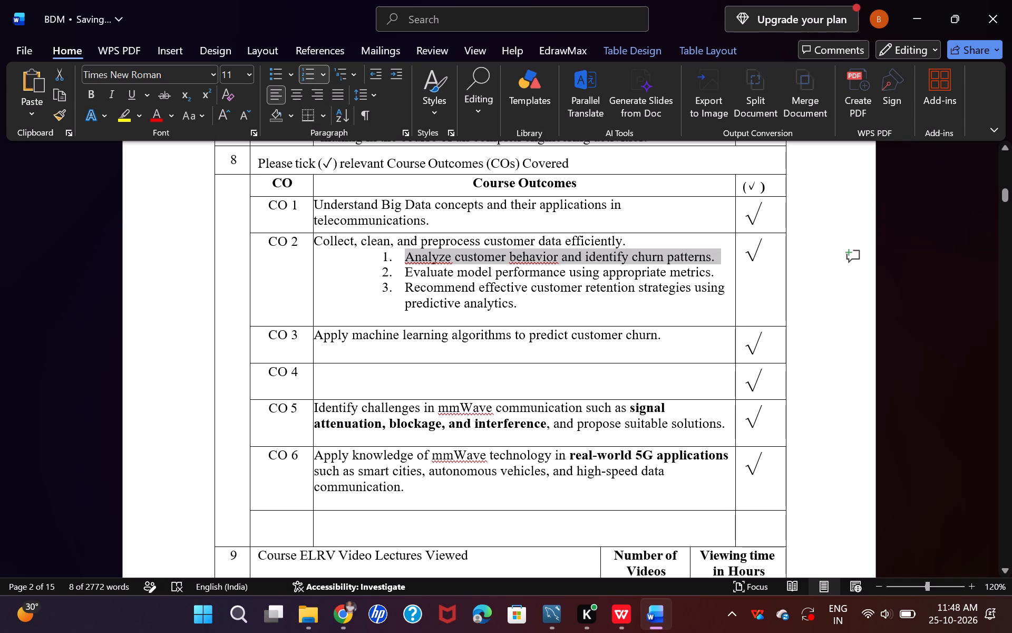
pyautogui.click(489, 388)
pyautogui.hotkey('ctrl', 'v')
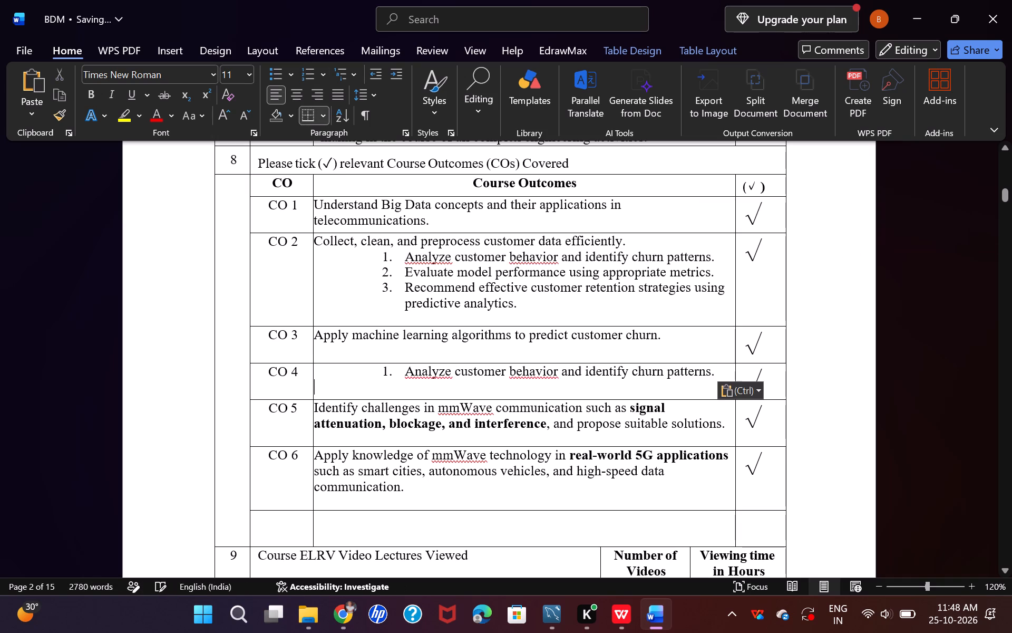
pyautogui.click(401, 373)
pyautogui.press('BackSpace')
pyautogui.press('BackSpace')
pyautogui.press('BackSpace')
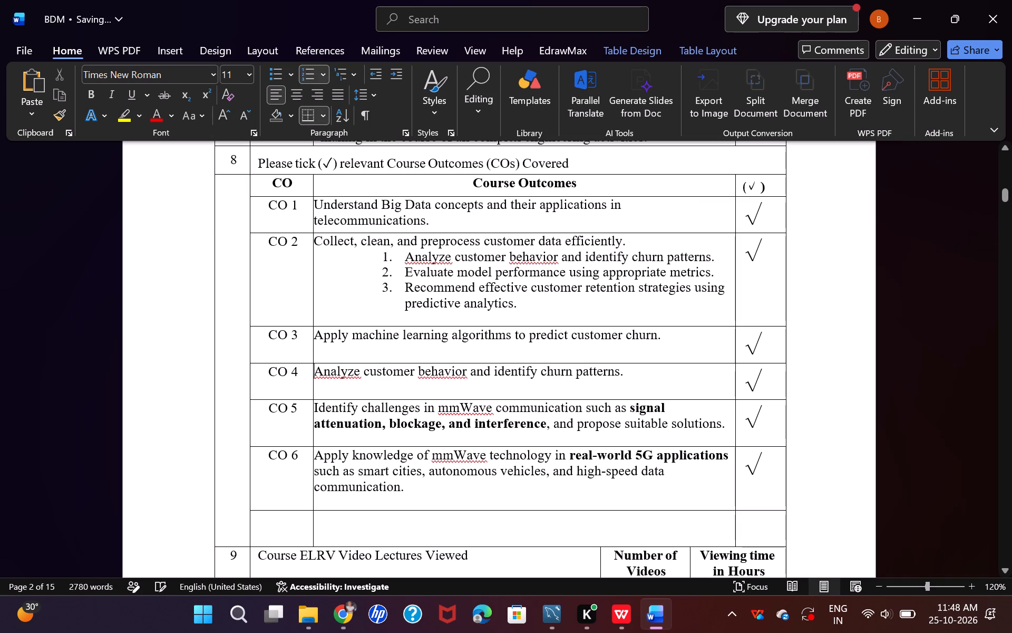
# Delete "Analyze customer behavior and identify churn patterns." from the CO 2 row, along with the numbering of the evaluation line below it.
pyautogui.moveTo(404, 257); pyautogui.dragTo(713, 258)
pyautogui.press('BackSpace')
pyautogui.press('BackSpace')
pyautogui.press('BackSpace')
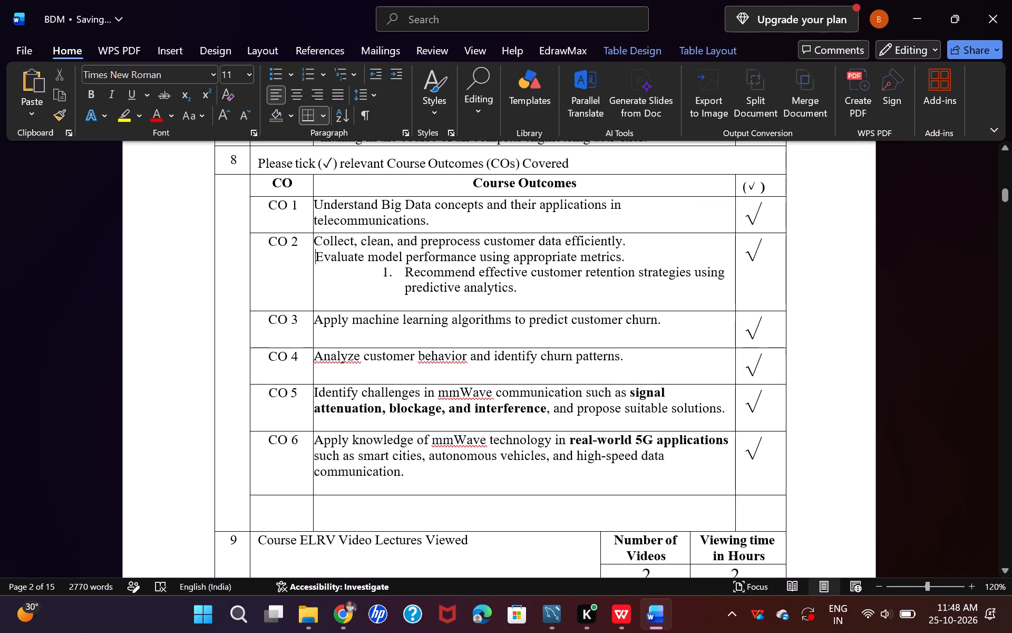
# Replace the mmWave challenges text in the CO 5 row with a copy of "Evaluate model performance using appropriate metrics." from CO 2.
pyautogui.moveTo(334, 424); pyautogui.dragTo(329, 405)
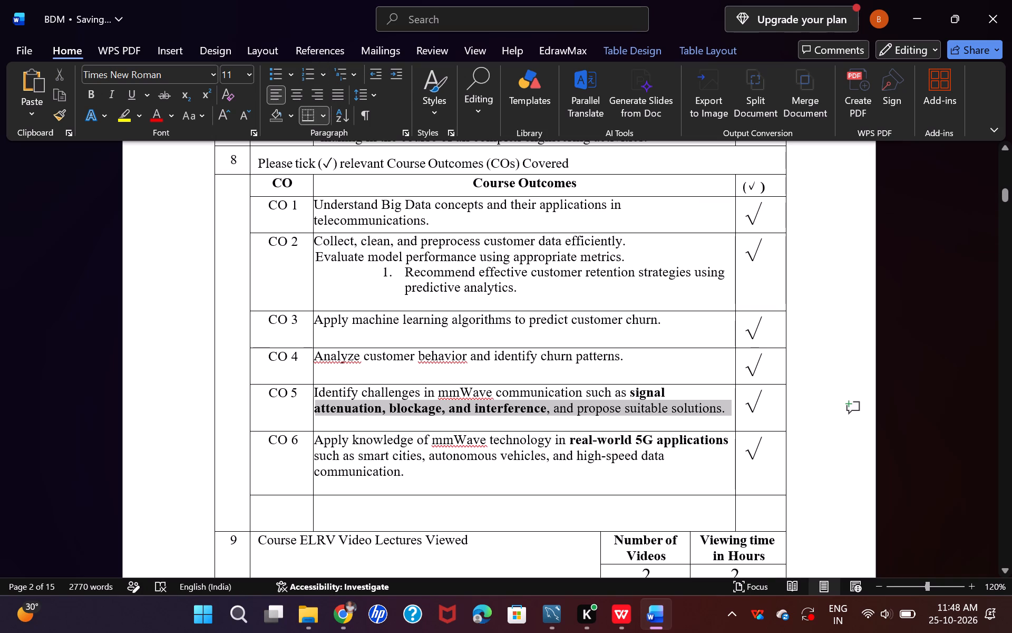
pyautogui.moveTo(329, 405); pyautogui.dragTo(329, 399)
pyautogui.press('BackSpace')
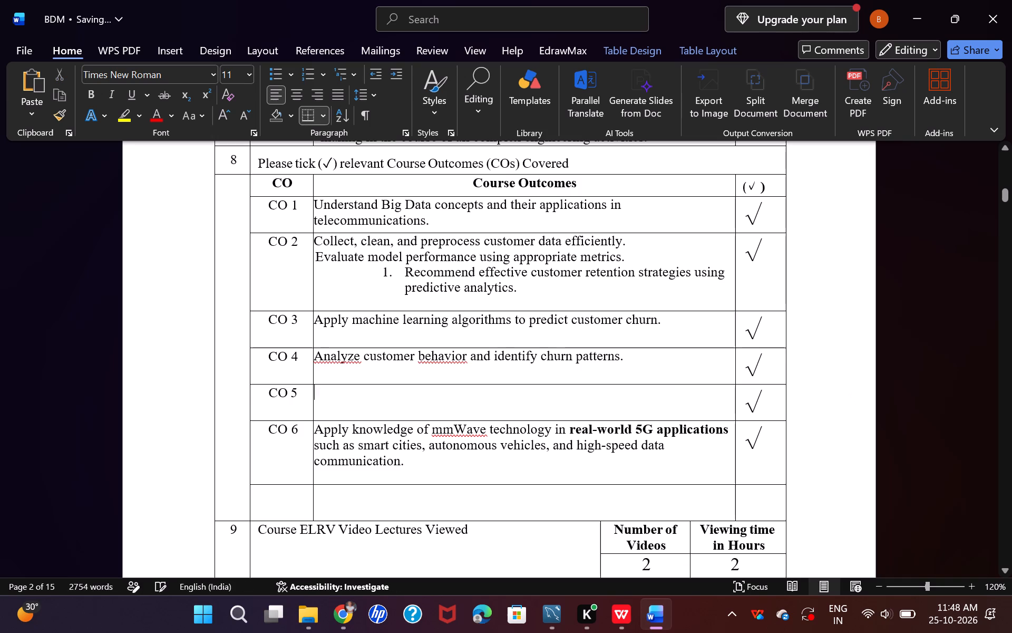
pyautogui.moveTo(636, 256); pyautogui.dragTo(326, 259)
pyautogui.hotkey('ctrl', 'c')
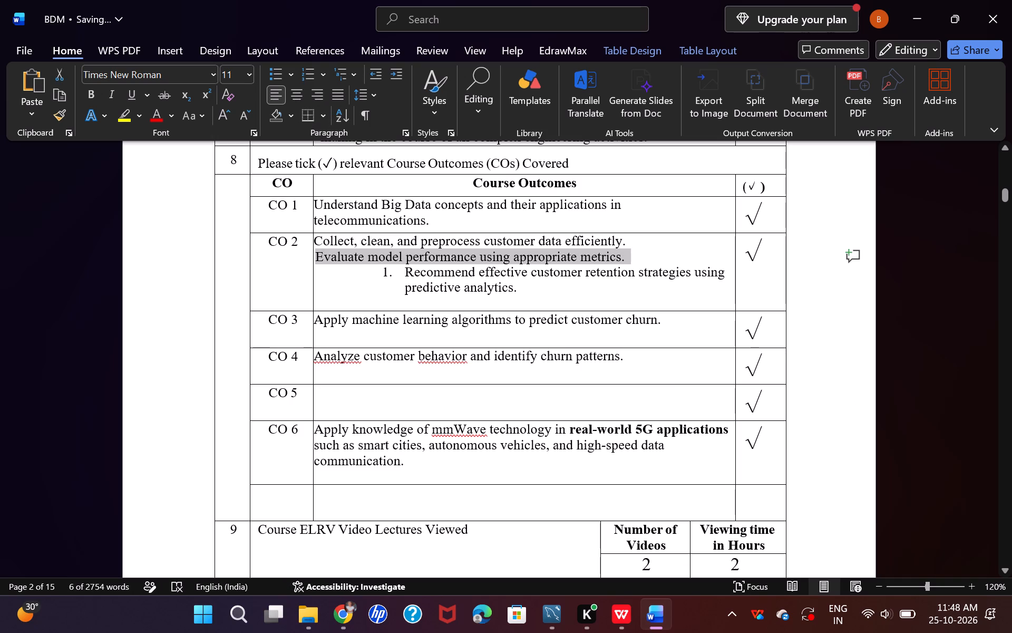
pyautogui.click(335, 399)
pyautogui.hotkey('ctrl', 'v')
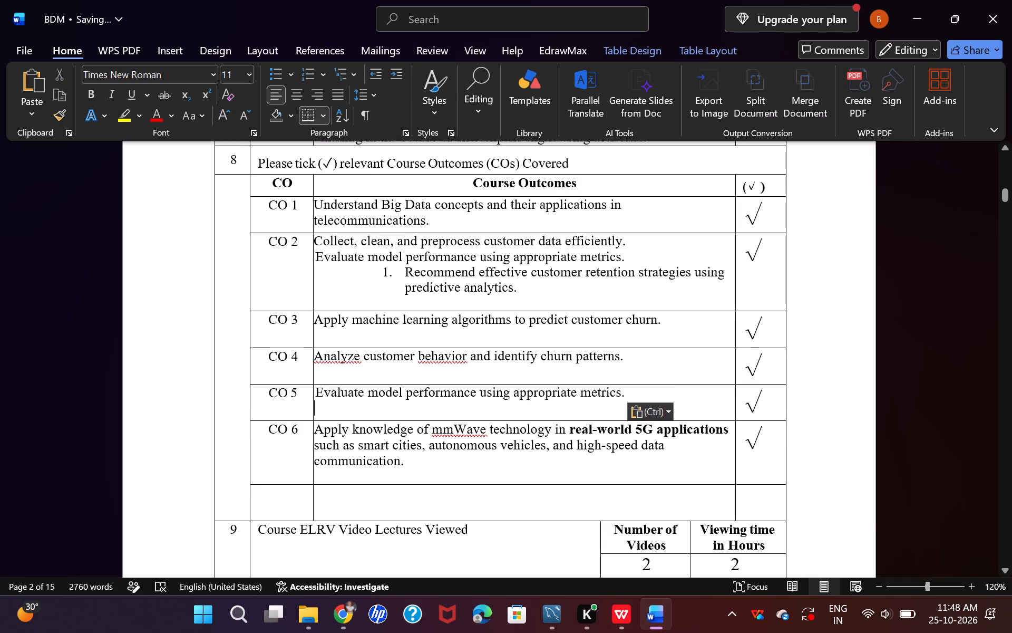
# Move "Recommend effective customer retention strategies using predictive analytics." from CO 2 over the mmWave text in the CO 6 row and remove its numbering.
pyautogui.moveTo(532, 289); pyautogui.dragTo(393, 279)
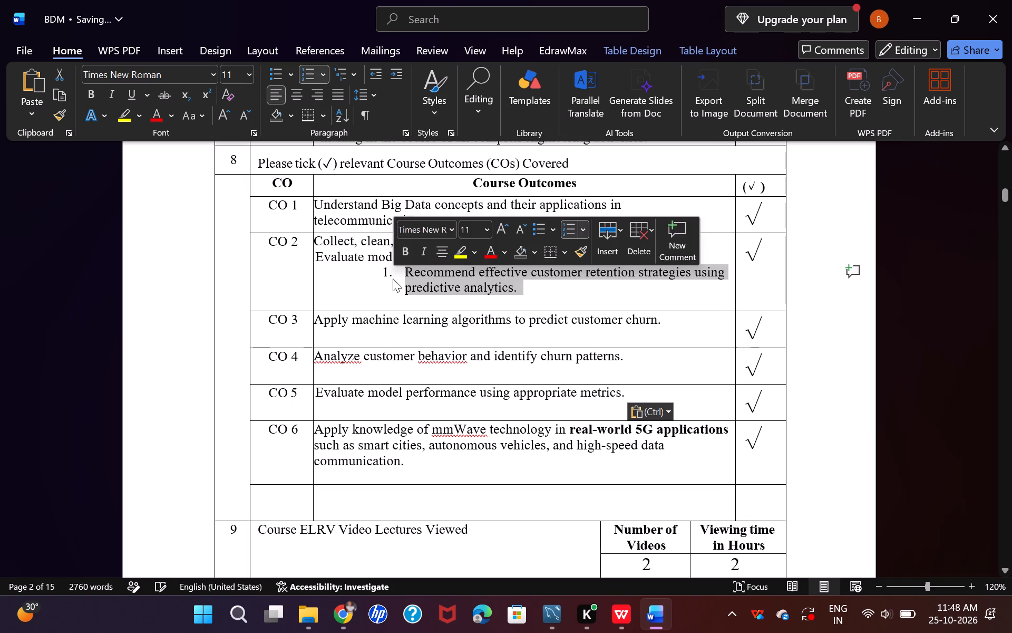
pyautogui.hotkey('ctrl', 'x')
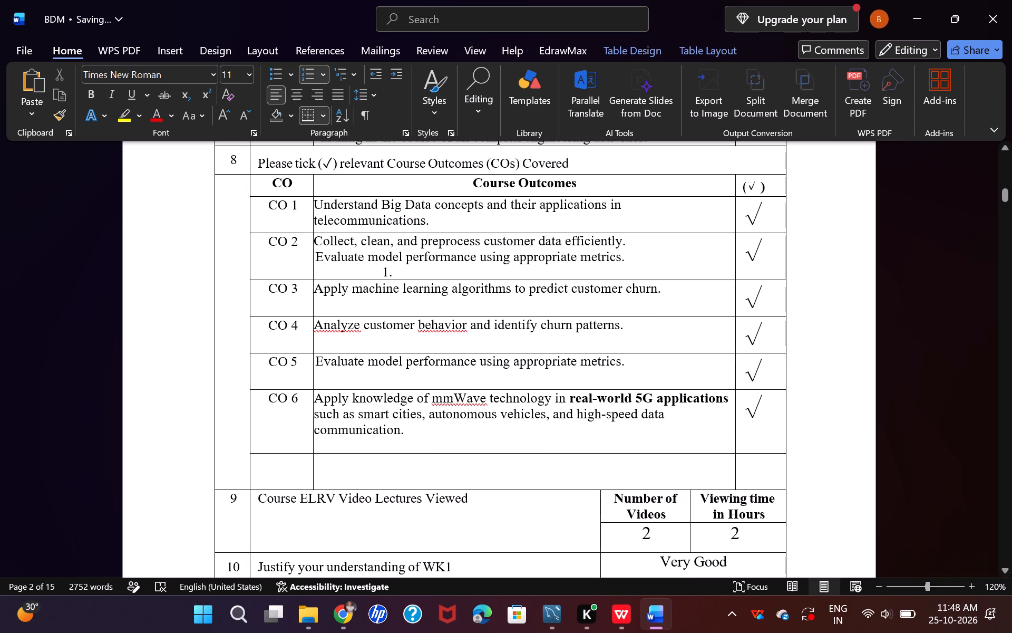
pyautogui.moveTo(413, 439); pyautogui.dragTo(320, 396)
pyautogui.hotkey('ctrl', 'v')
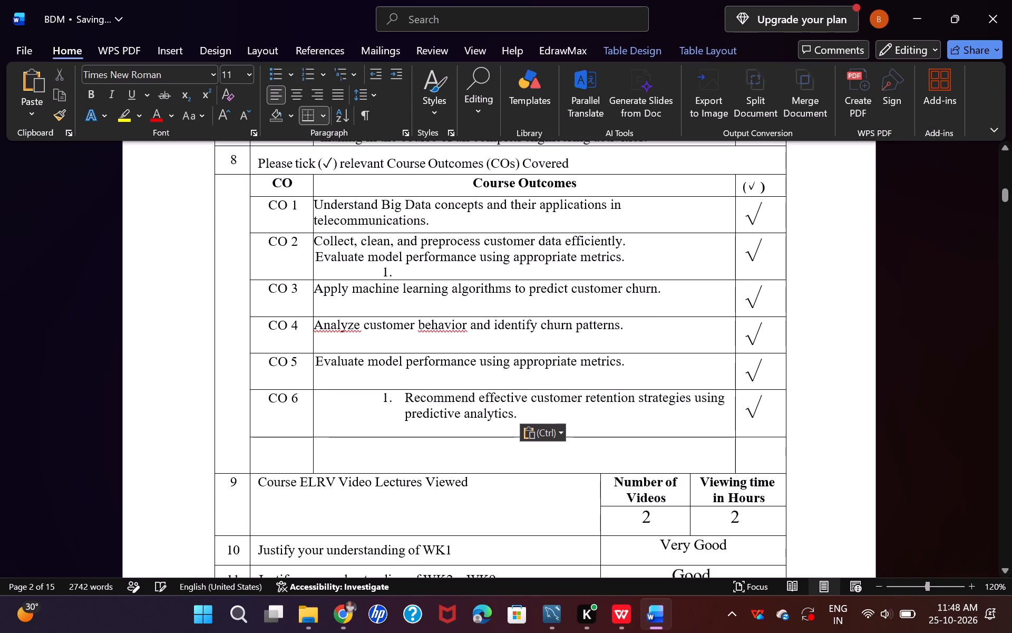
pyautogui.click(401, 399)
pyautogui.press('BackSpace')
pyautogui.press('BackSpace')
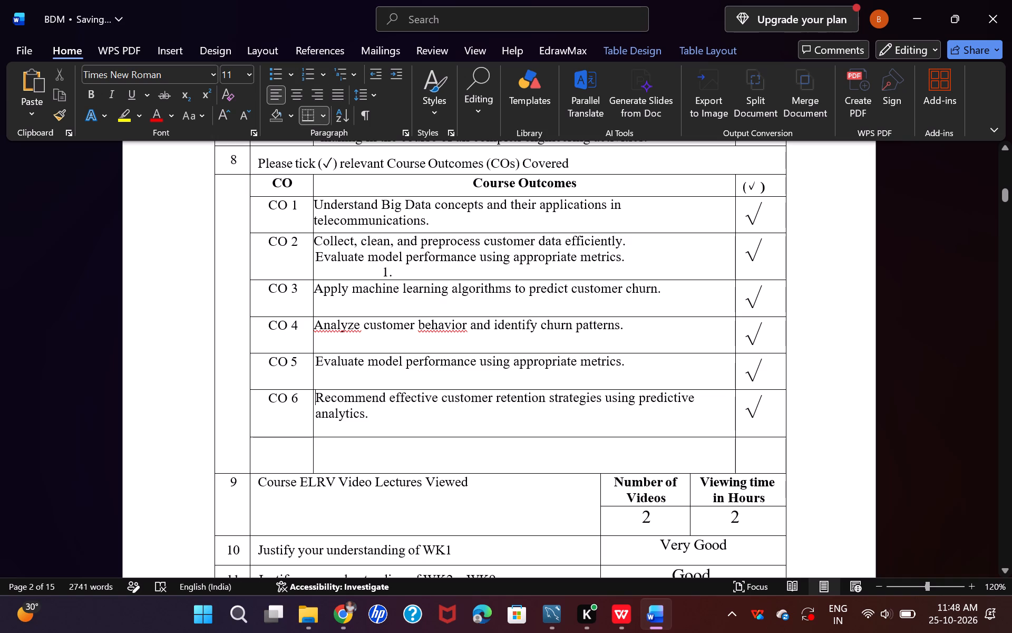
# Remove the blank lines below the outcome texts in the CO 6 and CO 5 rows.
pyautogui.click(397, 425)
pyautogui.press('BackSpace')
pyautogui.press('BackSpace')
pyautogui.click(388, 377)
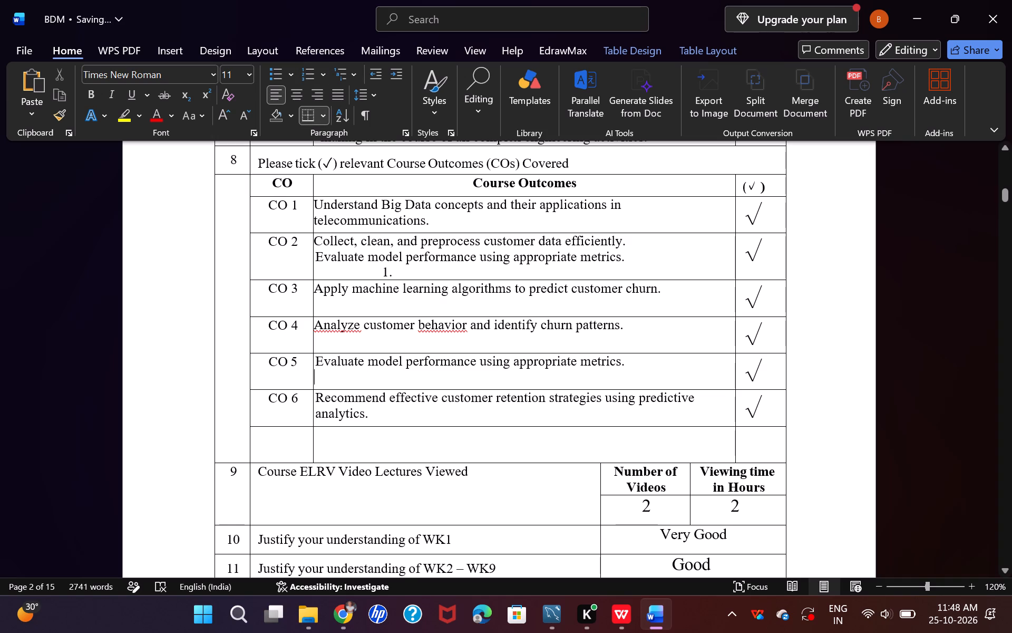
pyautogui.press('BackSpace')
pyautogui.press('BackSpace')
# Delete the leftover "Evaluate model performance using appropriate metrics." line and the empty numbered item from the CO 2 row.
pyautogui.moveTo(398, 270); pyautogui.dragTo(323, 258)
pyautogui.press('BackSpace')
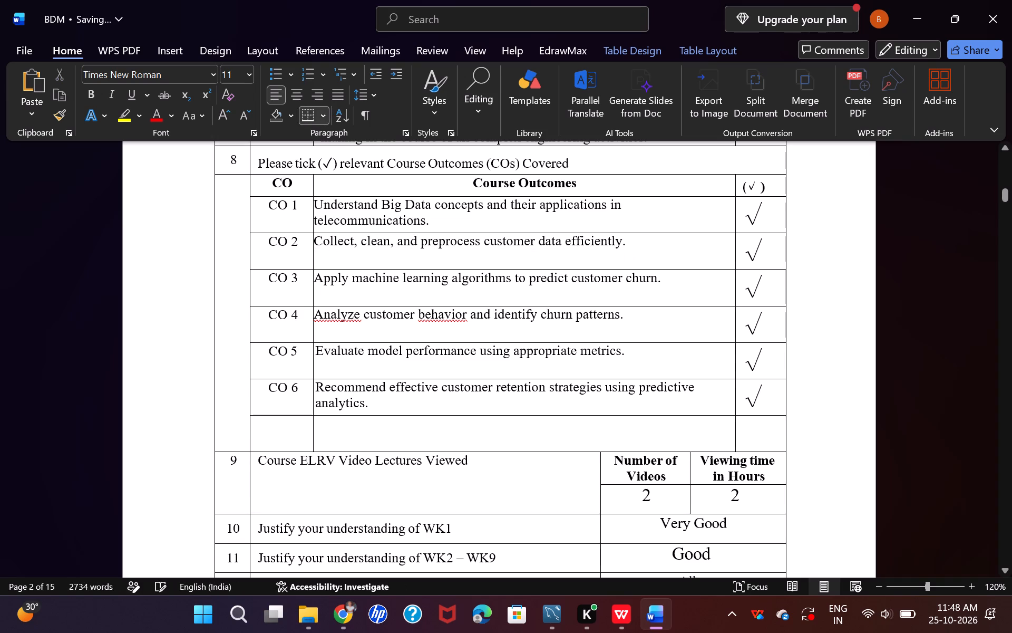
pyautogui.press('BackSpace')
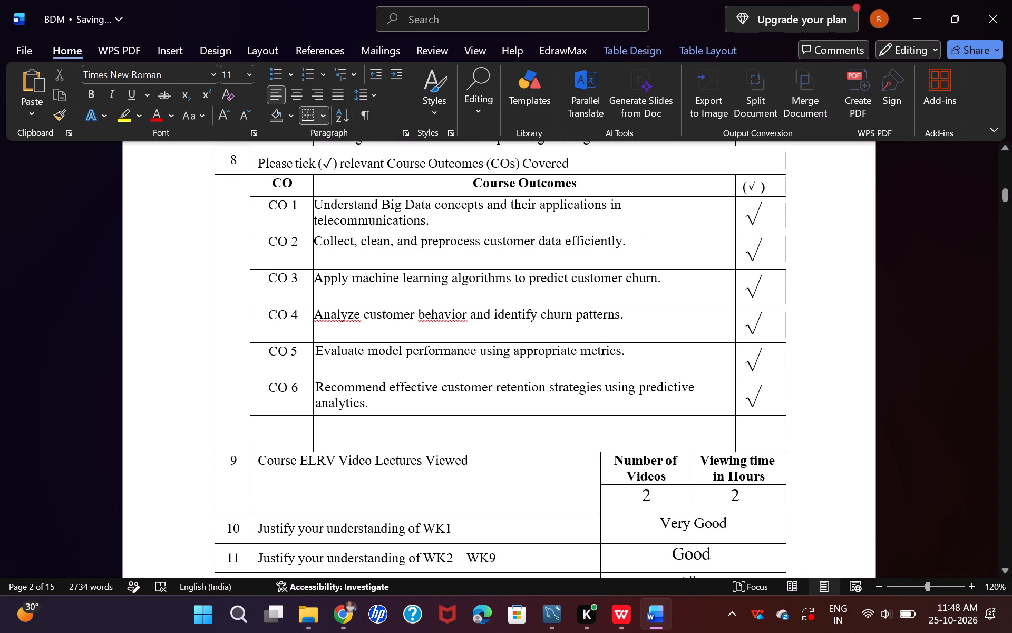
# Capitalize the word "Behavior" in the CO 4 outcome.
pyautogui.click(398, 342)
pyautogui.scroll(-1, 398, 342)
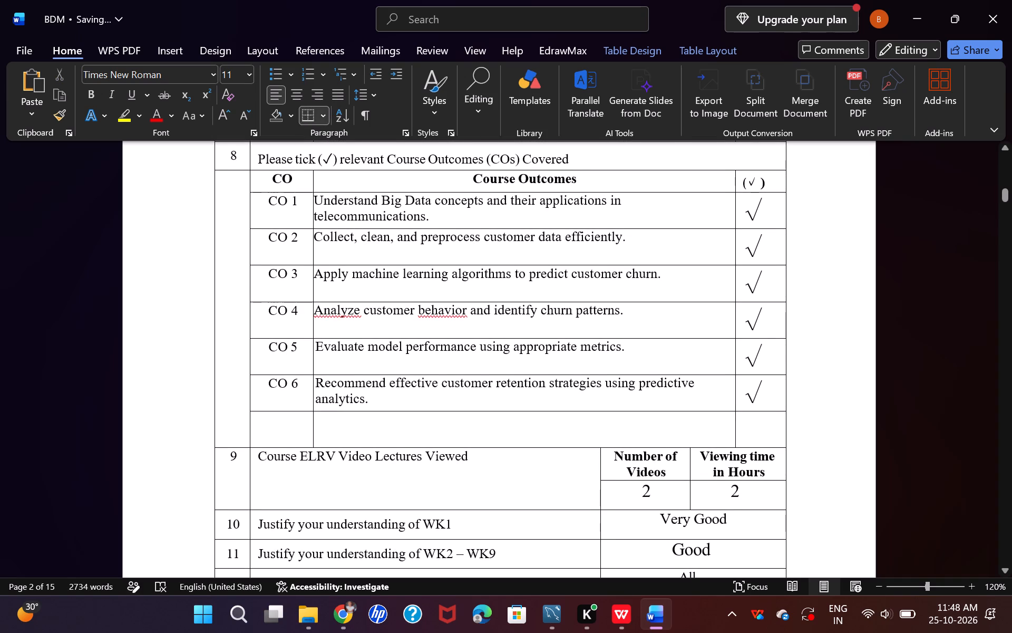
pyautogui.scroll(-1, 411, 319)
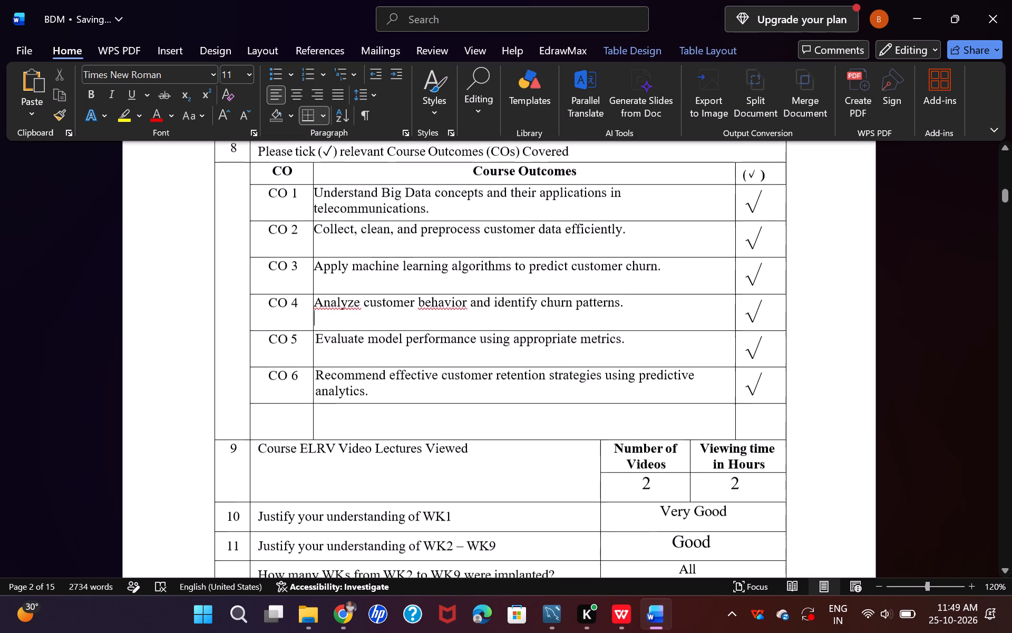
pyautogui.click(423, 306)
pyautogui.press('BackSpace')
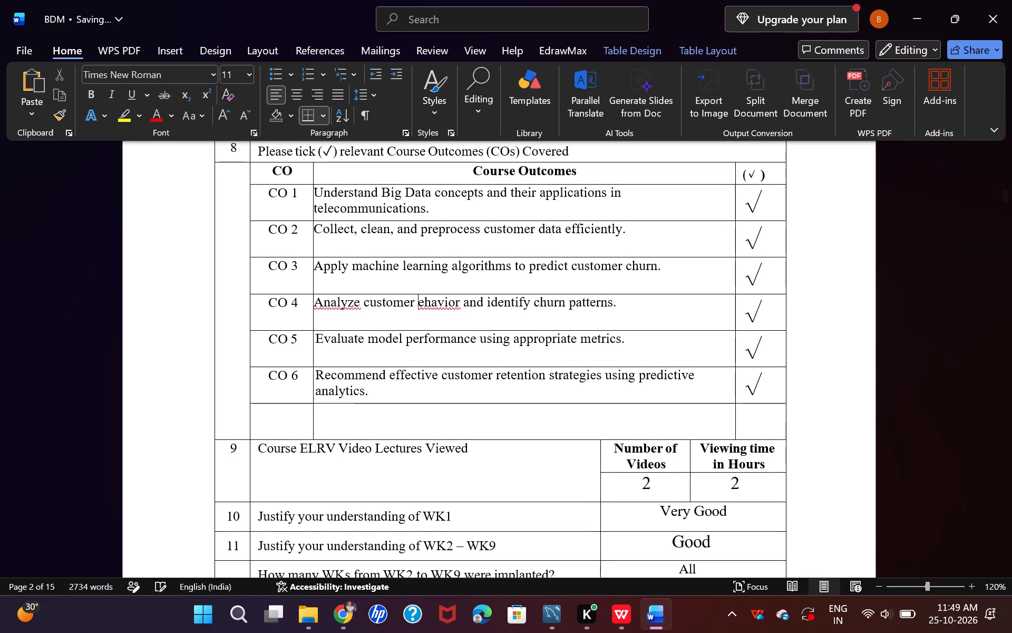
pyautogui.hotkey('shift', 'b')
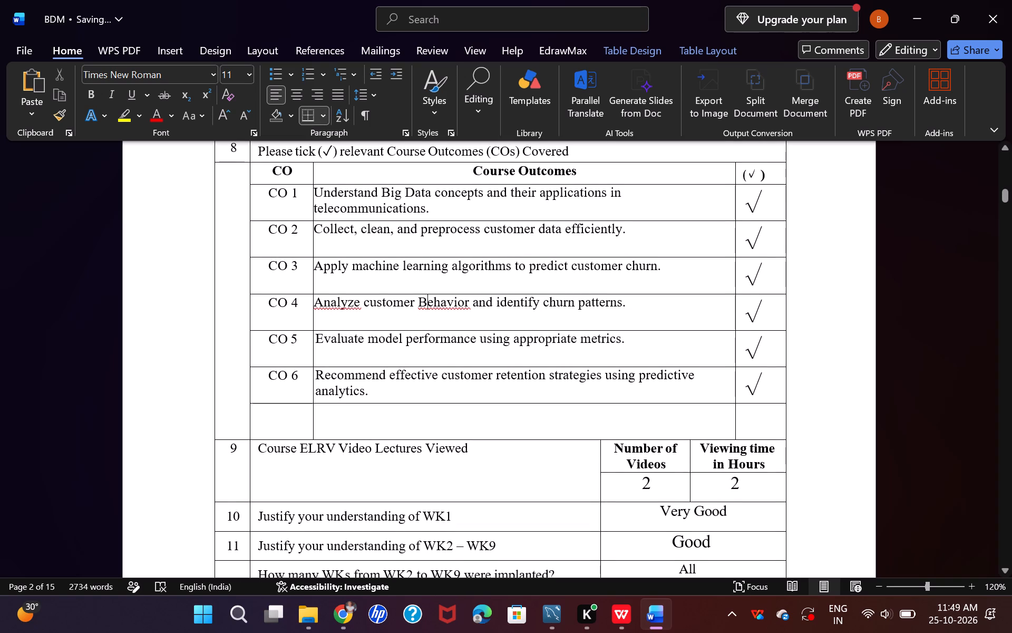
# Change the date beside the student signature to 28-10-2026.
pyautogui.scroll(-4, 338, 316)
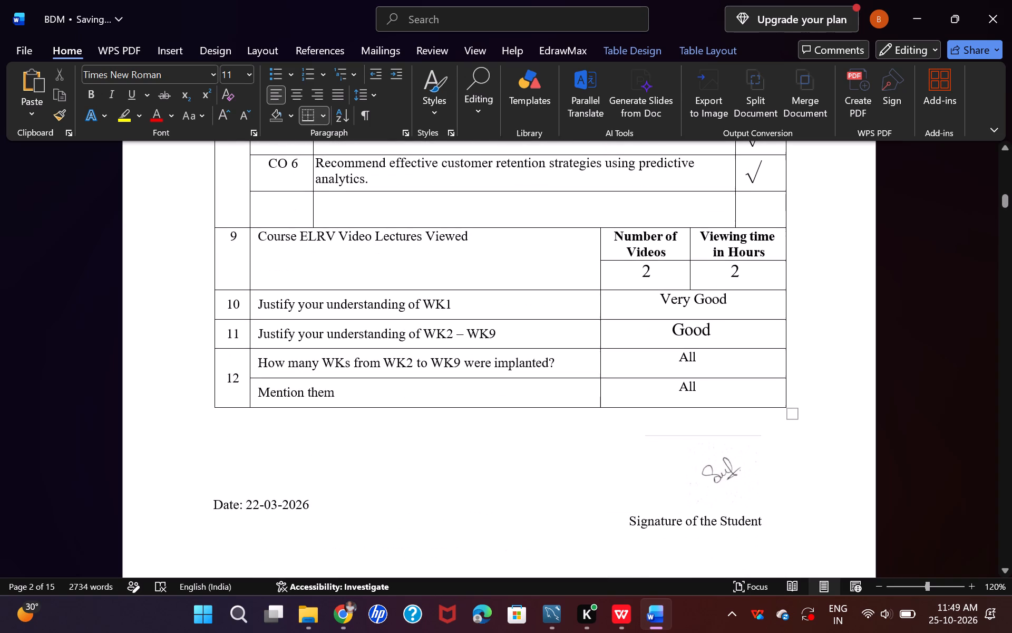
pyautogui.scroll(-1, 474, 334)
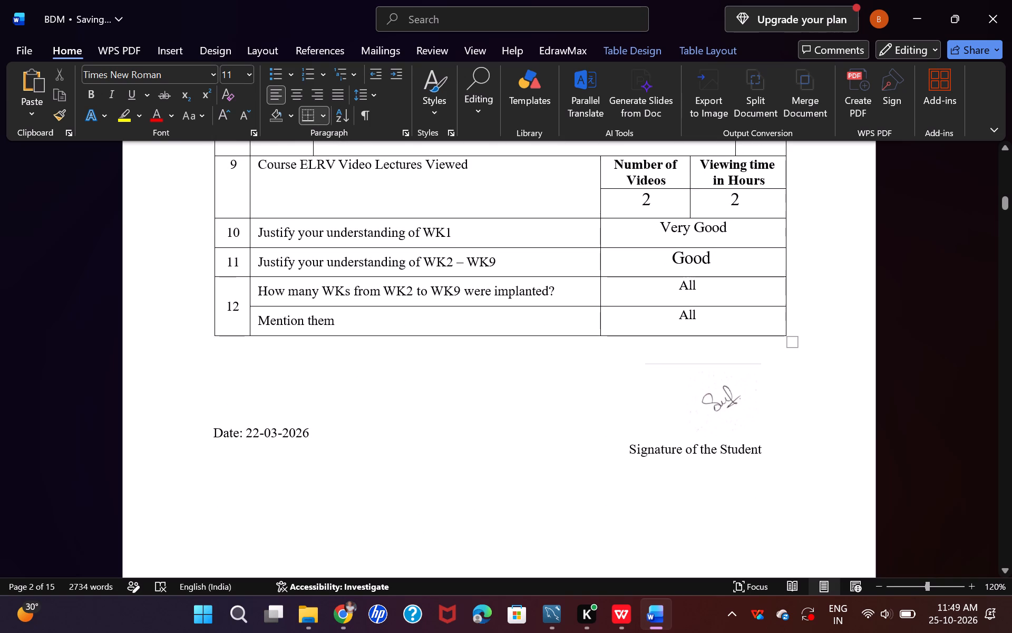
pyautogui.click(273, 434)
pyautogui.press('Right')
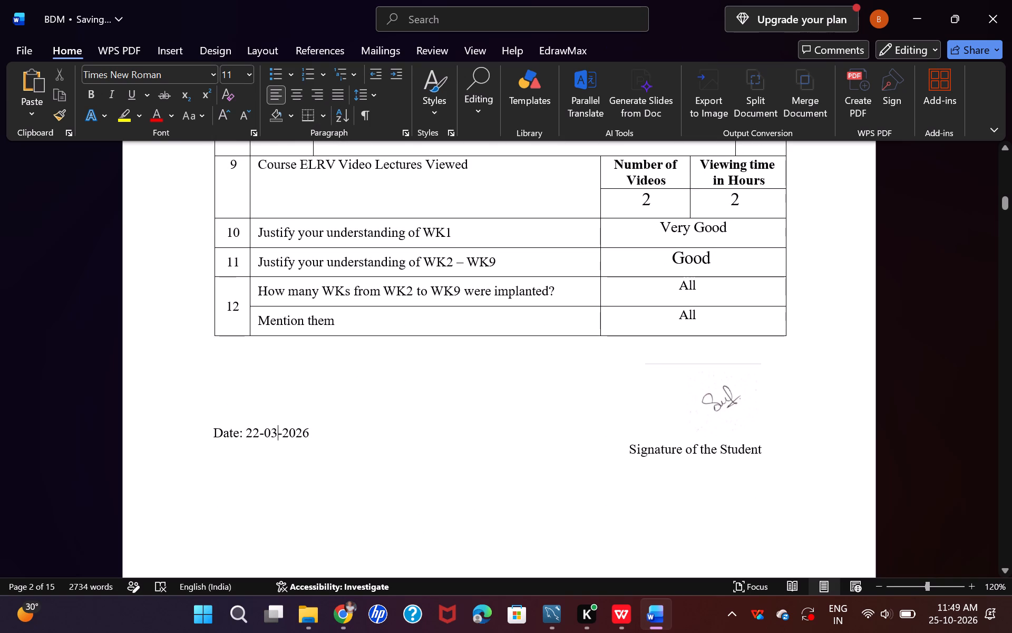
pyautogui.press('BackSpace')
pyautogui.press('BackSpace')
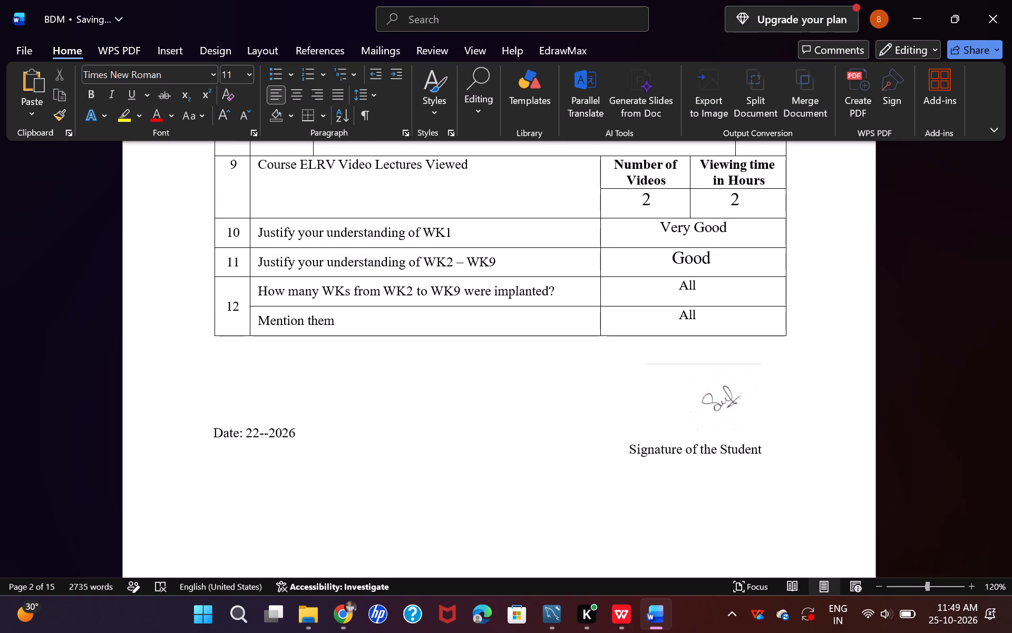
pyautogui.write('10')
pyautogui.press('Left')
pyautogui.press('Left')
pyautogui.press('Left')
pyautogui.press('BackSpace')
pyautogui.press('8')
pyautogui.click(384, 472)
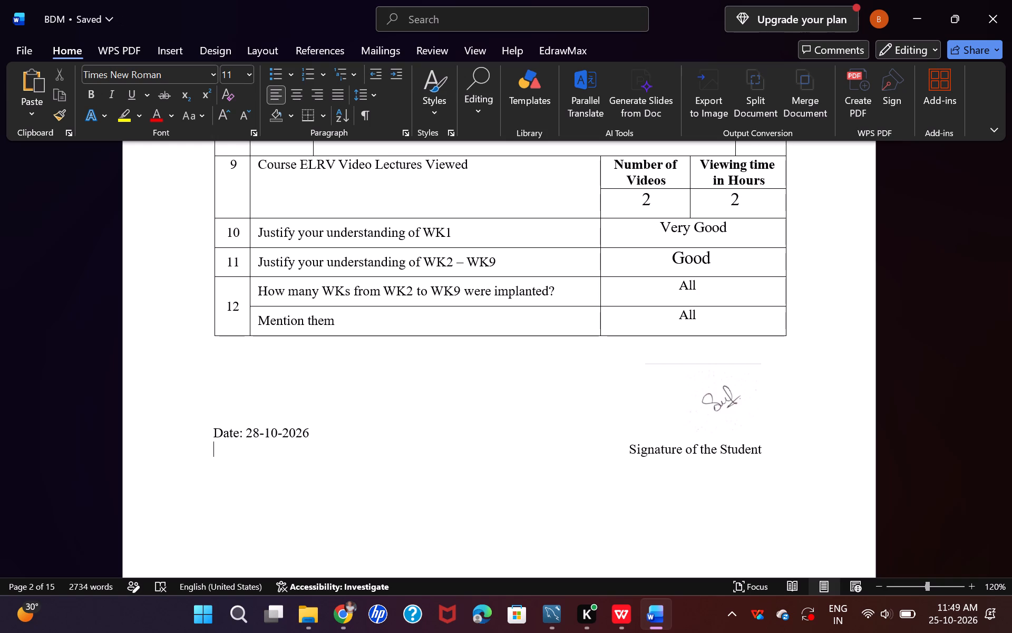
# Clear the old problem statement number AITDO4 on the report's contents page and go back to the self-assessment form.
pyautogui.scroll(-3, 437, 423)
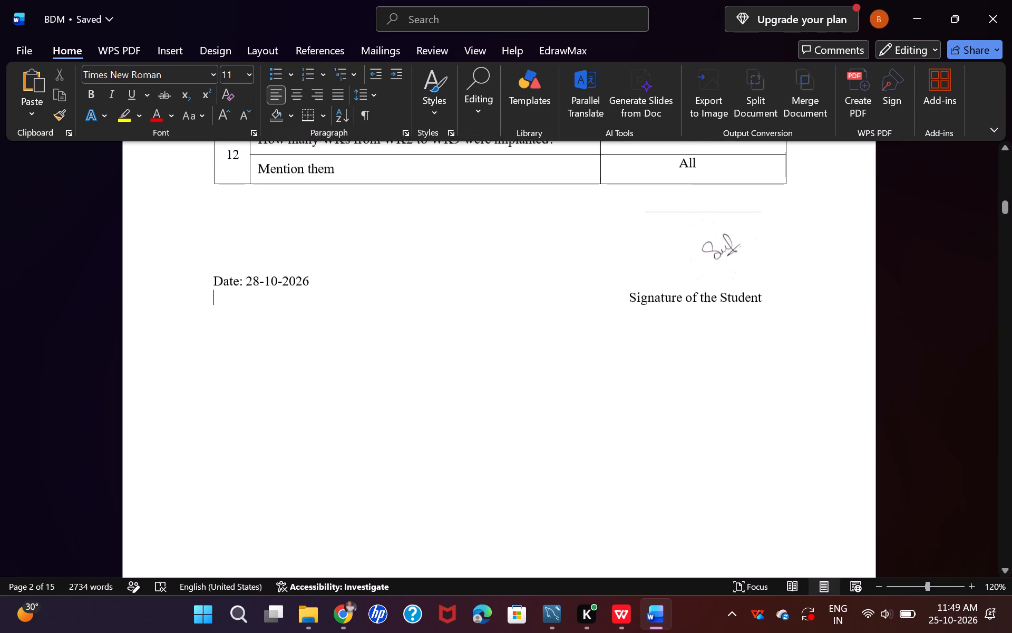
pyautogui.scroll(-1, 437, 423)
pyautogui.scroll(1, 437, 423)
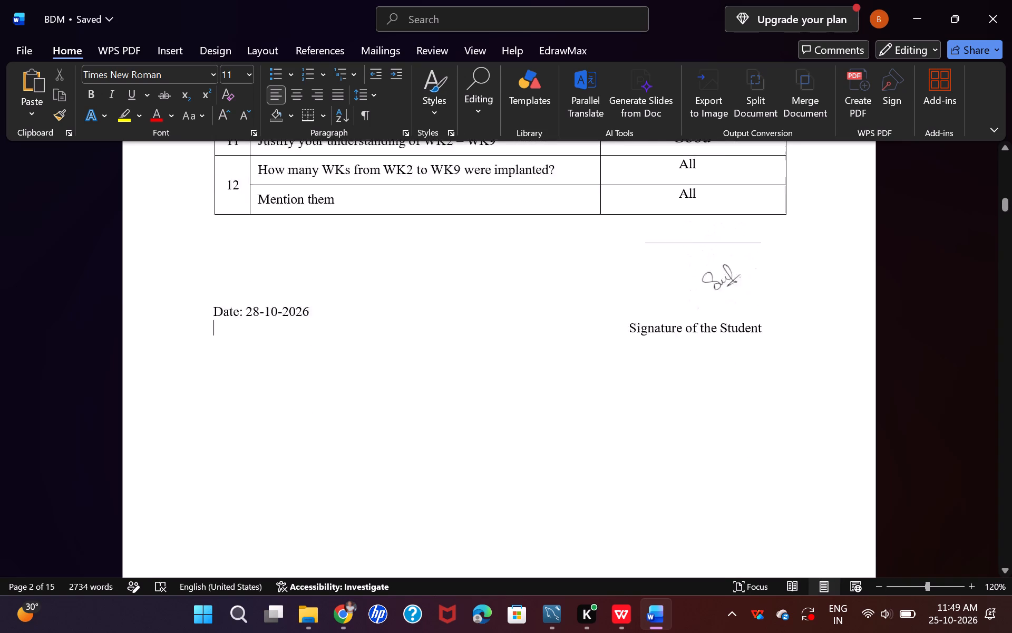
pyautogui.scroll(1, 437, 423)
pyautogui.scroll(-1, 437, 423)
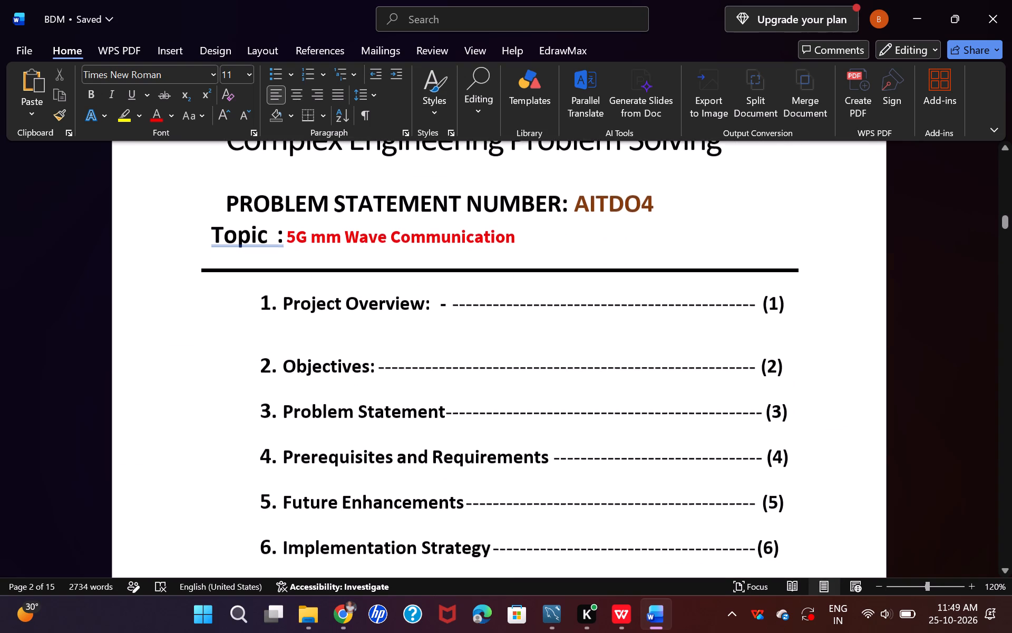
pyautogui.scroll(1, 431, 360)
pyautogui.moveTo(660, 269); pyautogui.dragTo(572, 275)
pyautogui.press('BackSpace')
pyautogui.scroll(5, 568, 177)
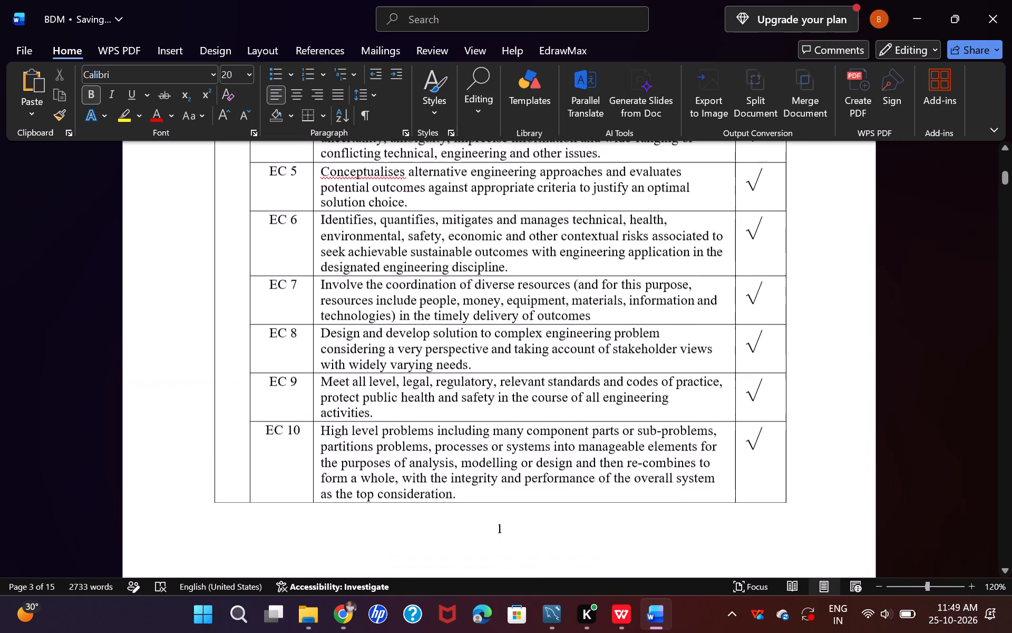
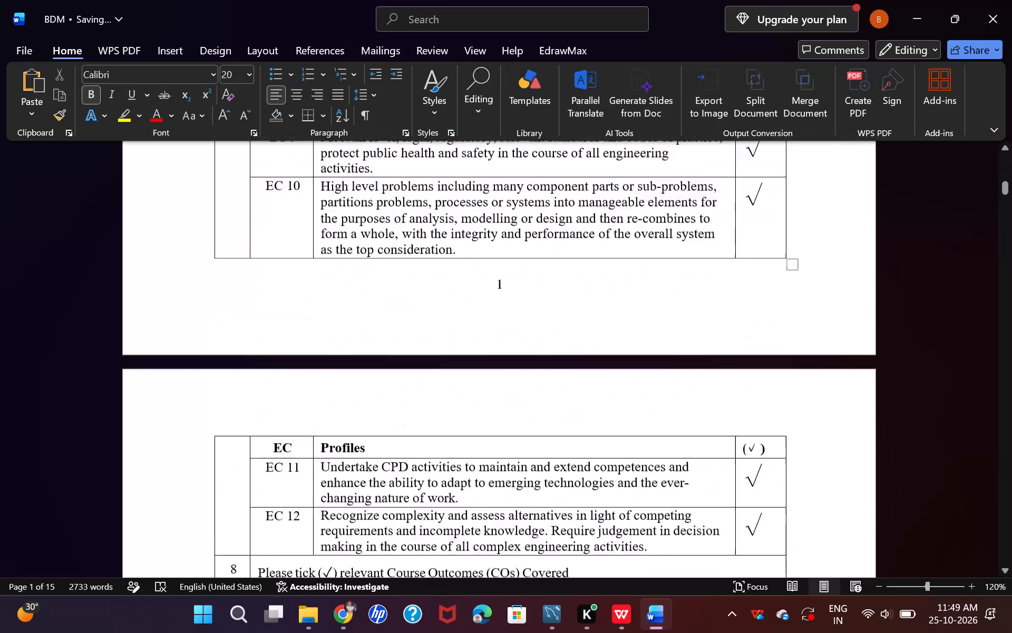
# Enter ACDD21 as the problem statement number on the report's contents page.
pyautogui.scroll(-3, 498, 291)
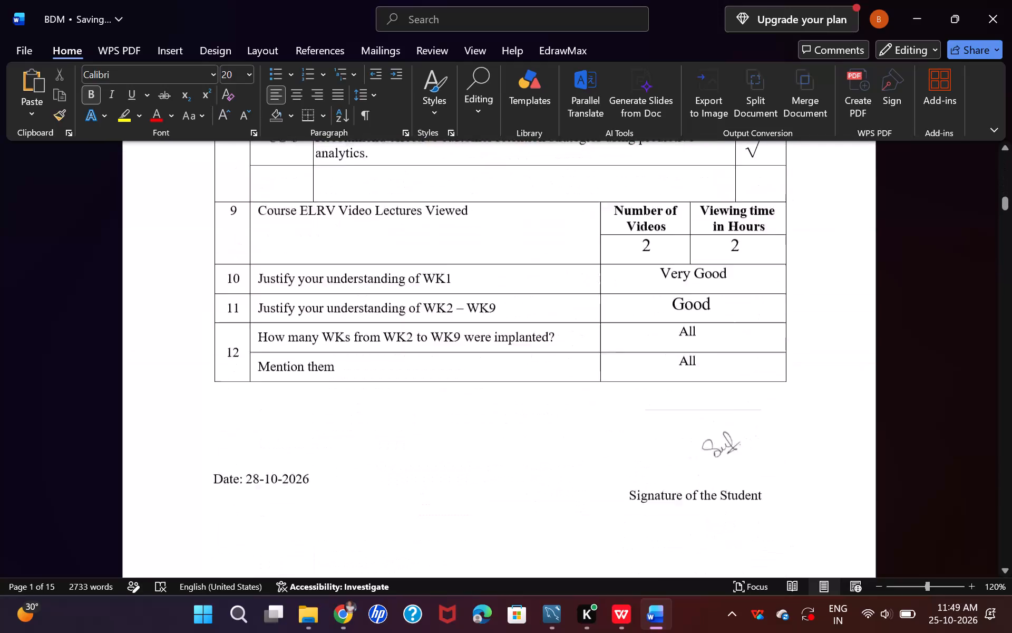
pyautogui.scroll(-2, 498, 291)
pyautogui.hscroll(6, 498, 291)
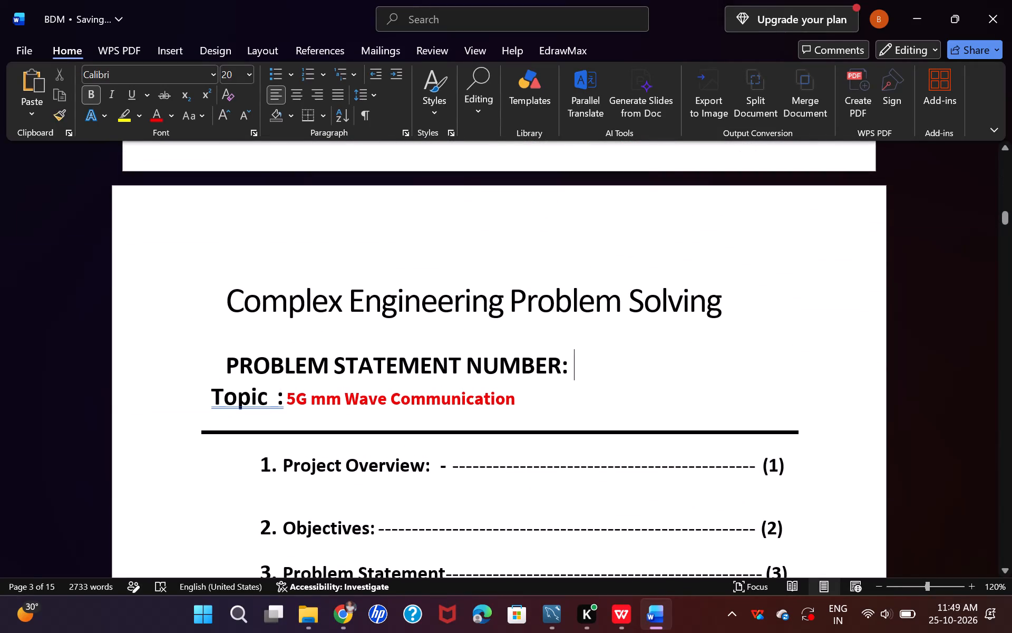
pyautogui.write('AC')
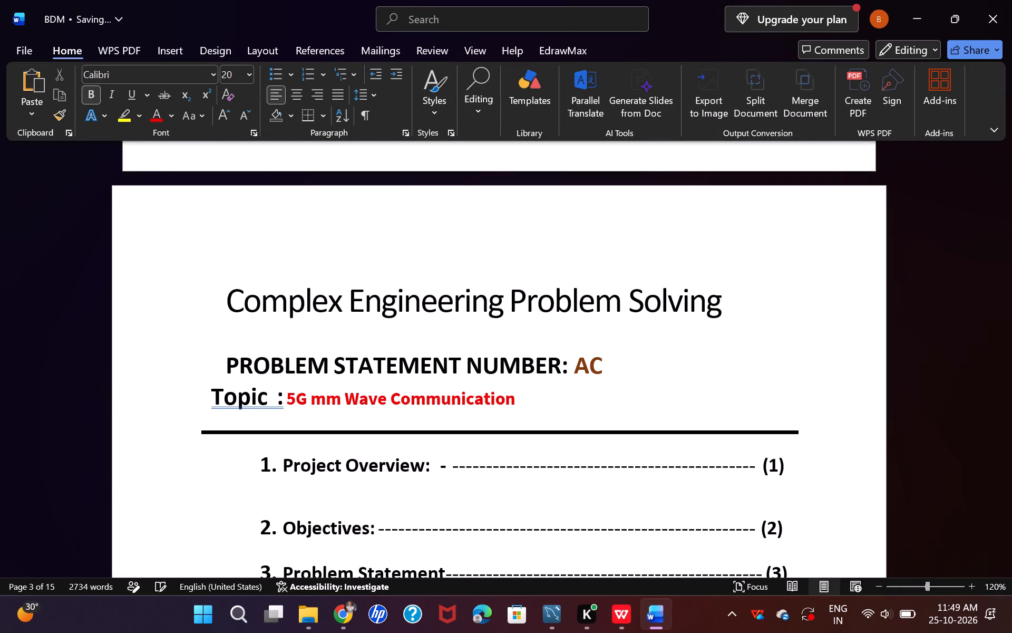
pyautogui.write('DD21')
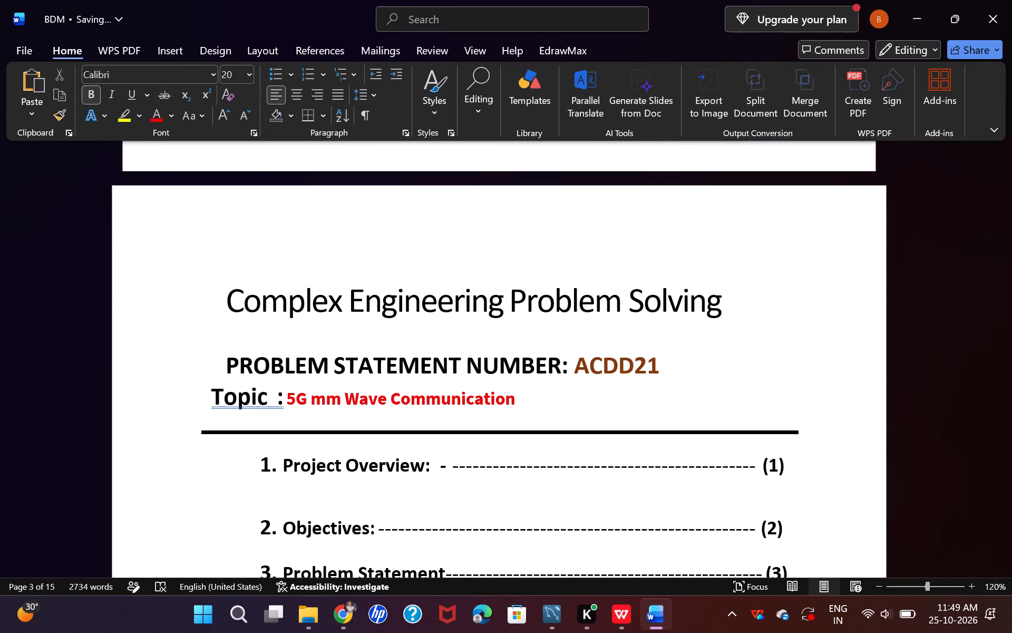
# Delete the old topic text "5G mm Wave Communication" from the contents page.
pyautogui.moveTo(529, 401); pyautogui.dragTo(394, 408)
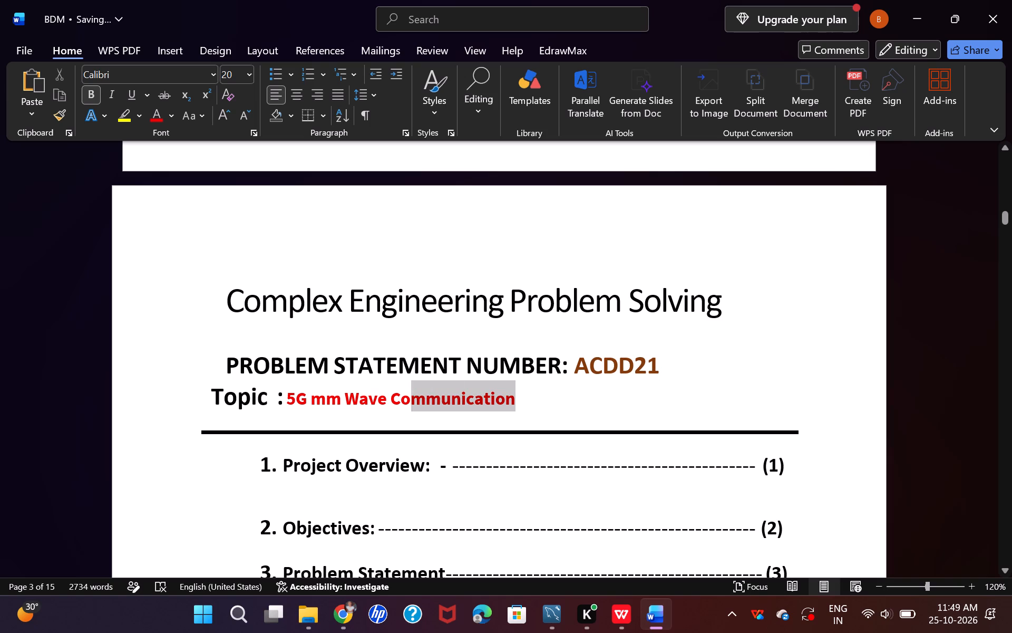
pyautogui.moveTo(394, 408); pyautogui.dragTo(292, 402)
pyautogui.press('BackSpace')
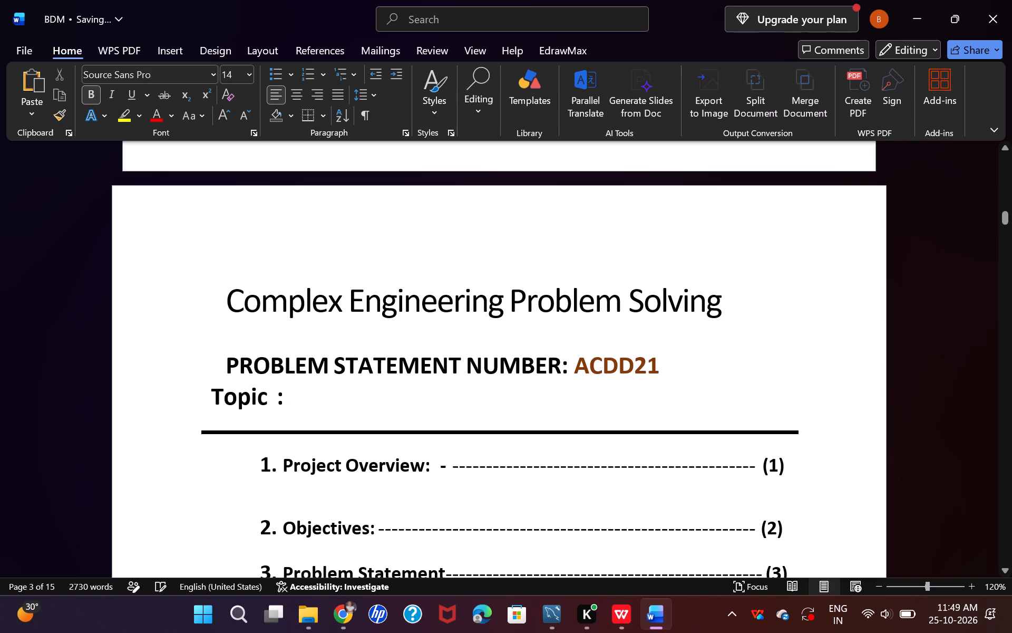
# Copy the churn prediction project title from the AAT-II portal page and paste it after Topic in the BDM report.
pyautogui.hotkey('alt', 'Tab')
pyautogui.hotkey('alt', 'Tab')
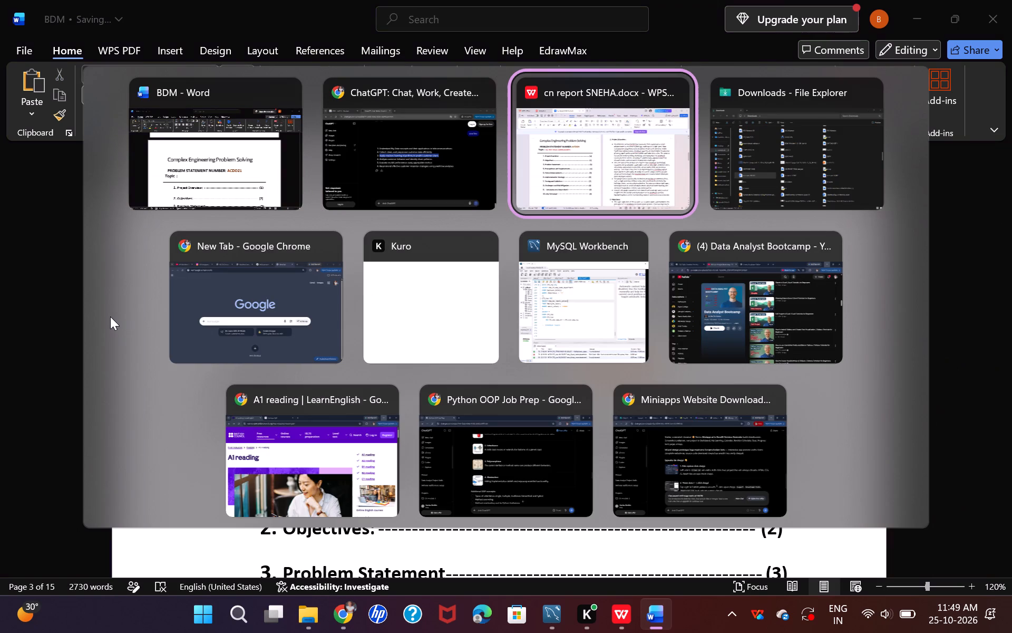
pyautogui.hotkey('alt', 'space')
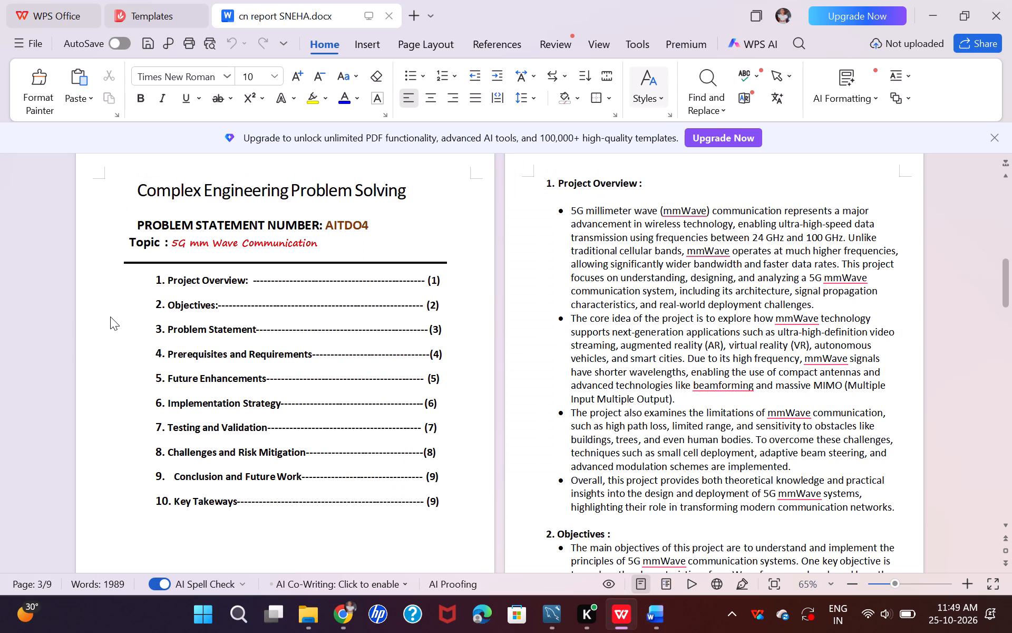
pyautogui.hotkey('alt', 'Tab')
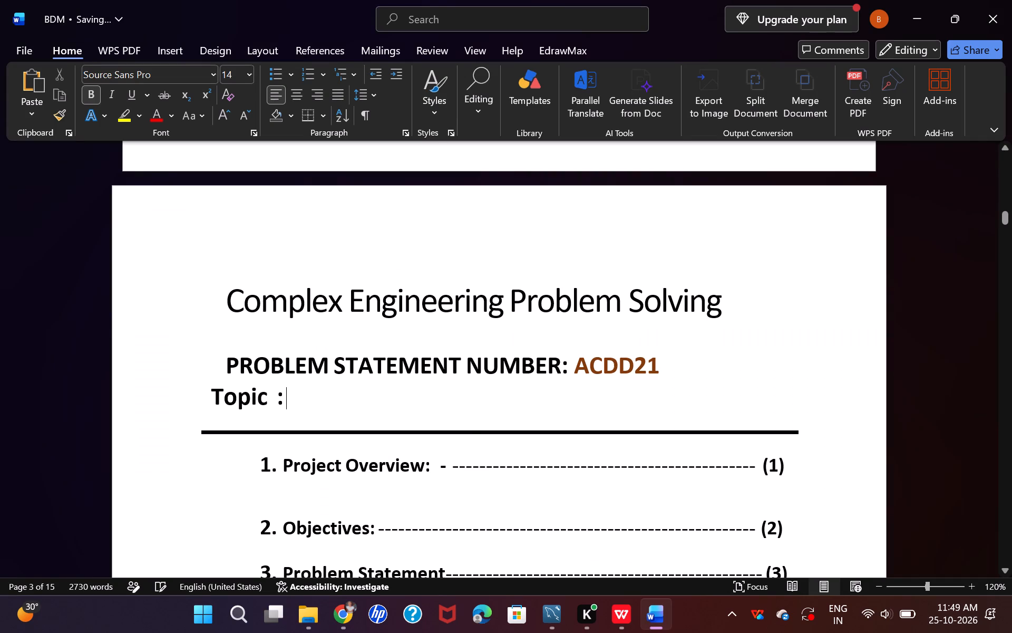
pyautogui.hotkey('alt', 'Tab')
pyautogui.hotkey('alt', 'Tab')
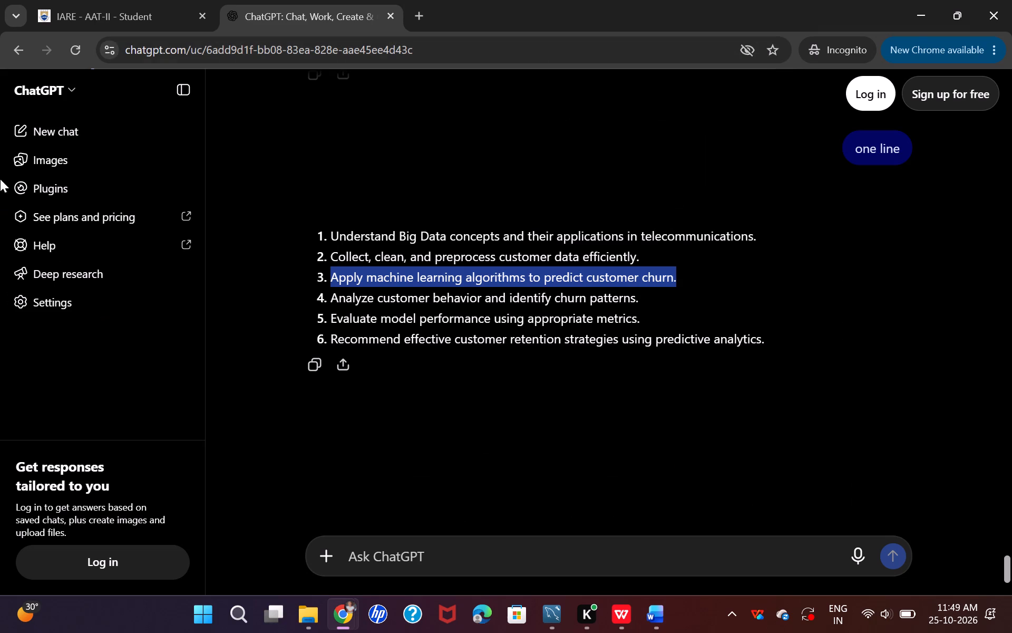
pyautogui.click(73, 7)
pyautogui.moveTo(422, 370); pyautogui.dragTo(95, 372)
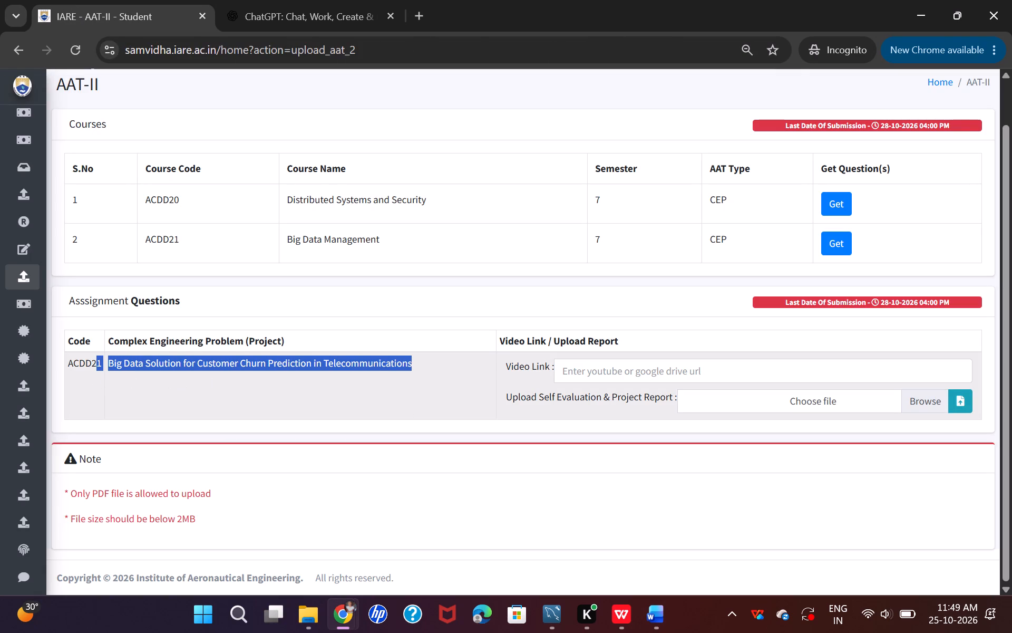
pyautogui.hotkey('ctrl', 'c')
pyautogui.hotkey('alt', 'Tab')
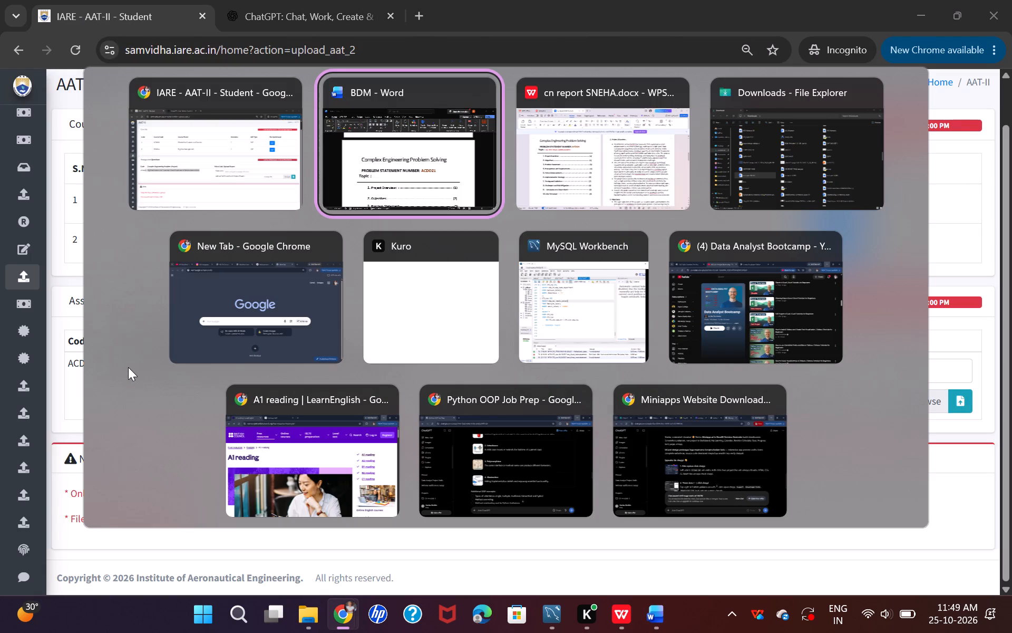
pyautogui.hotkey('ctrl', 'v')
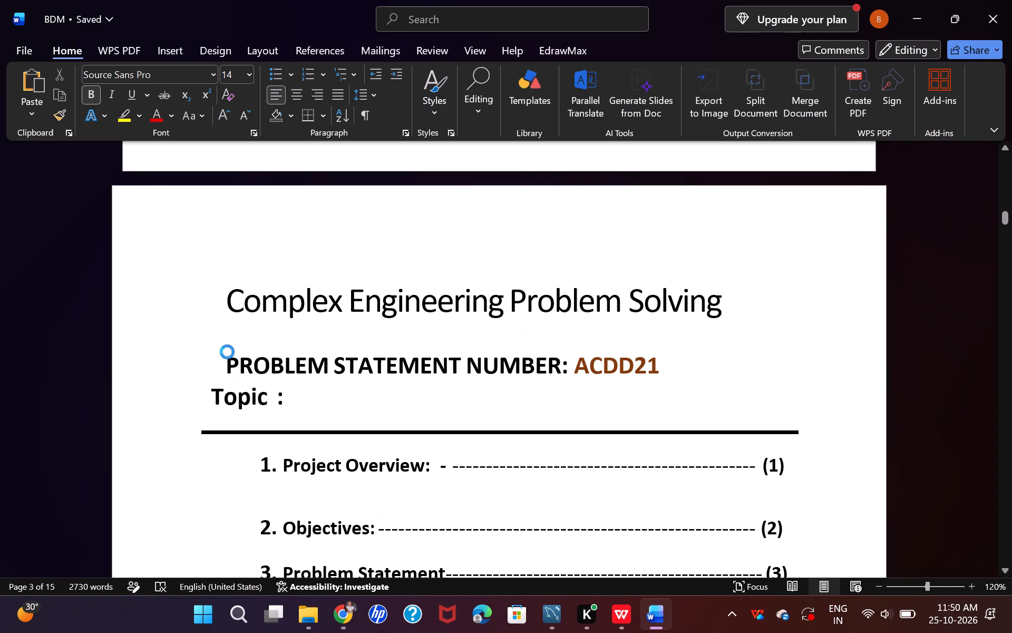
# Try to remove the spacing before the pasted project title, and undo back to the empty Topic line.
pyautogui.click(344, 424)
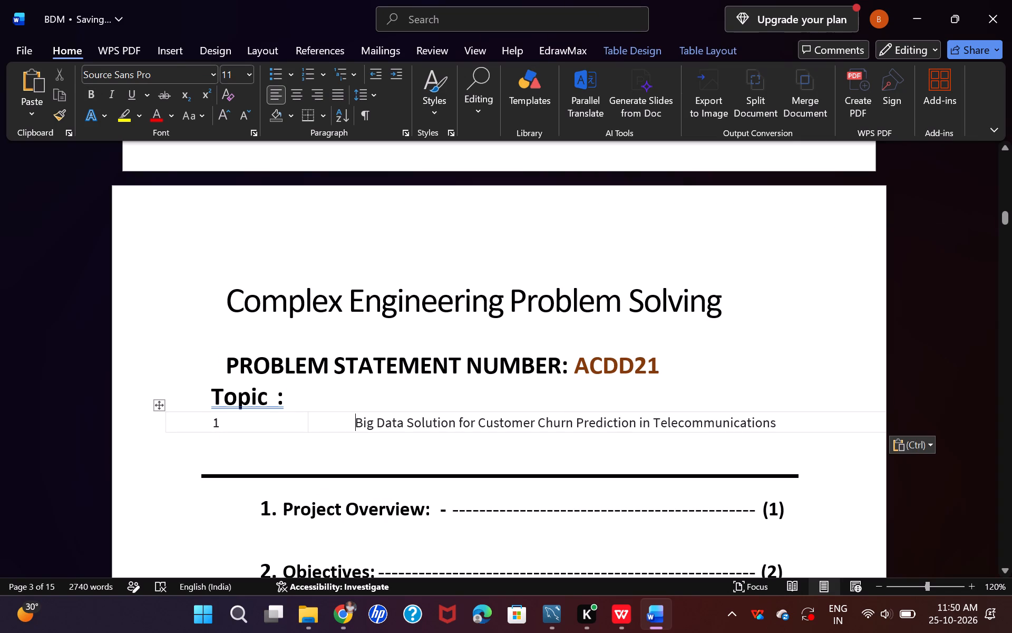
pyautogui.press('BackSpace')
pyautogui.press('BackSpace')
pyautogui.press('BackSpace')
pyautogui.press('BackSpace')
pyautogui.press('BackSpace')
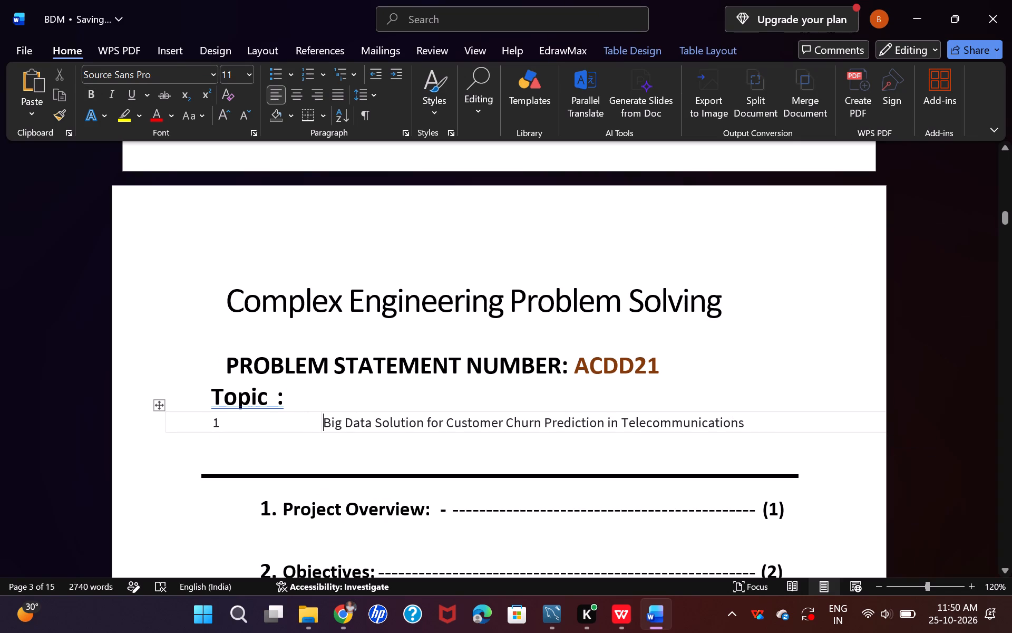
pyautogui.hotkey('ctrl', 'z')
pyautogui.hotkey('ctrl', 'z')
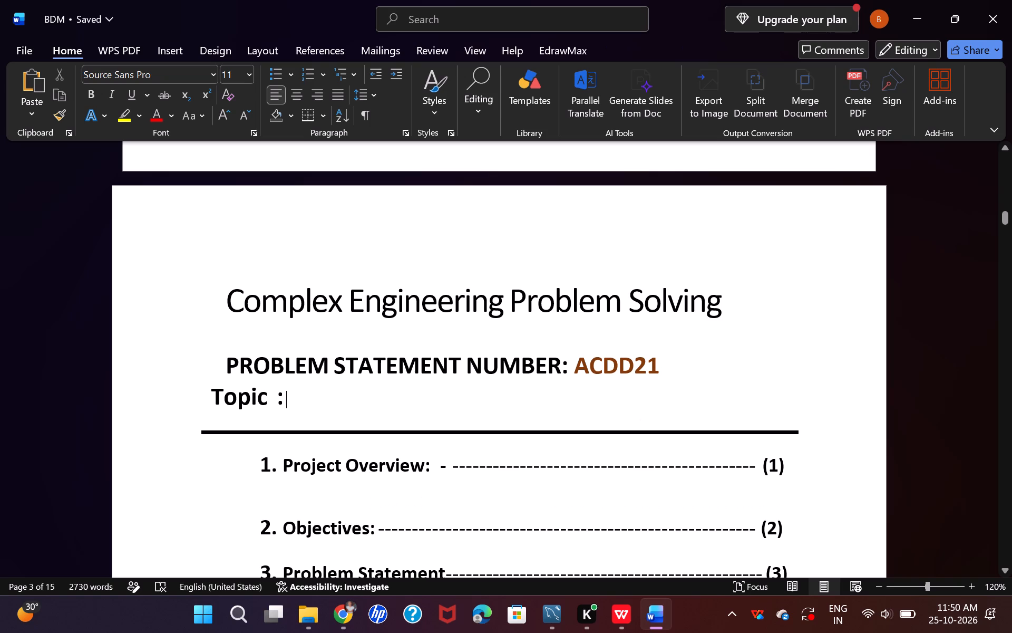
# Copy only "Big Data Solution for Customer Churn Prediction in Telecommunications" from the AAT-II page and place it on the report's Topic line.
pyautogui.hotkey('alt', 'Tab')
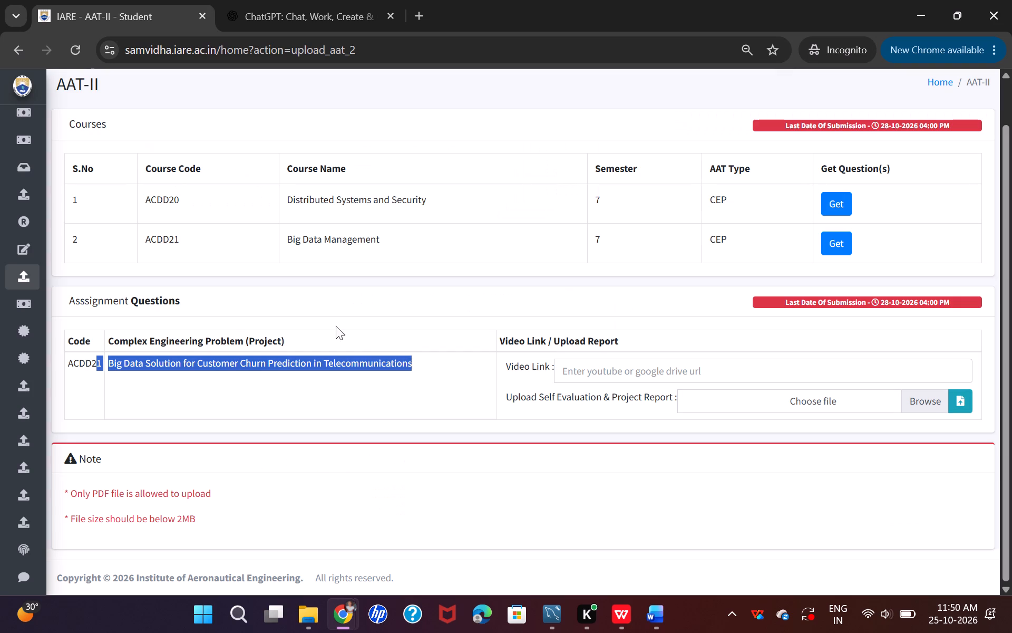
pyautogui.click(353, 350)
pyautogui.moveTo(429, 365); pyautogui.dragTo(134, 370)
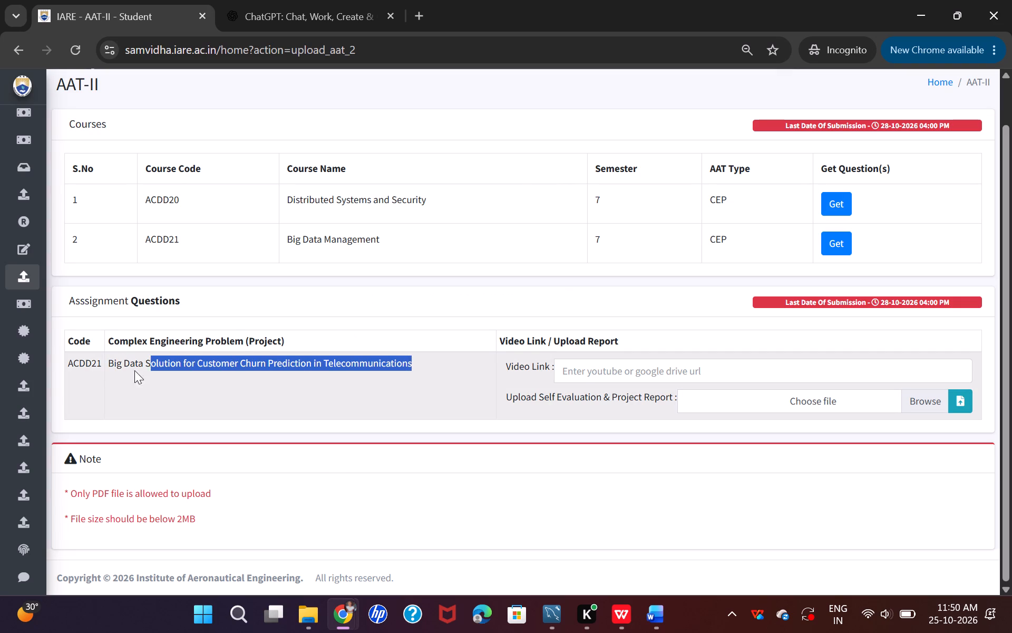
pyautogui.moveTo(134, 370); pyautogui.dragTo(101, 370)
pyautogui.hotkey('ctrl', 'c')
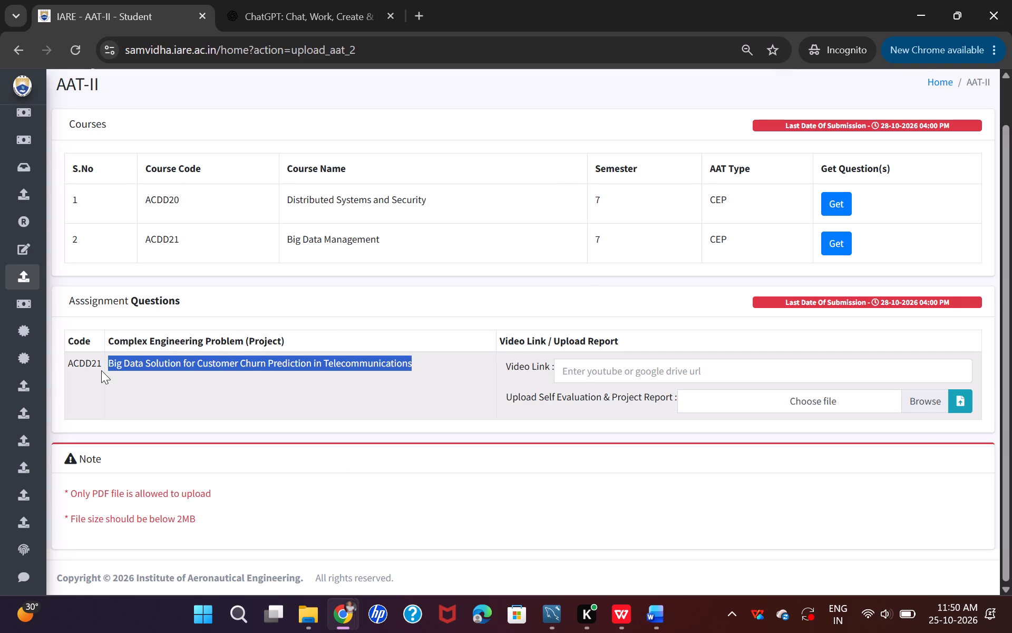
pyautogui.hotkey('alt', 'Tab')
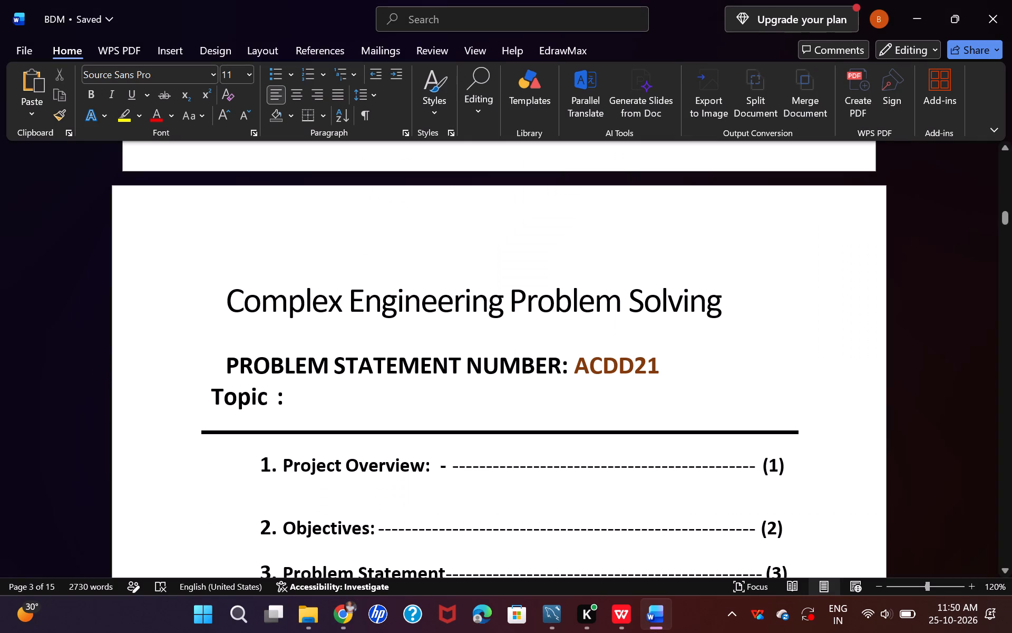
pyautogui.hotkey('ctrl', 'v')
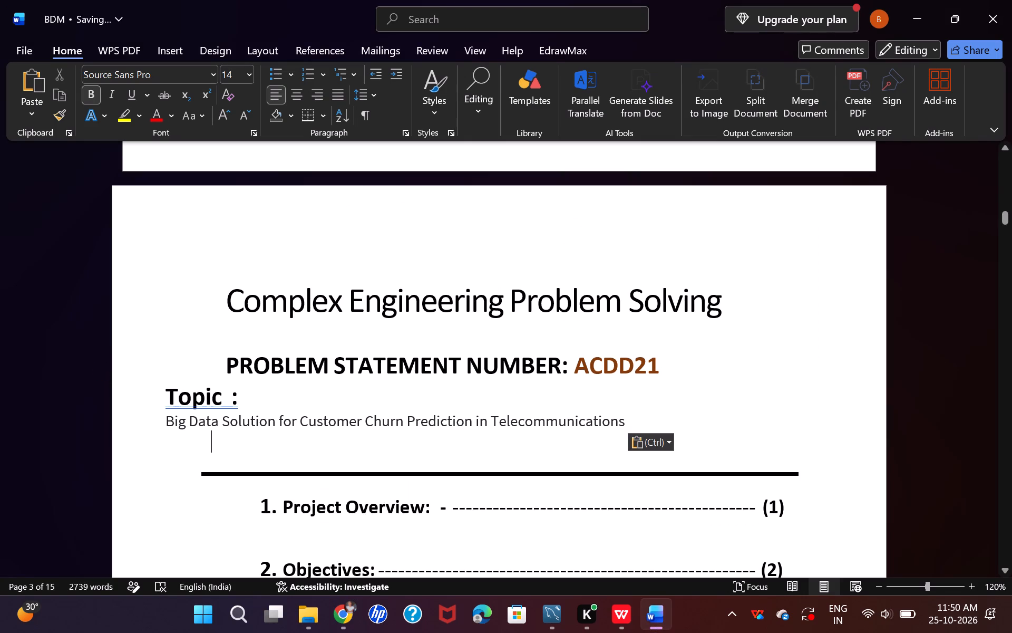
pyautogui.click(167, 424)
pyautogui.press('BackSpace')
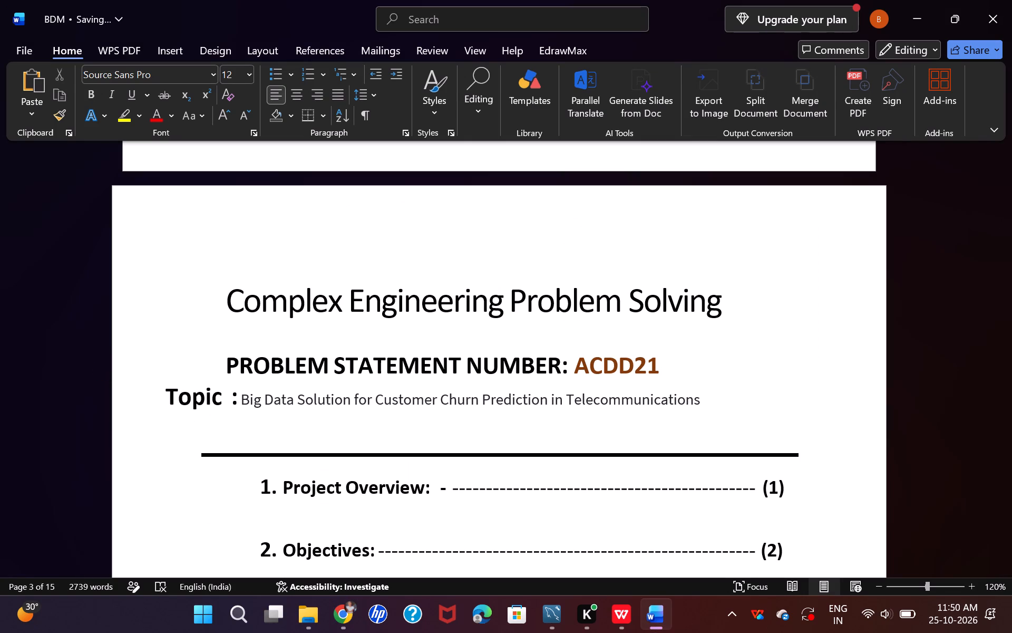
# Colour the project title on the Topic line red.
pyautogui.moveTo(718, 405); pyautogui.dragTo(257, 405)
pyautogui.click(352, 380)
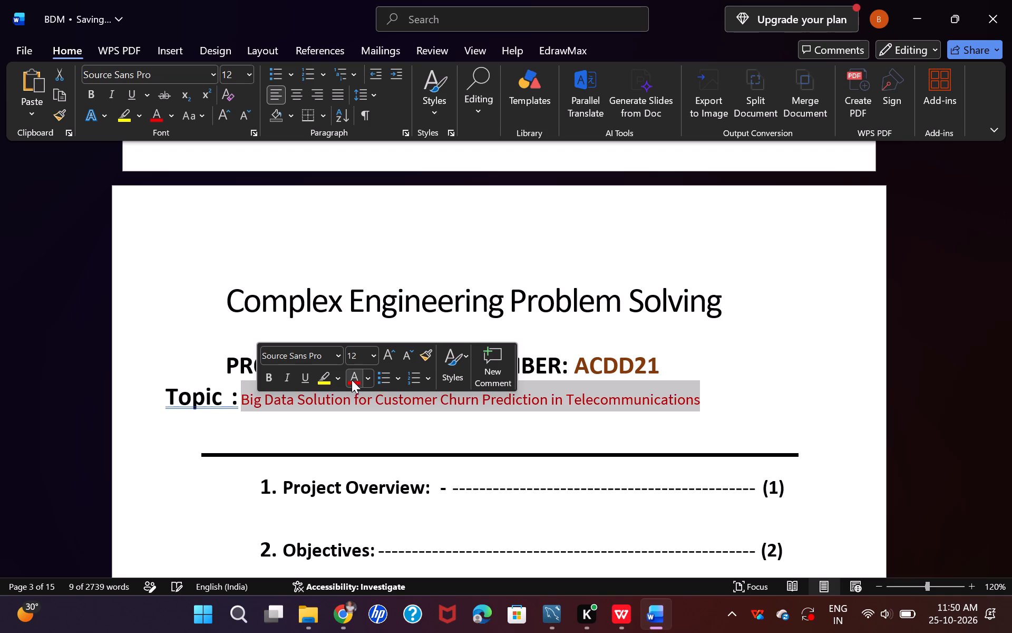
pyautogui.click(387, 441)
# Review the contents list and the end of the self-assessment form in the BDM report.
pyautogui.scroll(-4, 387, 441)
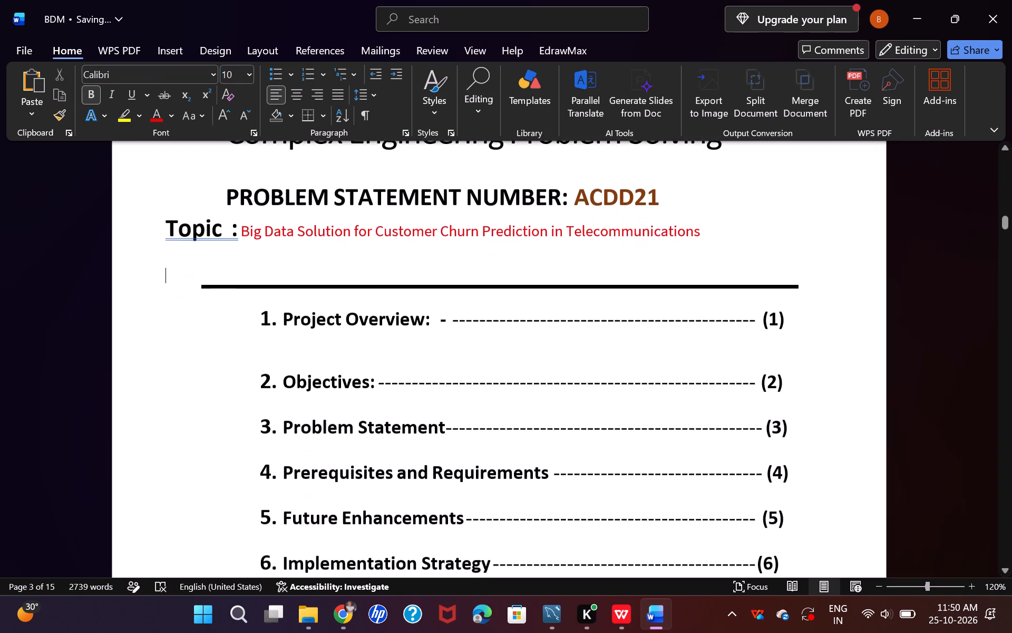
pyautogui.scroll(-2, 387, 441)
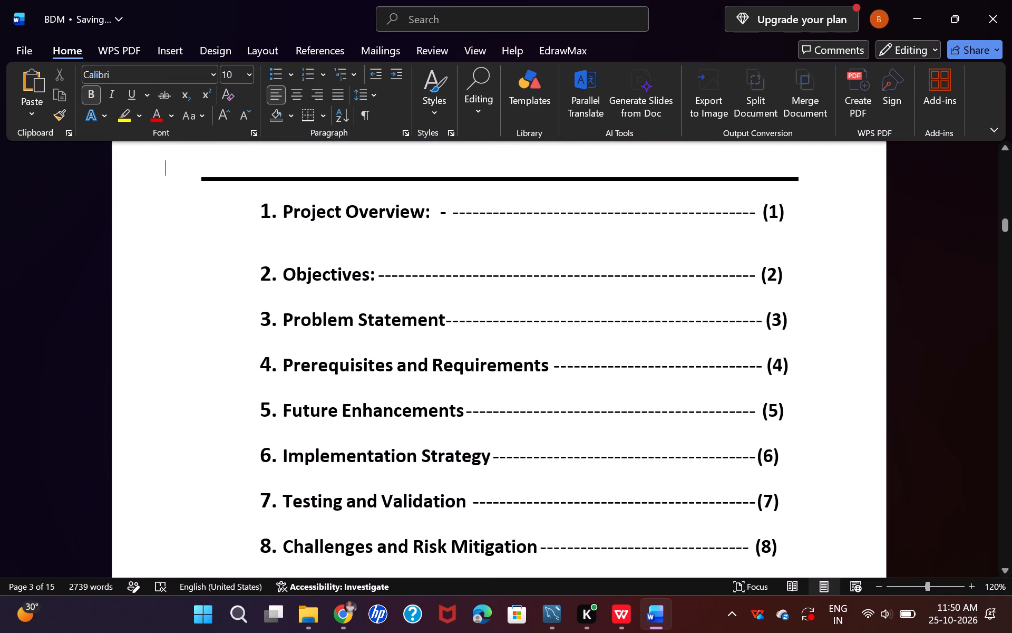
pyautogui.scroll(-2, 601, 335)
pyautogui.scroll(8, 601, 335)
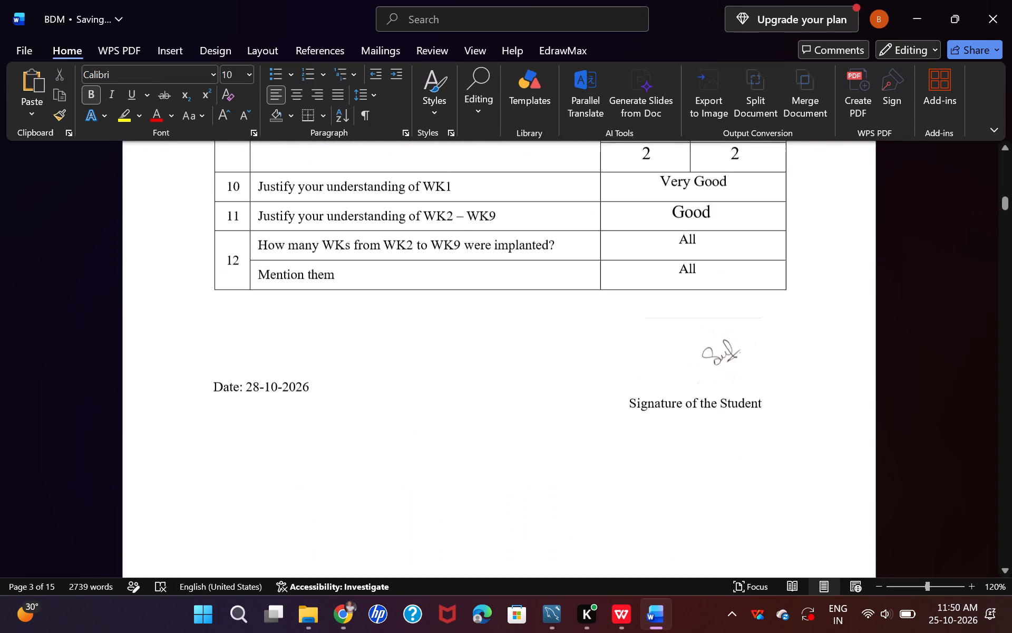
pyautogui.scroll(-2, 601, 335)
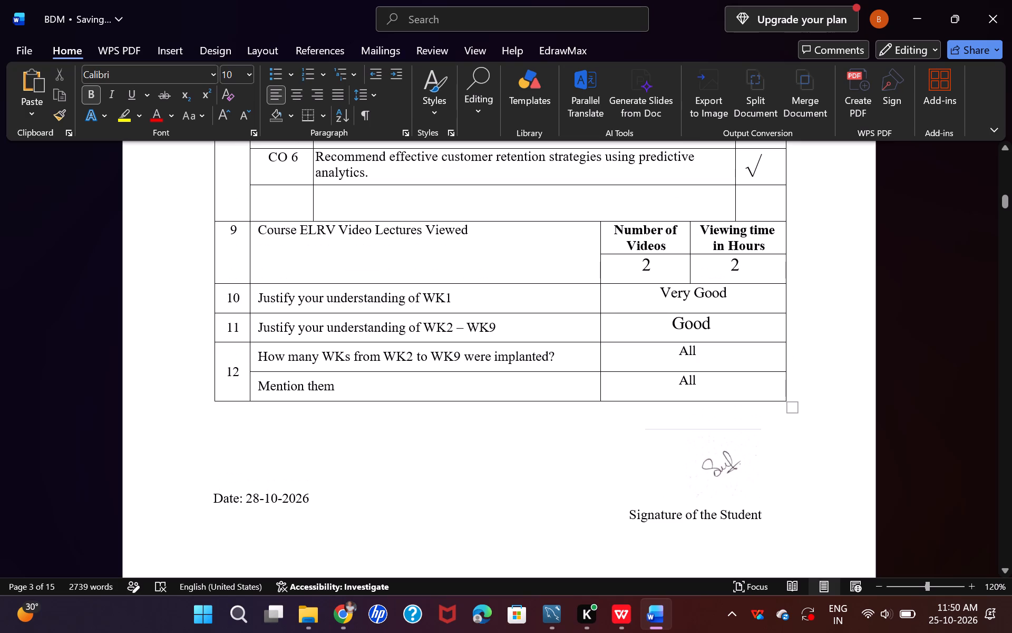
pyautogui.scroll(-6, 601, 335)
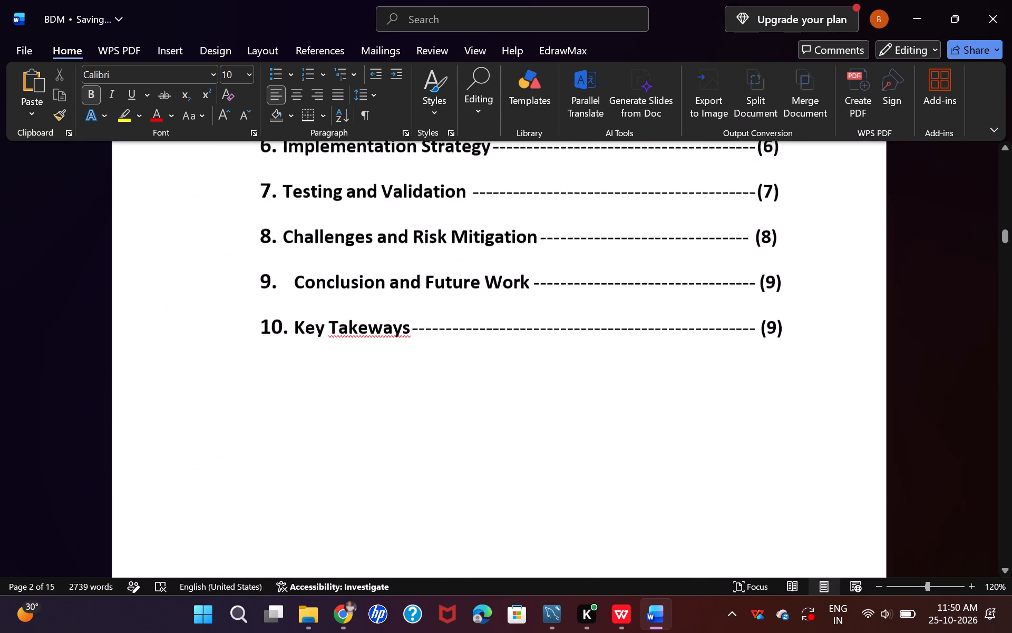
pyautogui.scroll(-2, 601, 335)
pyautogui.scroll(4, 601, 335)
# Set the font size of the project title heading above "1. Project Overview" to 16.
pyautogui.scroll(-1, 441, 429)
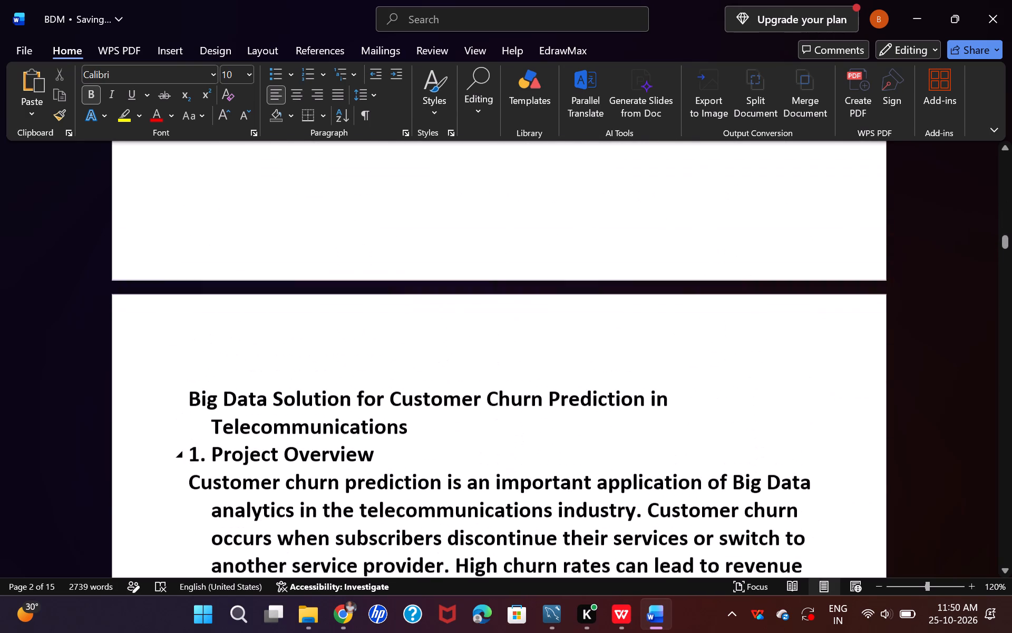
pyautogui.scroll(-1, 441, 429)
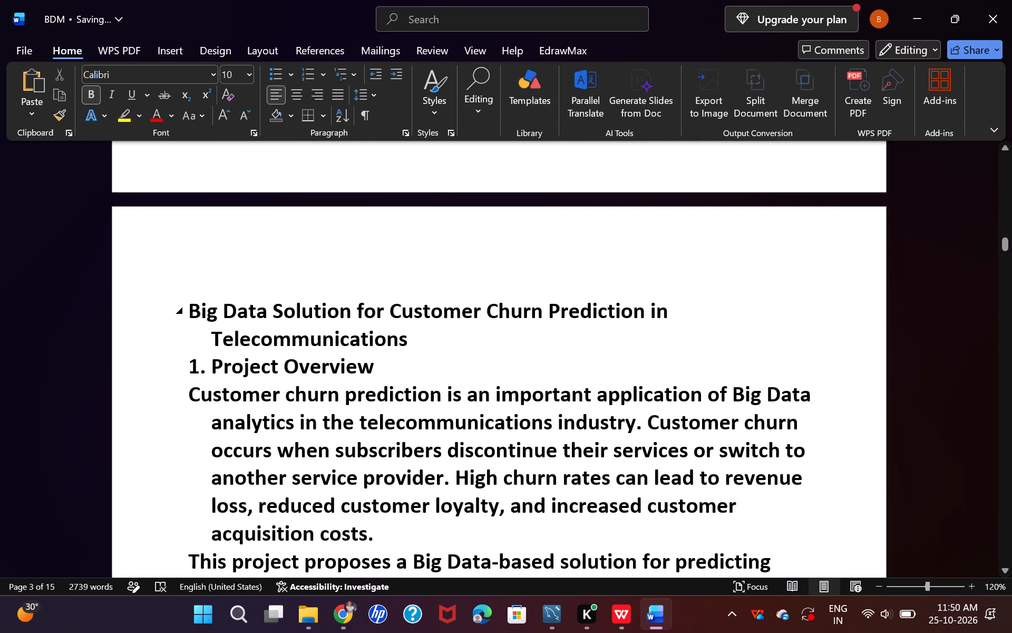
pyautogui.moveTo(413, 344); pyautogui.dragTo(192, 302)
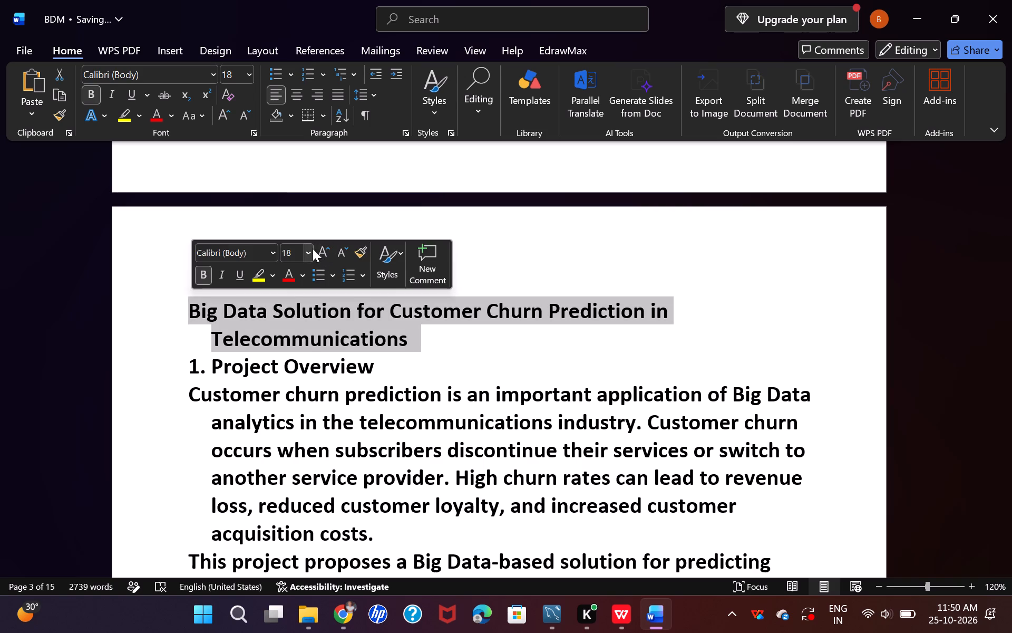
pyautogui.click(312, 248)
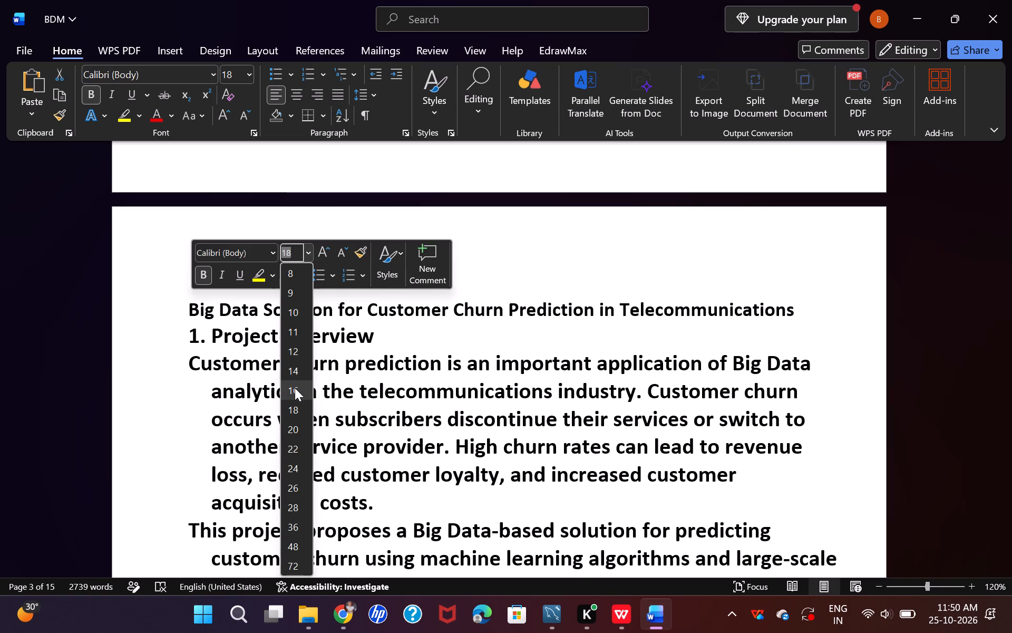
pyautogui.click(297, 385)
pyautogui.click(424, 327)
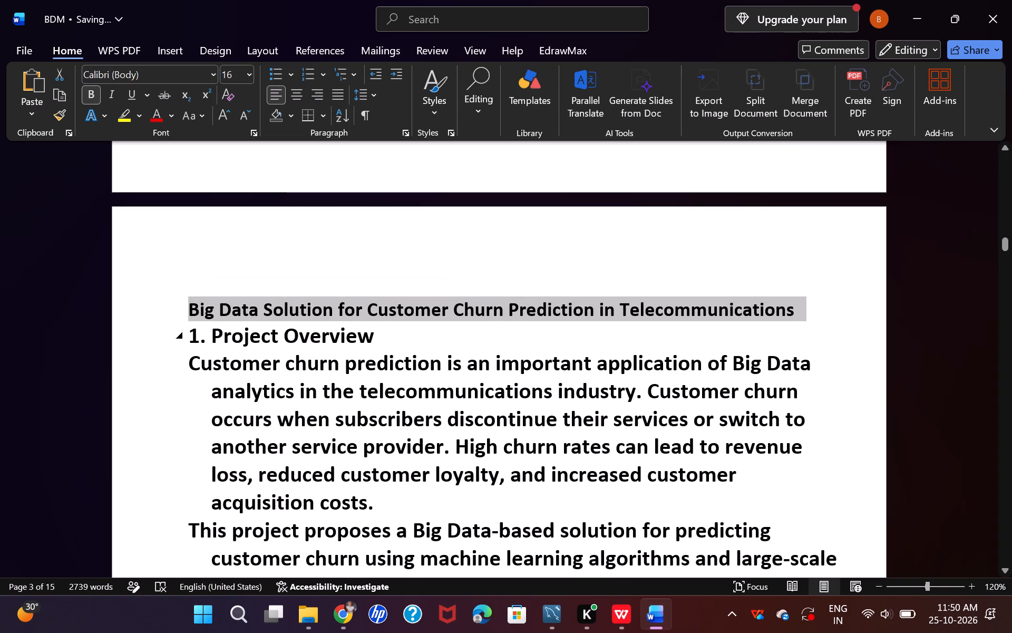
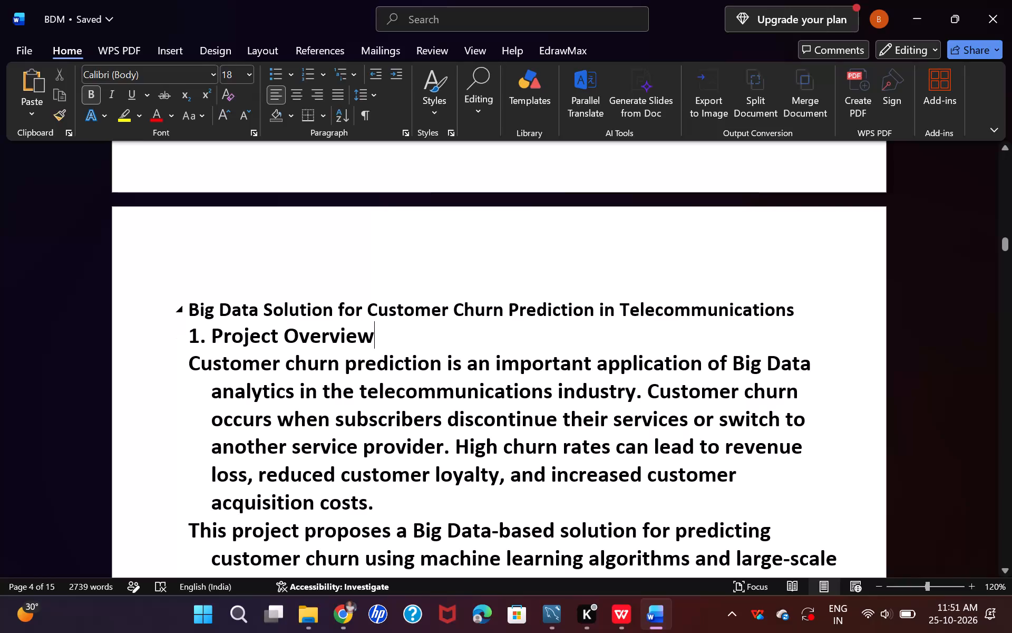
# Insert a blank line between the project title heading and the "1. Project Overview" heading.
pyautogui.press('Return')
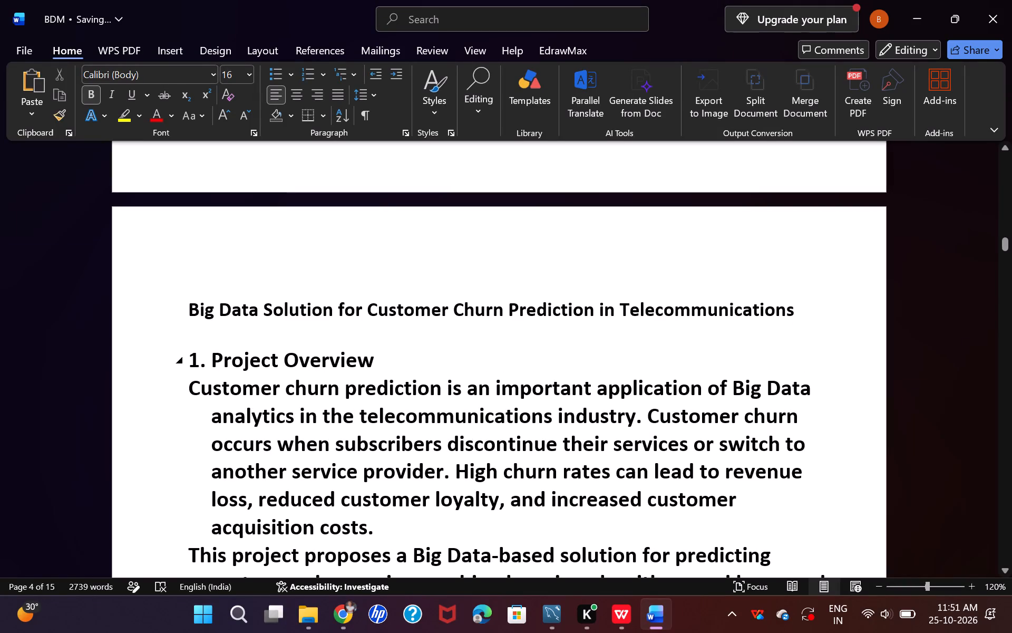
# Set the font size of the "1. Project Overview" heading to 16.
pyautogui.moveTo(379, 361); pyautogui.dragTo(190, 359)
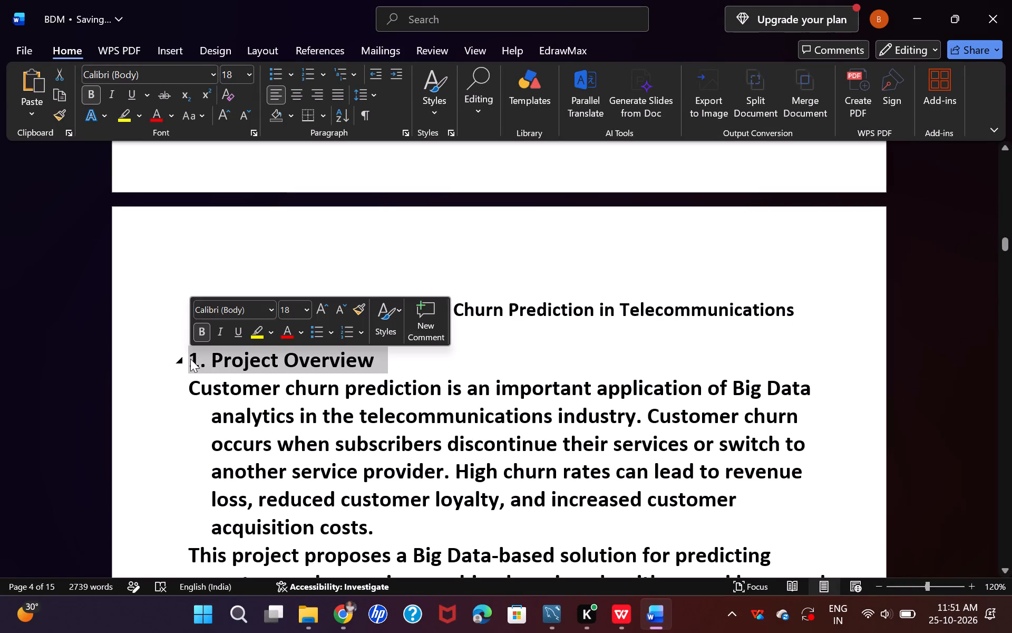
pyautogui.click(303, 310)
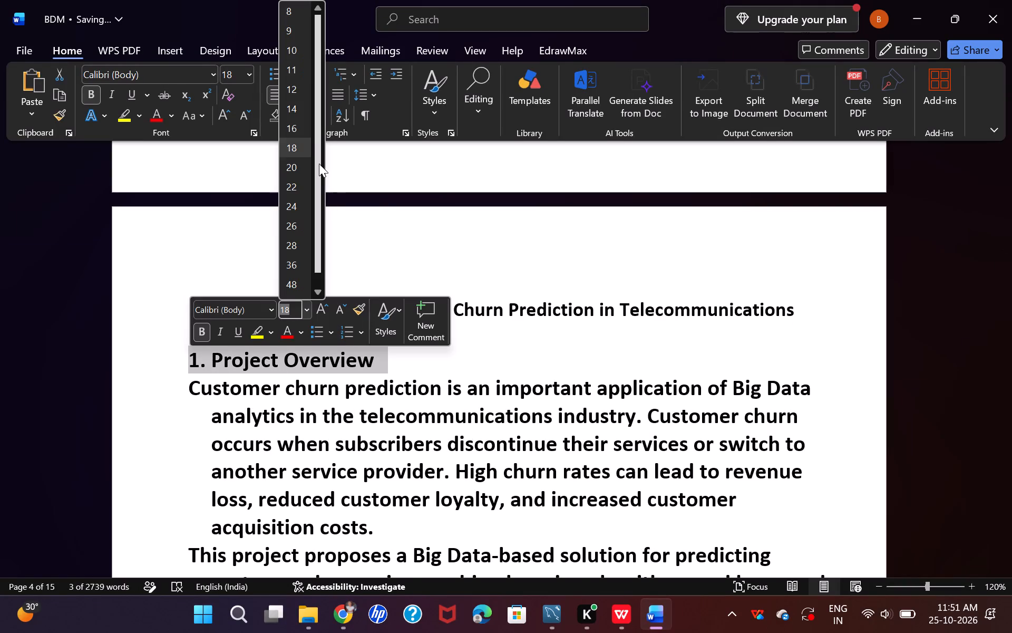
pyautogui.click(299, 122)
pyautogui.click(289, 362)
# Remove bold from all the body paragraphs under "1. Project Overview", ending at "data-driven decision-making".
pyautogui.scroll(-5, 289, 362)
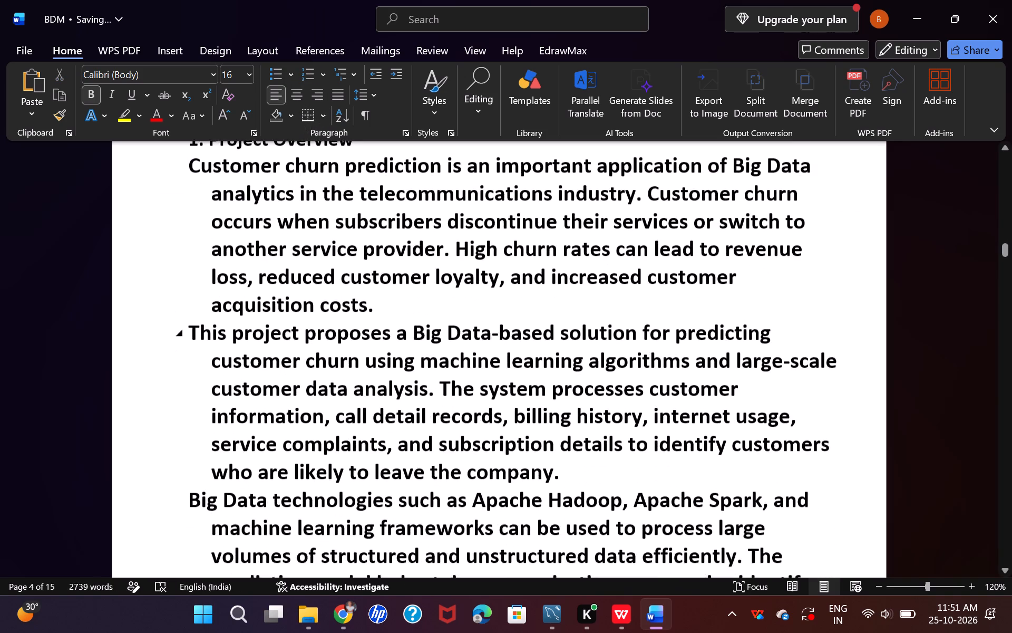
pyautogui.keyDown('ctrl'); pyautogui.scroll(-3, 289, 362); pyautogui.keyUp('ctrl')
pyautogui.hscroll(-1, 367, 327)
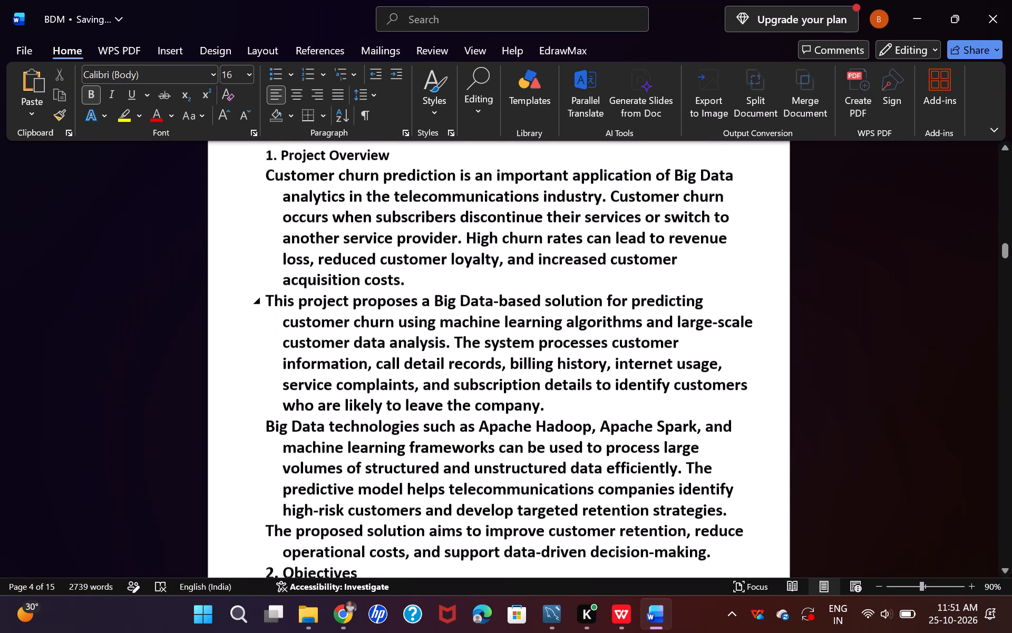
pyautogui.hscroll(-1, 367, 327)
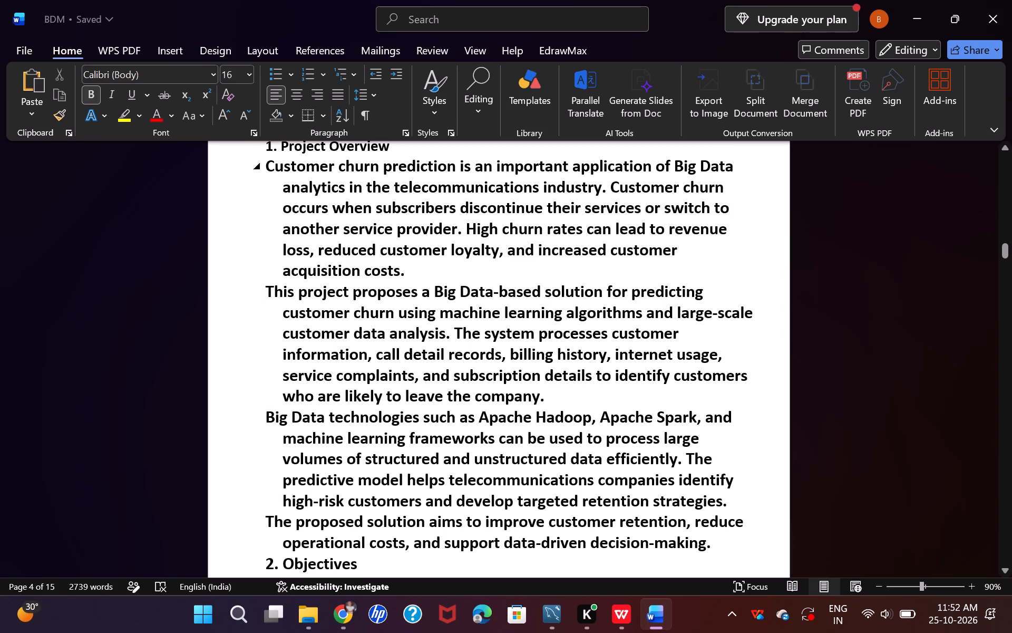
pyautogui.moveTo(269, 164); pyautogui.dragTo(712, 541)
pyautogui.click(727, 509)
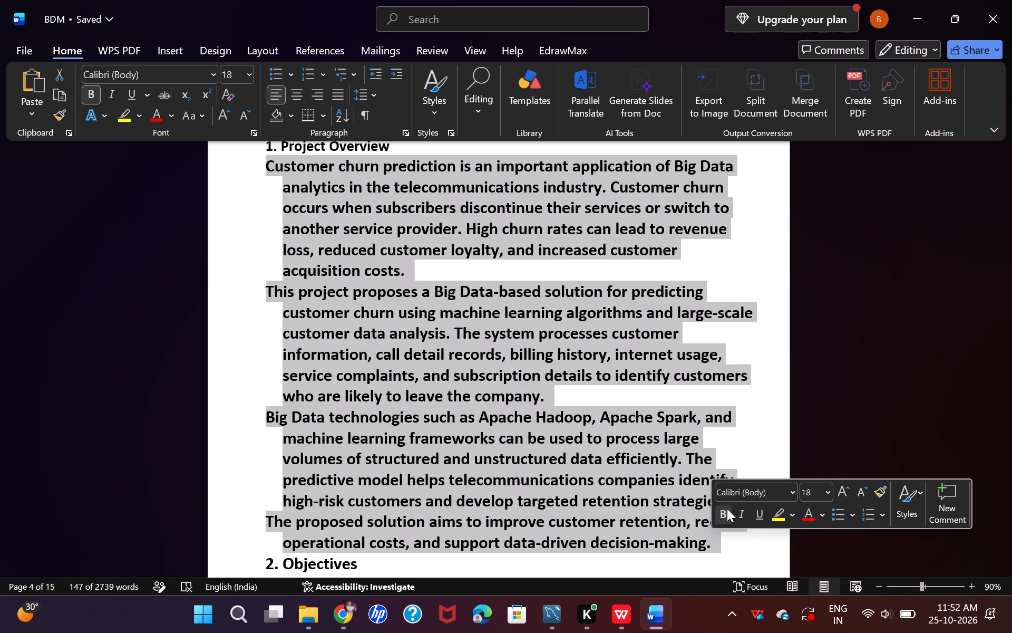
pyautogui.click(471, 334)
# Insert a blank line between the last Project Overview paragraph and the "2. Objectives" heading.
pyautogui.scroll(1, 393, 302)
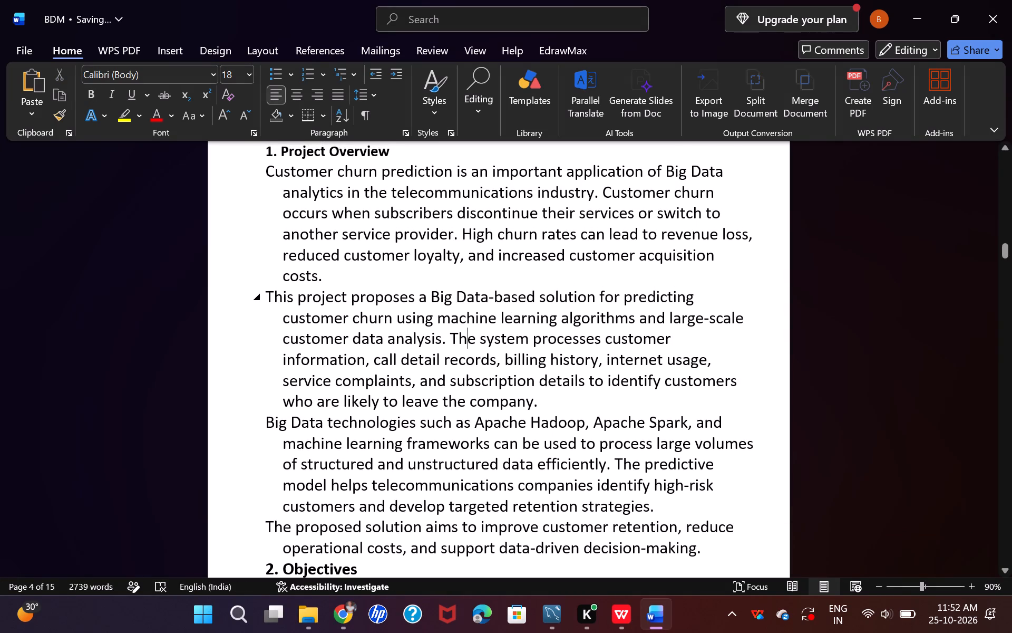
pyautogui.scroll(1, 393, 302)
pyautogui.scroll(-1, 393, 302)
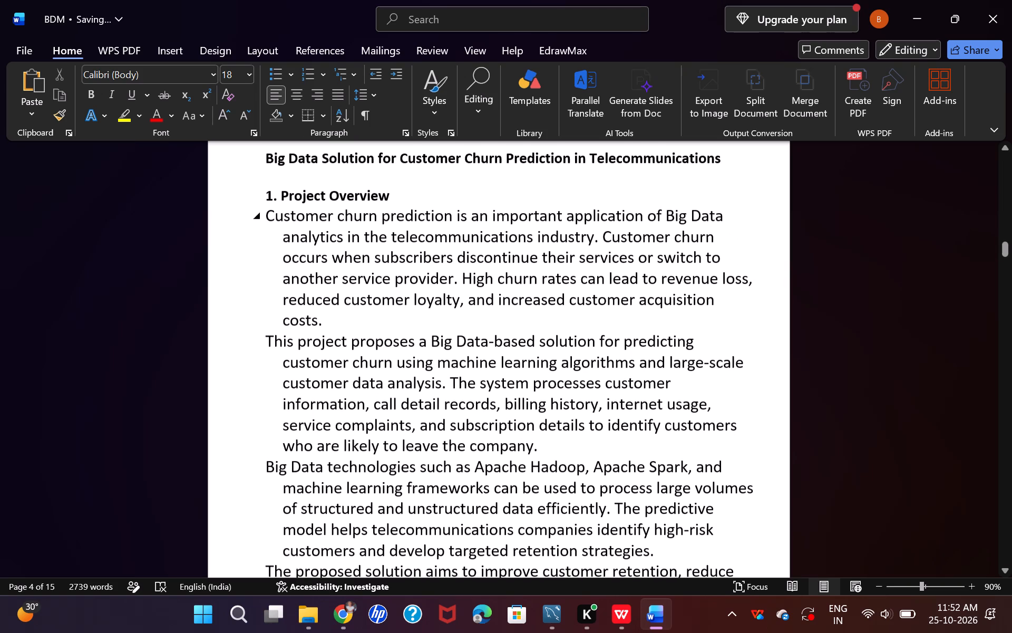
pyautogui.scroll(-2, 393, 302)
pyautogui.scroll(-2, 296, 309)
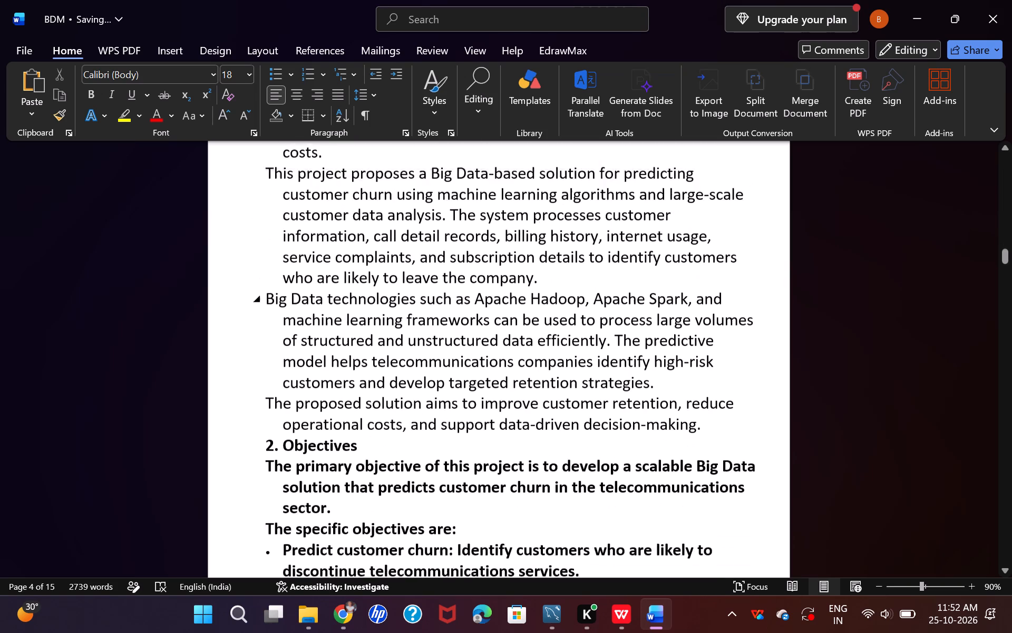
pyautogui.scroll(-2, 296, 309)
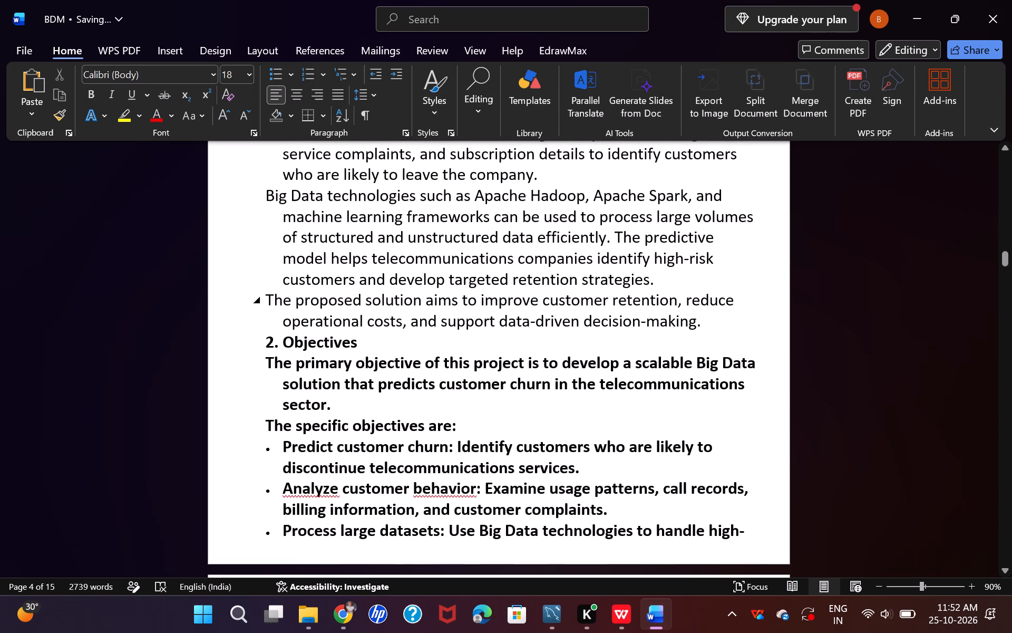
pyautogui.click(710, 318)
pyautogui.press('Return')
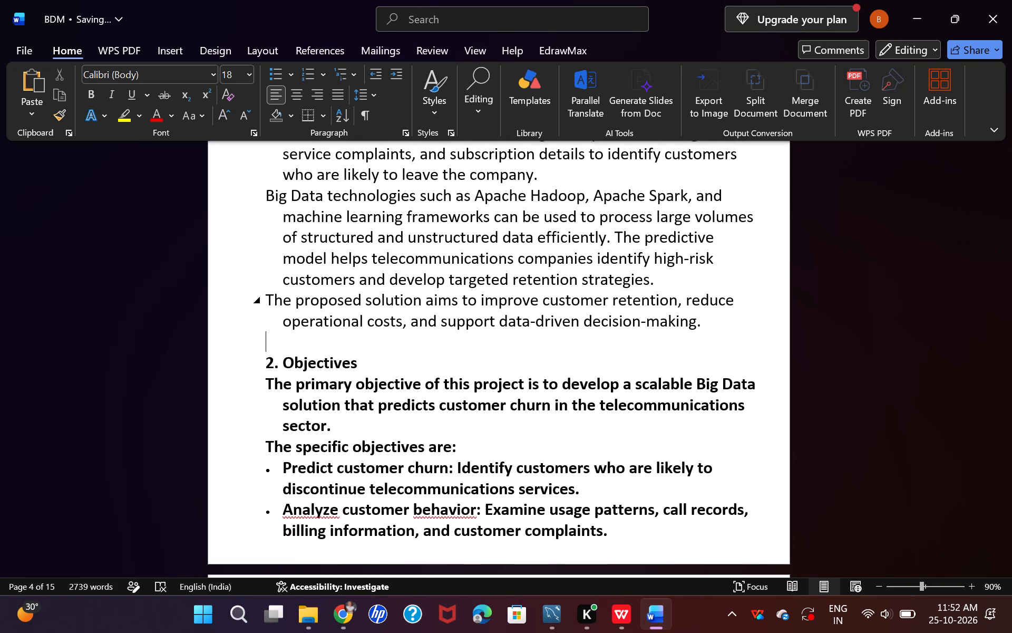
# Remove bold from the body text and all bullet points under "2. Objectives", across both pages.
pyautogui.scroll(-1, 601, 355)
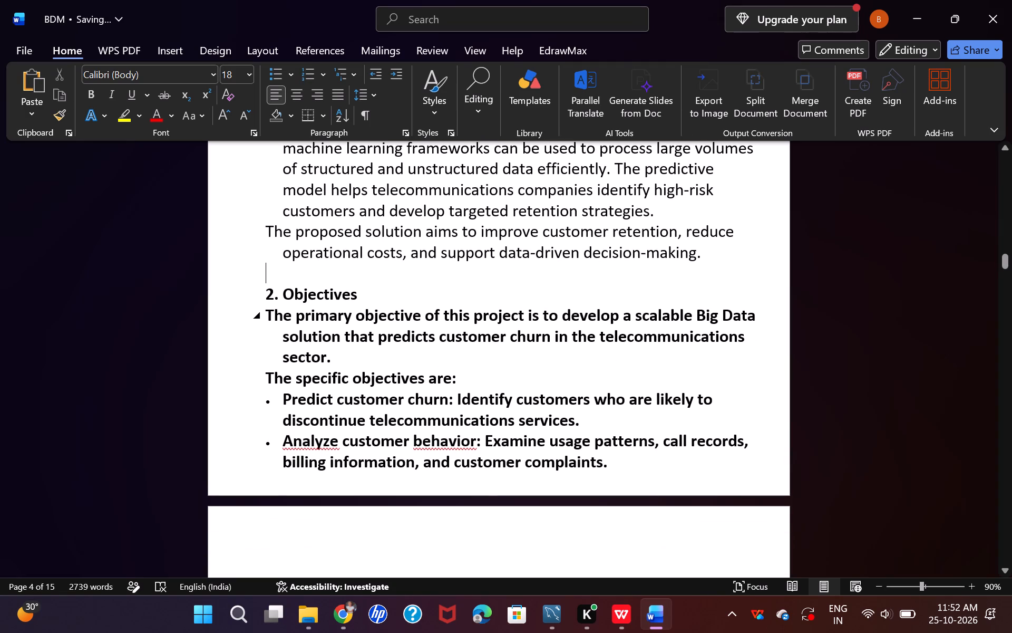
pyautogui.moveTo(269, 314); pyautogui.dragTo(615, 493)
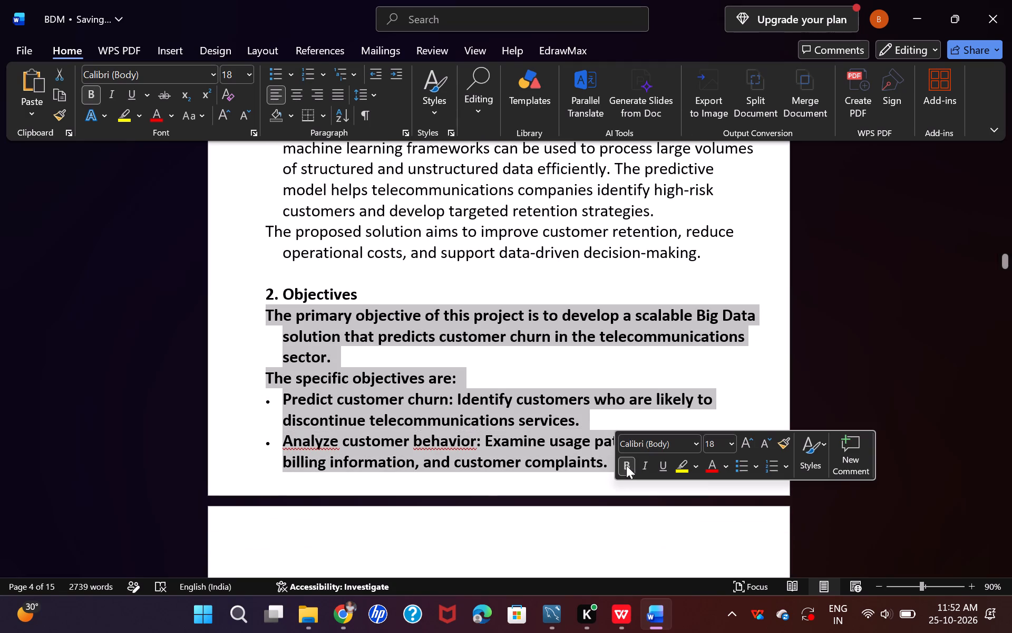
pyautogui.click(627, 463)
pyautogui.click(438, 340)
pyautogui.scroll(-4, 438, 340)
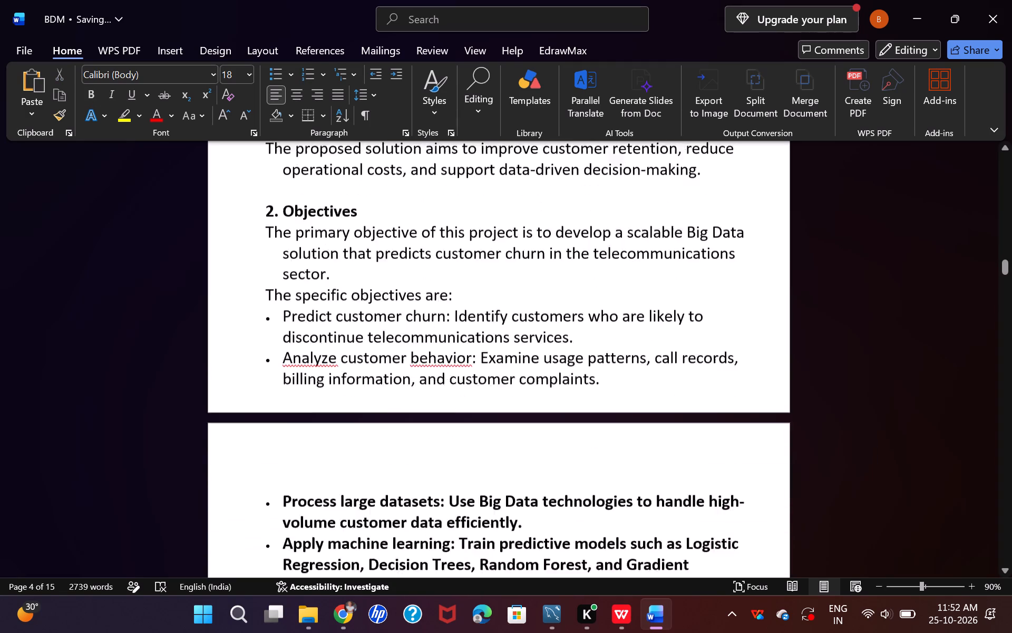
pyautogui.scroll(-3, 438, 340)
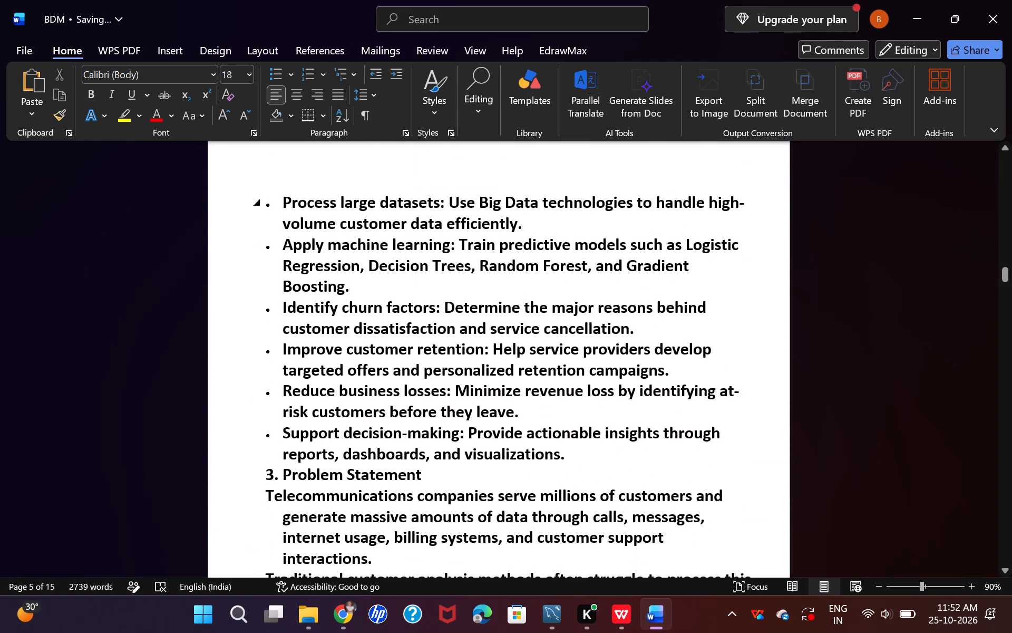
pyautogui.moveTo(283, 202); pyautogui.dragTo(583, 455)
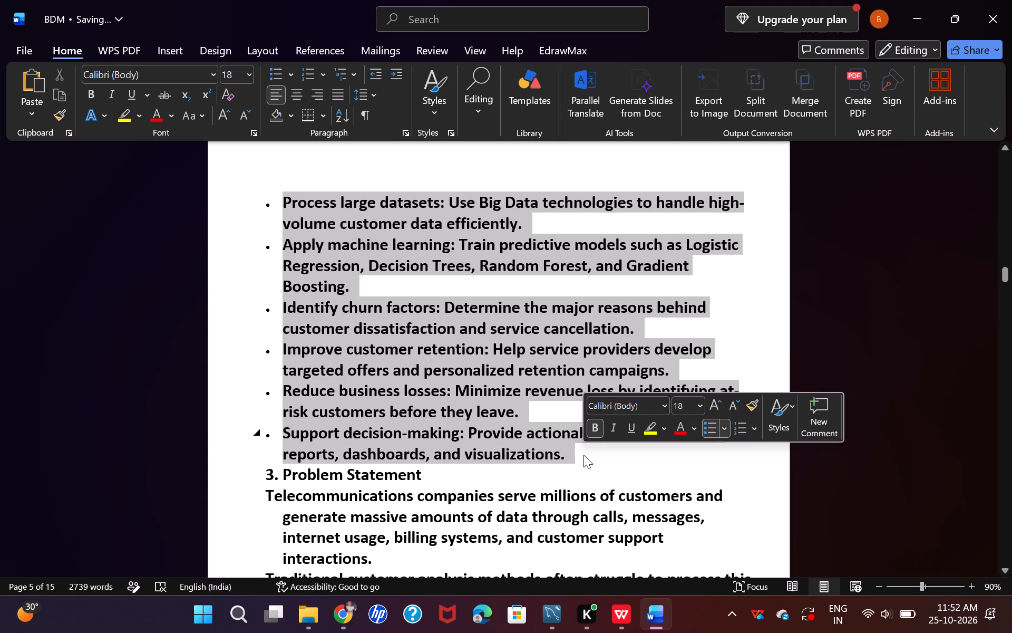
pyautogui.click(592, 426)
pyautogui.click(388, 264)
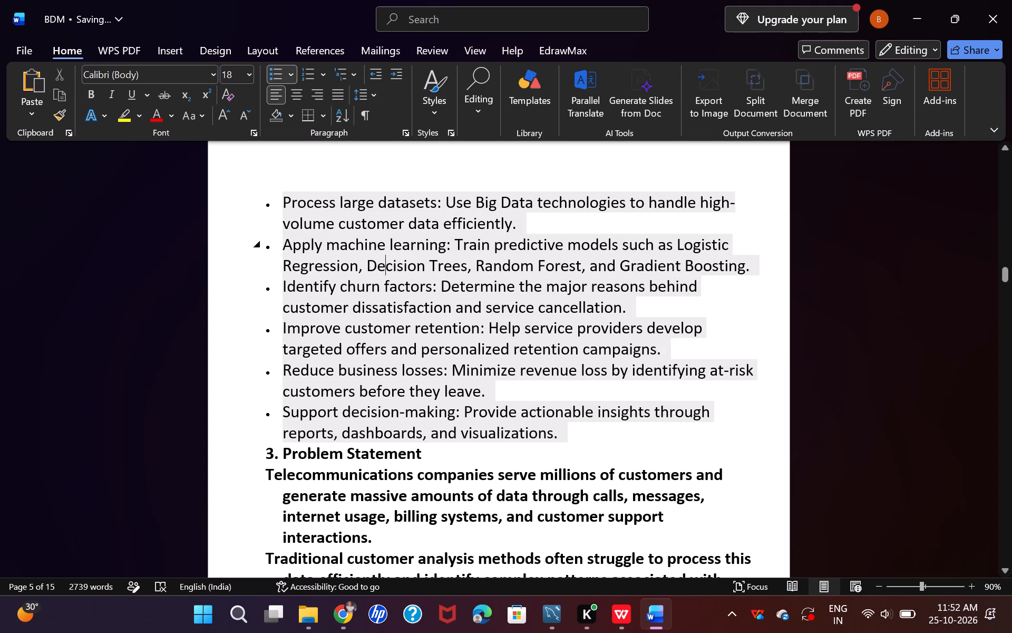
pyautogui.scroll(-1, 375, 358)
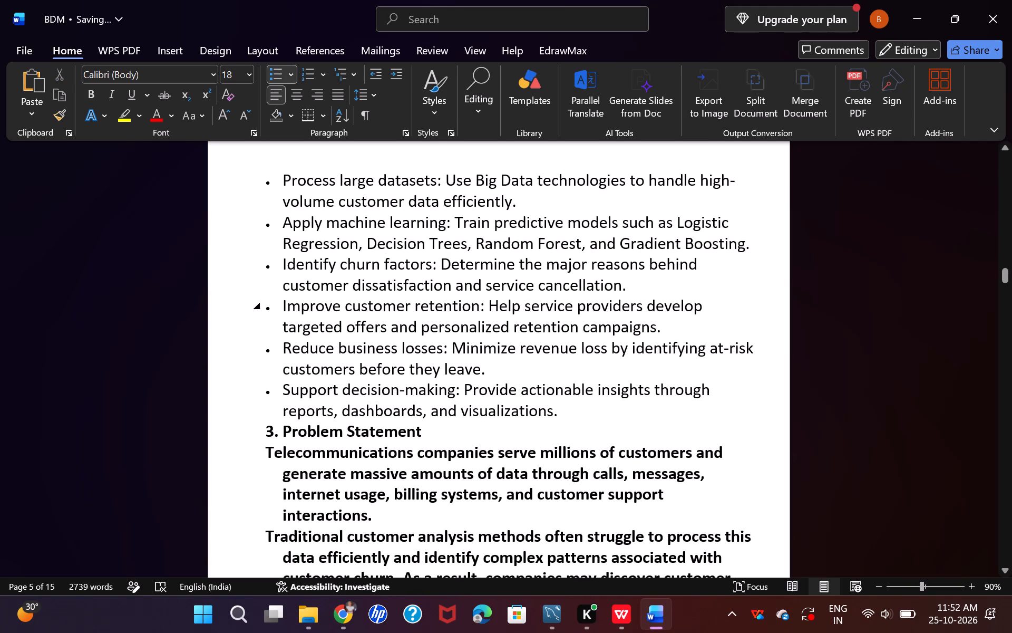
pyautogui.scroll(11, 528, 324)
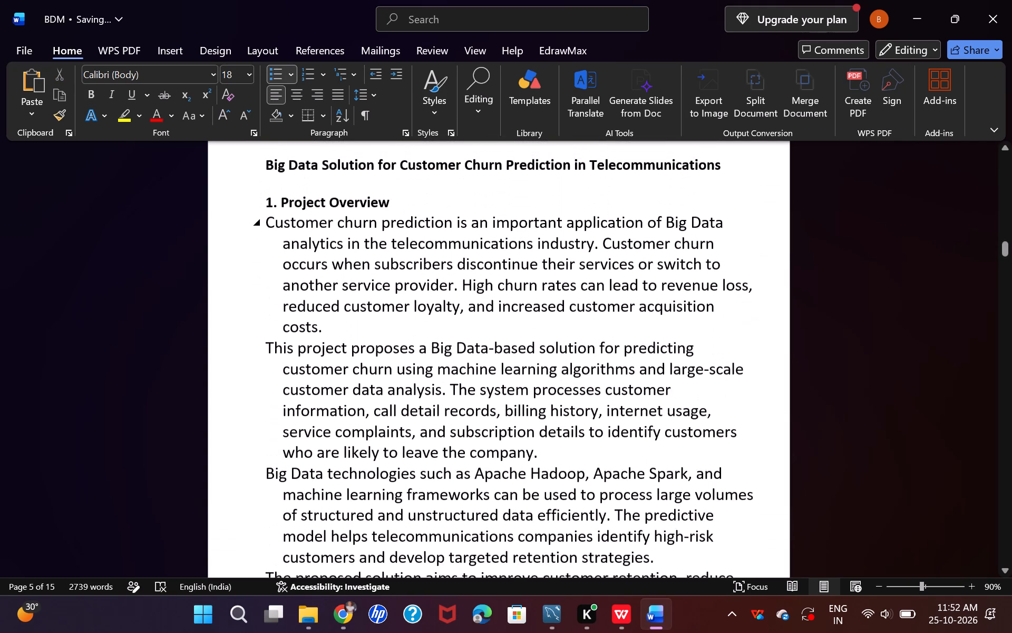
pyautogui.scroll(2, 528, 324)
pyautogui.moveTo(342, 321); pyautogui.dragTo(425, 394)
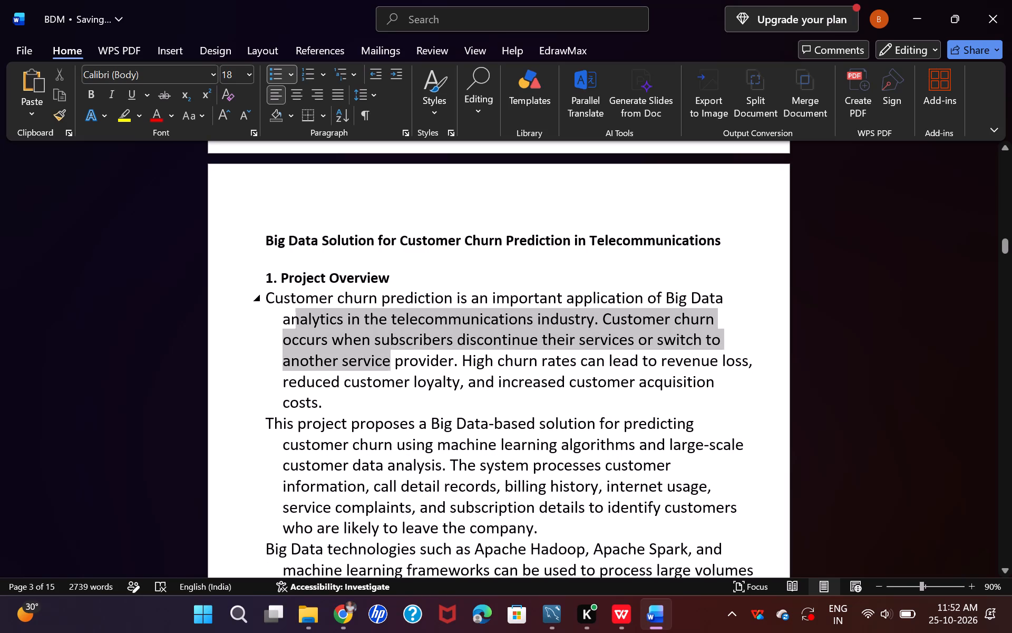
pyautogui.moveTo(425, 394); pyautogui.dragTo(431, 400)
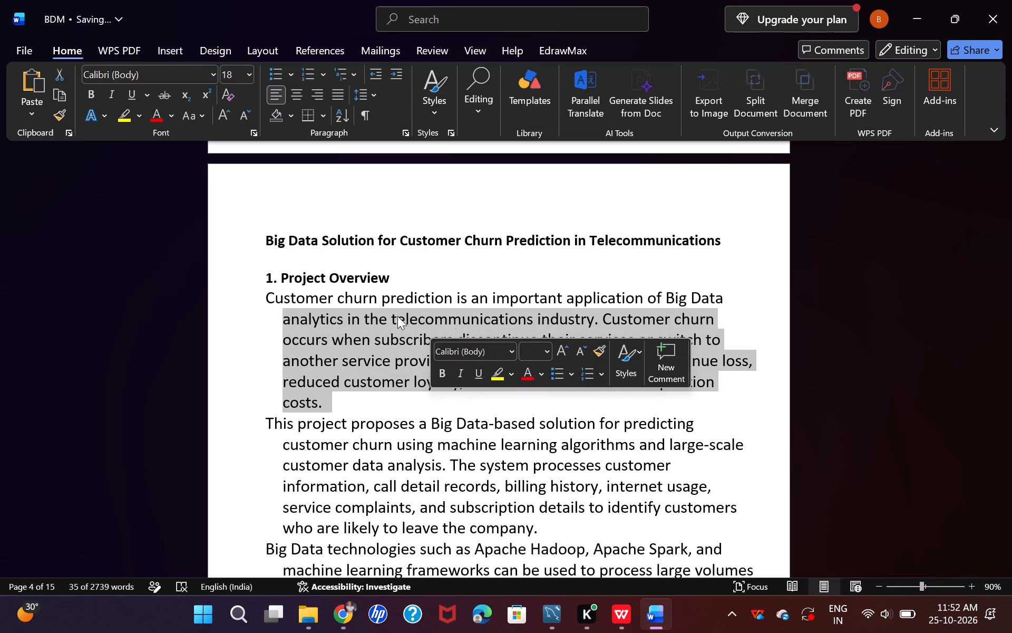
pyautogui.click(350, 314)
# Set the font size of all the body paragraphs under "1. Project Overview" to 14.
pyautogui.scroll(-1, 350, 314)
pyautogui.keyDown('ctrl'); pyautogui.scroll(-2, 350, 314); pyautogui.keyUp('ctrl')
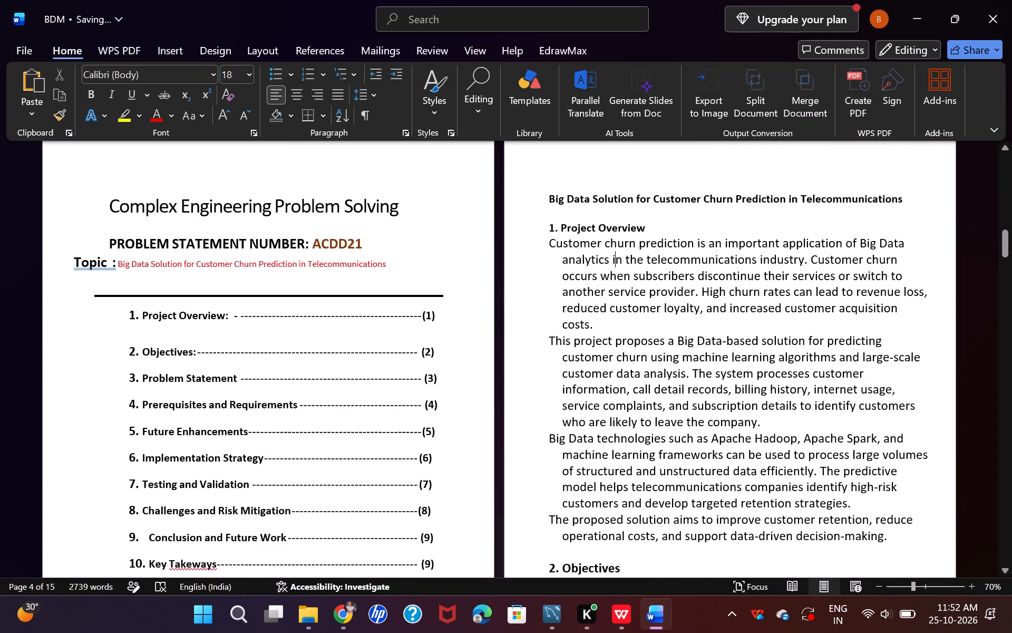
pyautogui.scroll(-2, 517, 341)
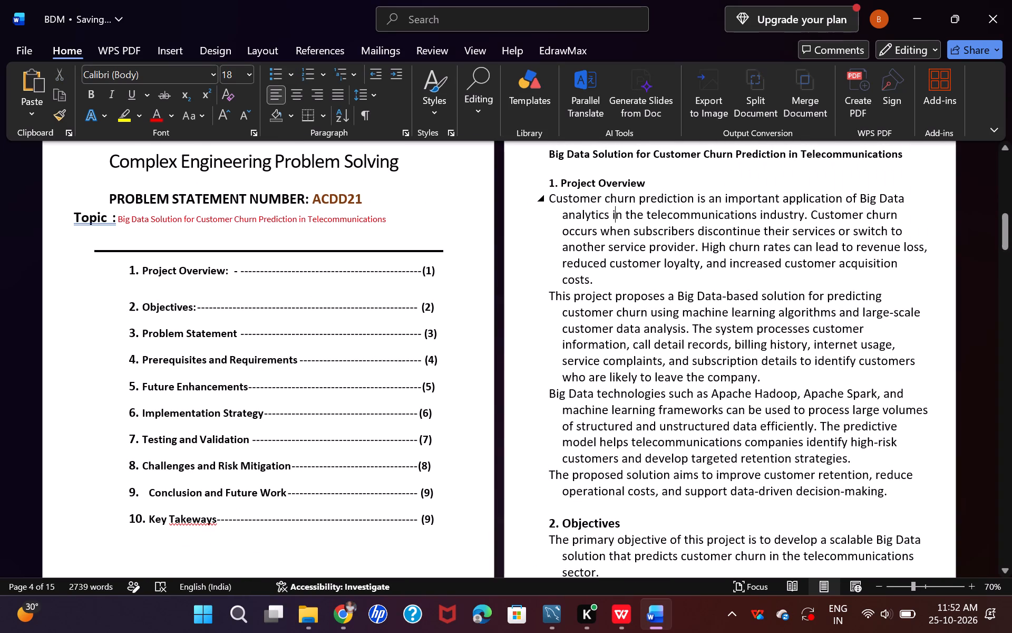
pyautogui.moveTo(552, 196); pyautogui.dragTo(875, 404)
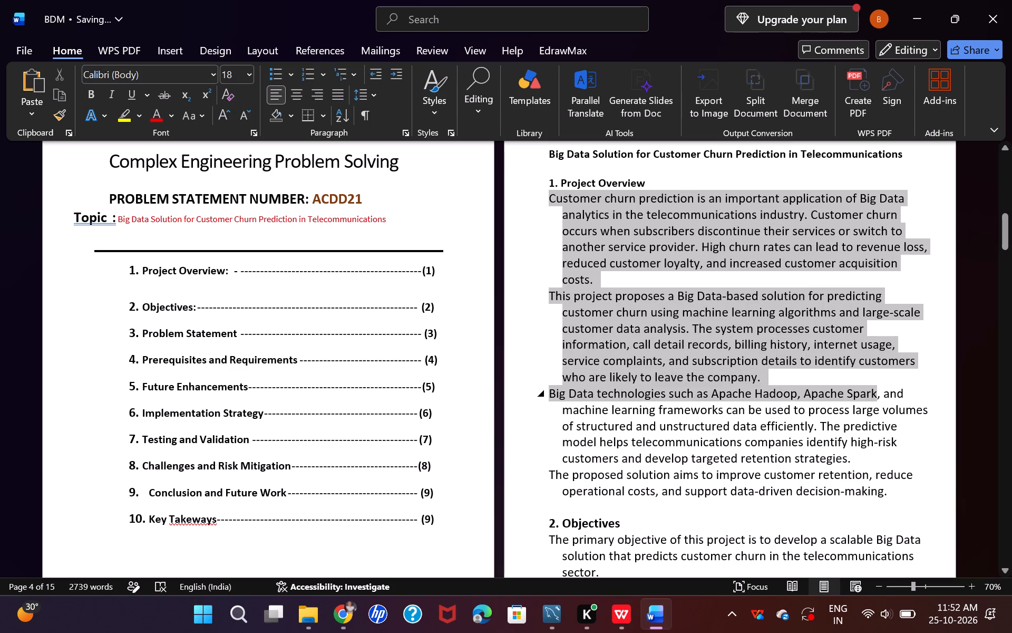
pyautogui.moveTo(875, 404); pyautogui.dragTo(893, 482)
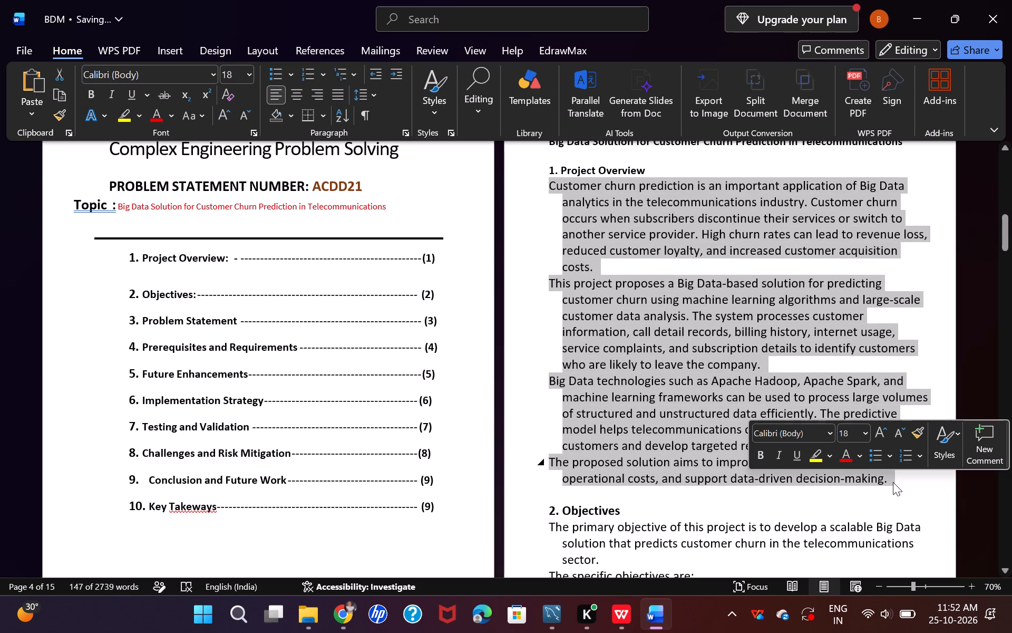
pyautogui.click(865, 437)
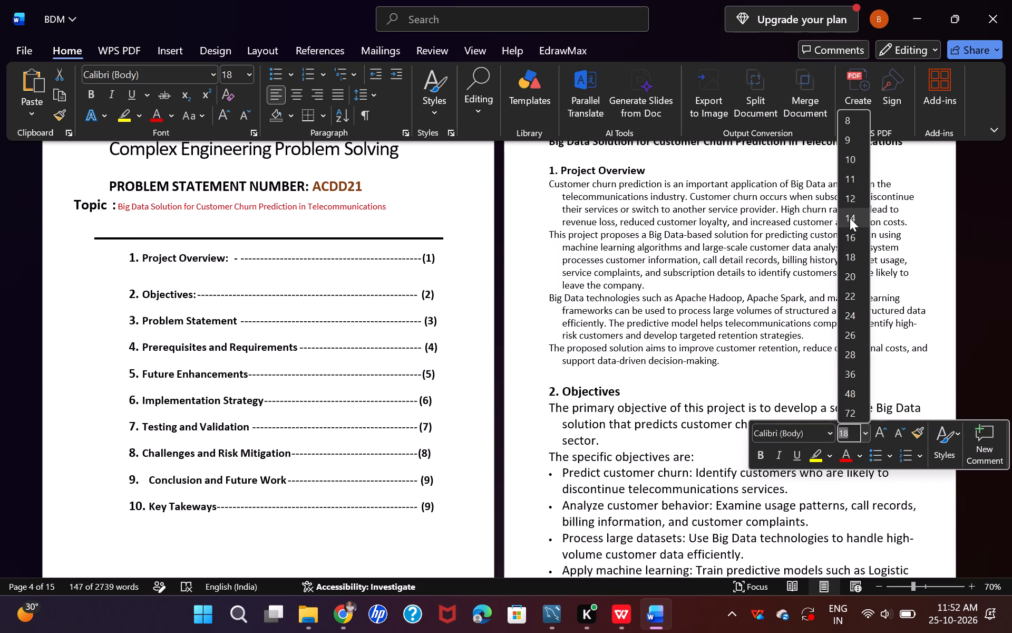
pyautogui.click(850, 218)
pyautogui.click(620, 250)
# Set the Objectives body text, from "The primary objective" through "Help service providers develop", to font size 14.
pyautogui.scroll(-1, 684, 305)
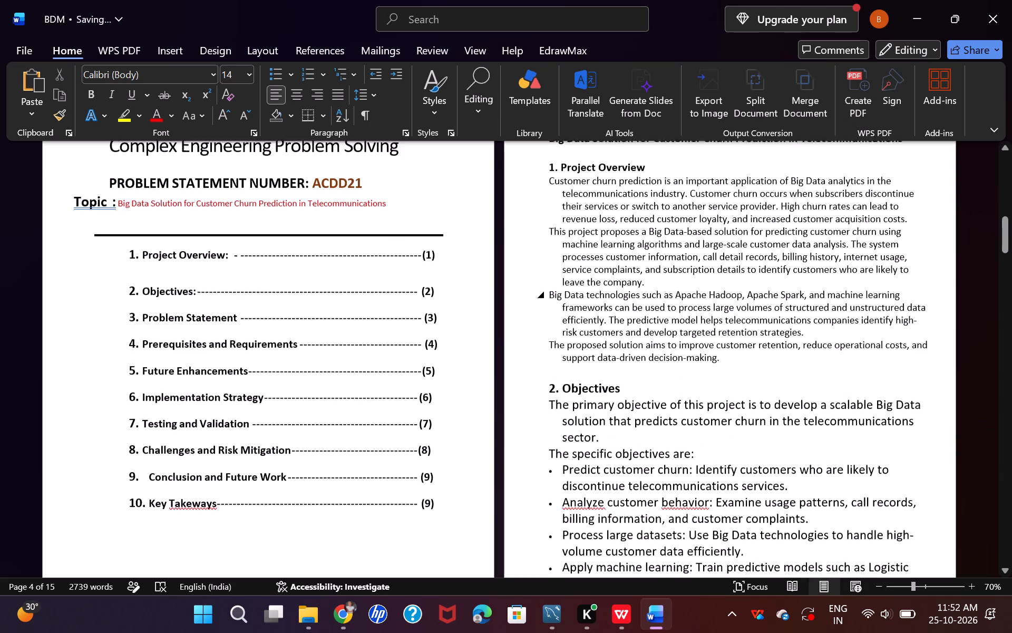
pyautogui.scroll(-2, 684, 305)
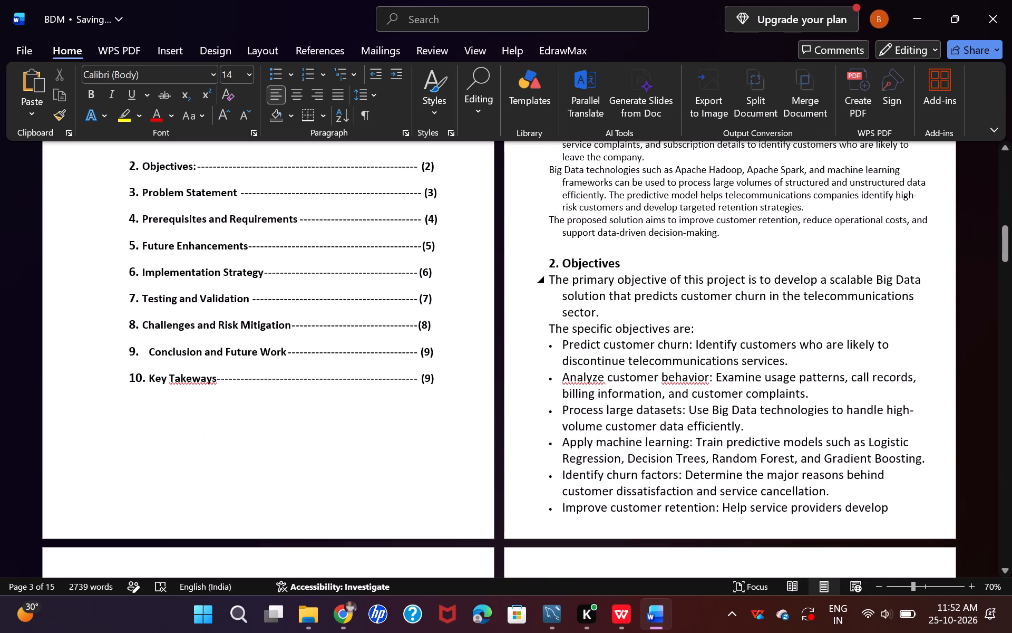
pyautogui.moveTo(551, 277); pyautogui.dragTo(894, 397)
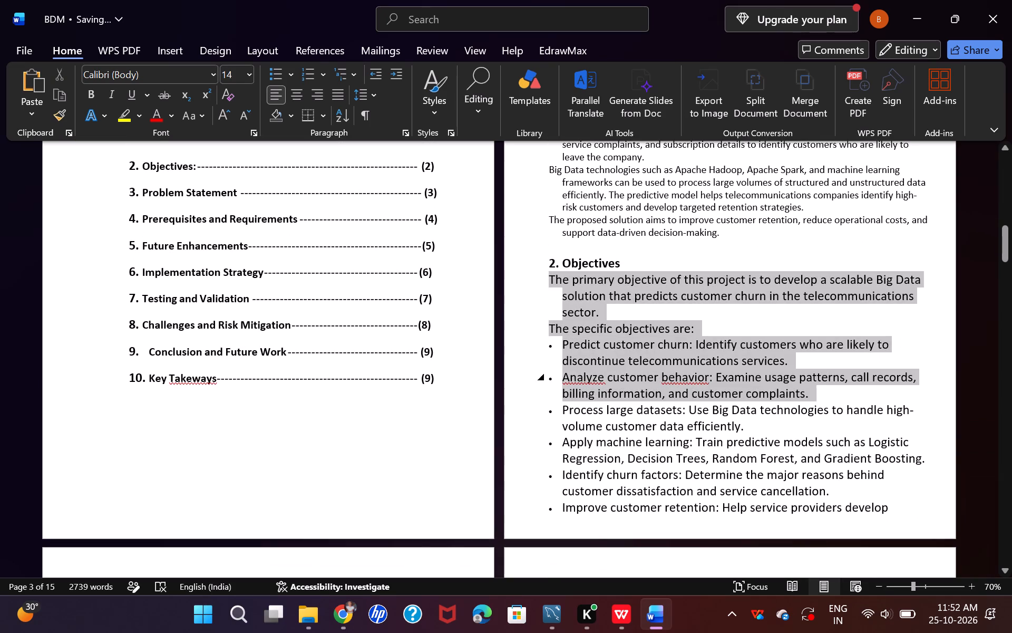
pyautogui.moveTo(894, 397); pyautogui.dragTo(892, 511)
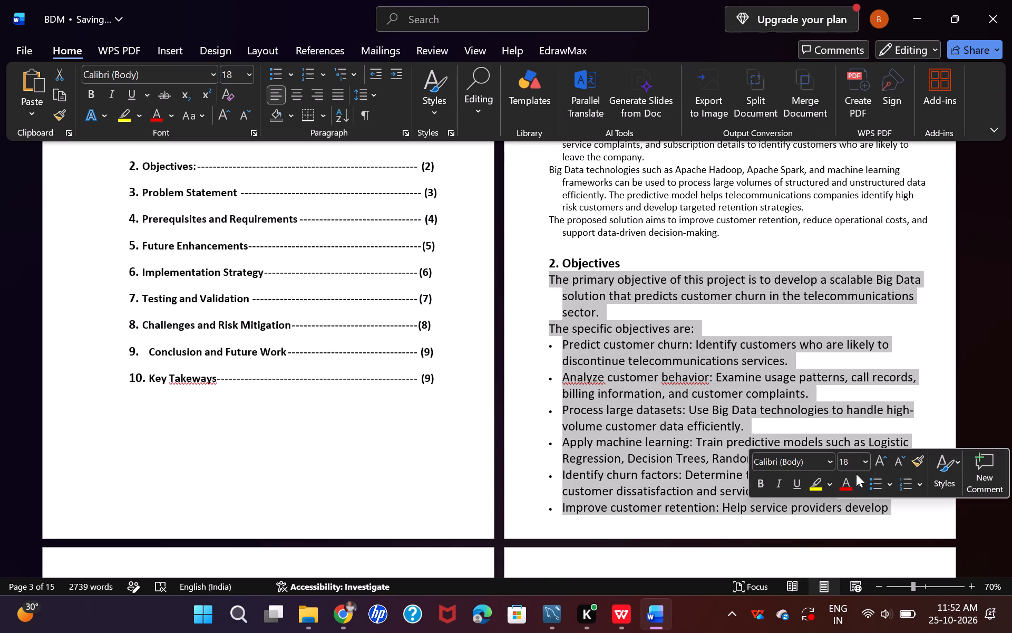
pyautogui.click(865, 464)
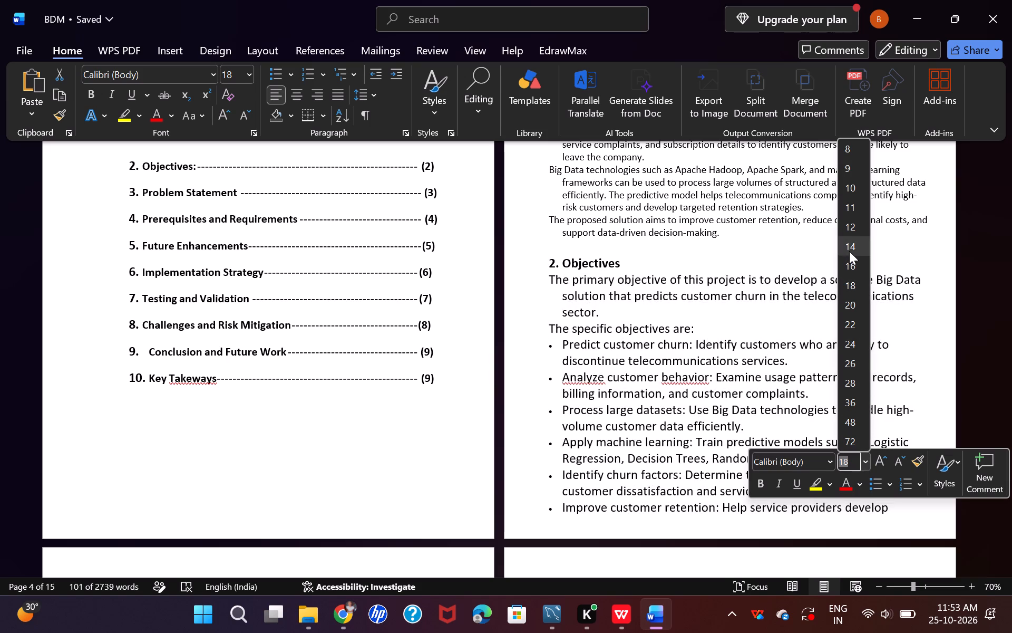
pyautogui.click(850, 251)
pyautogui.click(682, 331)
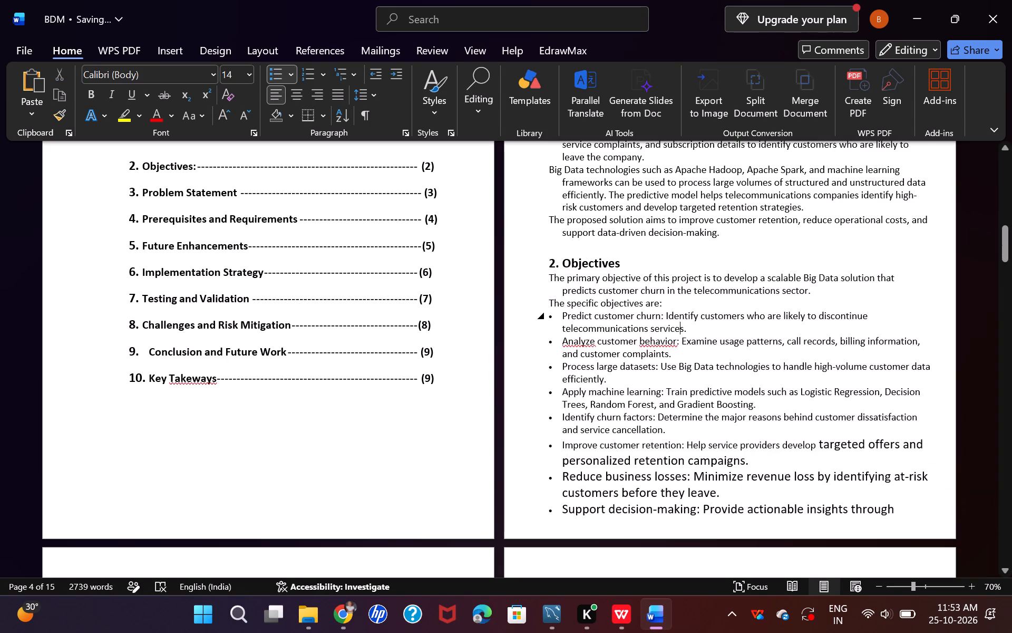
# Set the remaining Objectives text, from "targeted offers and" through "reports, dashboards, and visualizations", to font size 14, keeping it non-bold.
pyautogui.scroll(-4, 682, 331)
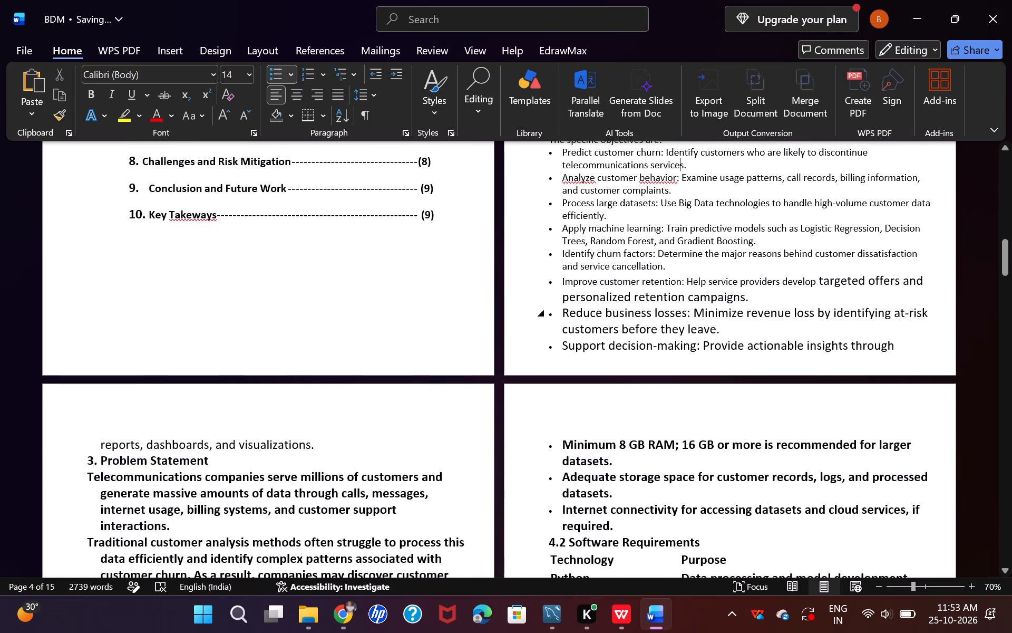
pyautogui.moveTo(819, 279); pyautogui.dragTo(335, 444)
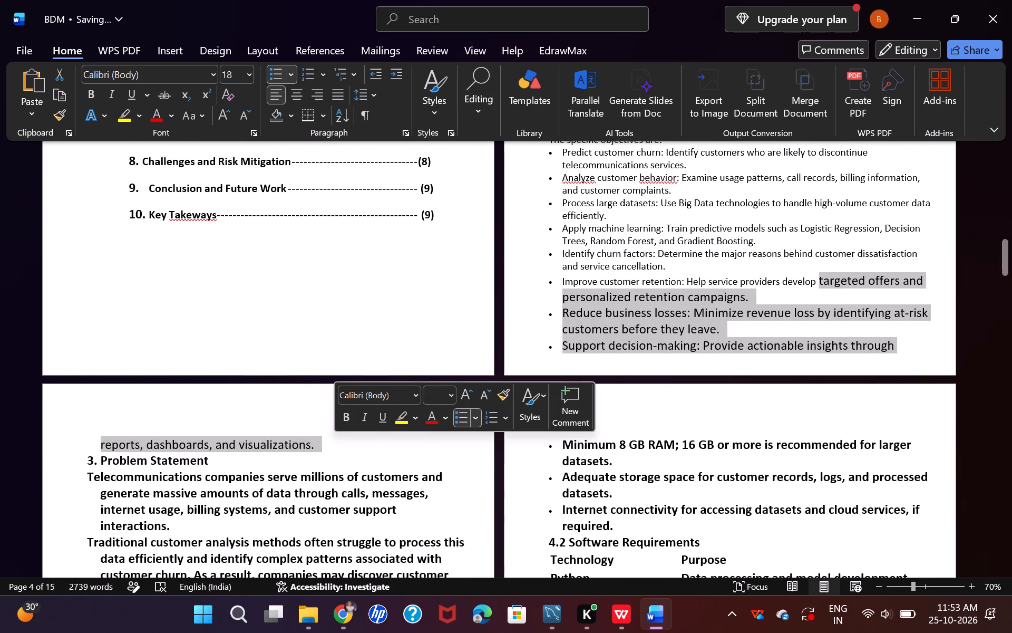
pyautogui.click(344, 421)
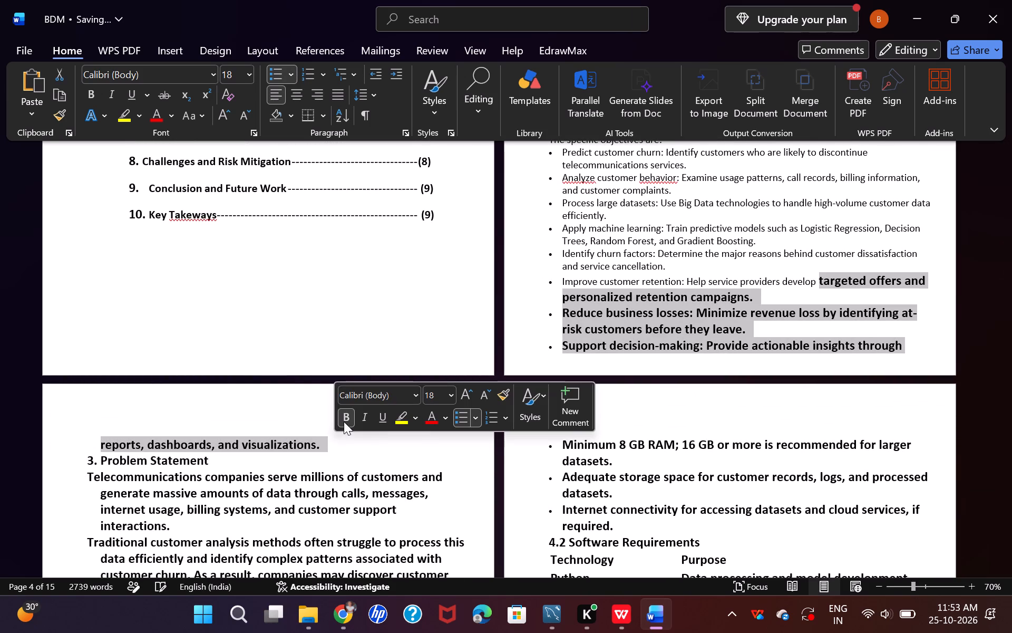
pyautogui.click(344, 421)
pyautogui.click(451, 395)
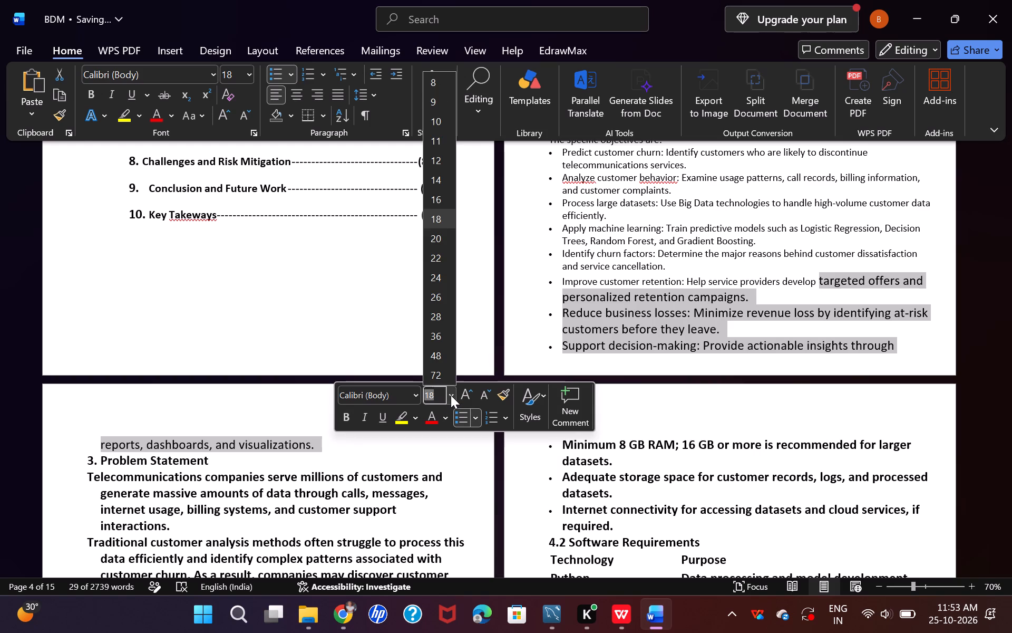
pyautogui.click(450, 175)
pyautogui.click(672, 306)
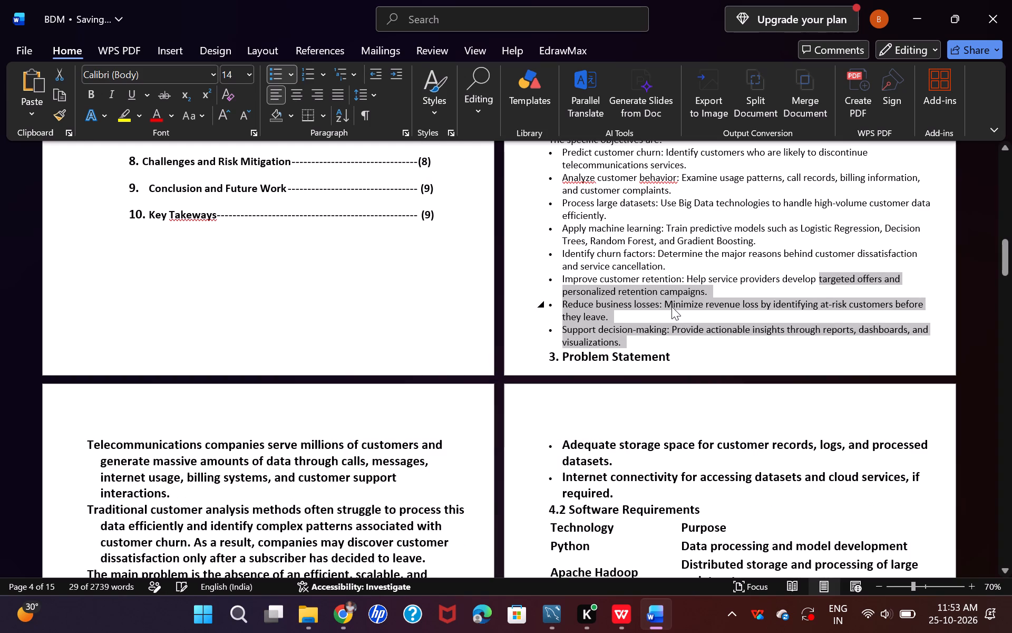
# Insert a blank, unbulleted line between the last Objectives bullet and the "3. Problem Statement" heading.
pyautogui.scroll(-2, 594, 368)
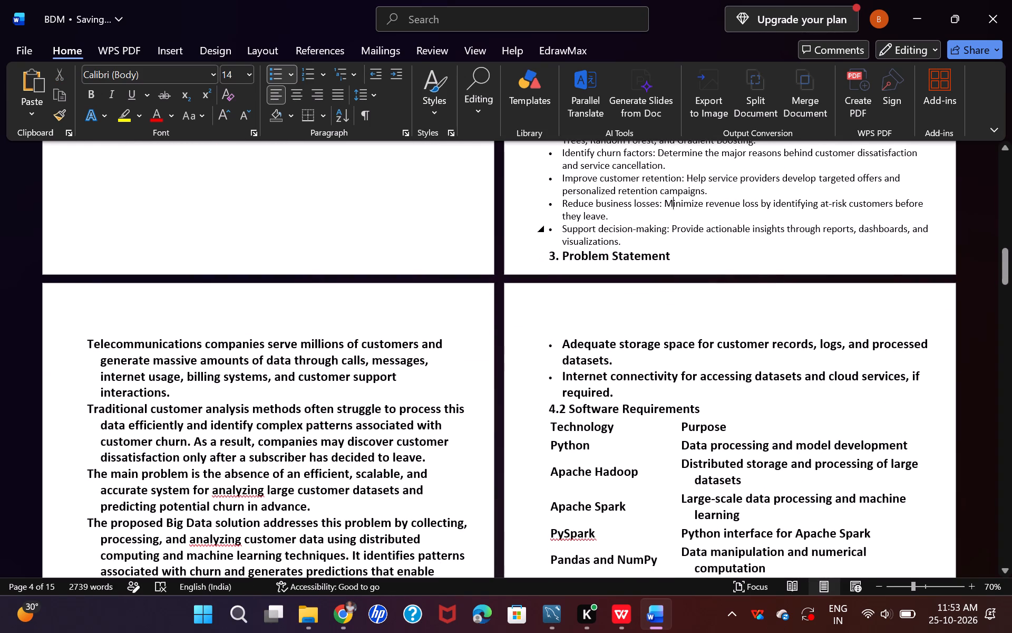
pyautogui.click(634, 246)
pyautogui.press('Return')
pyautogui.press('BackSpace')
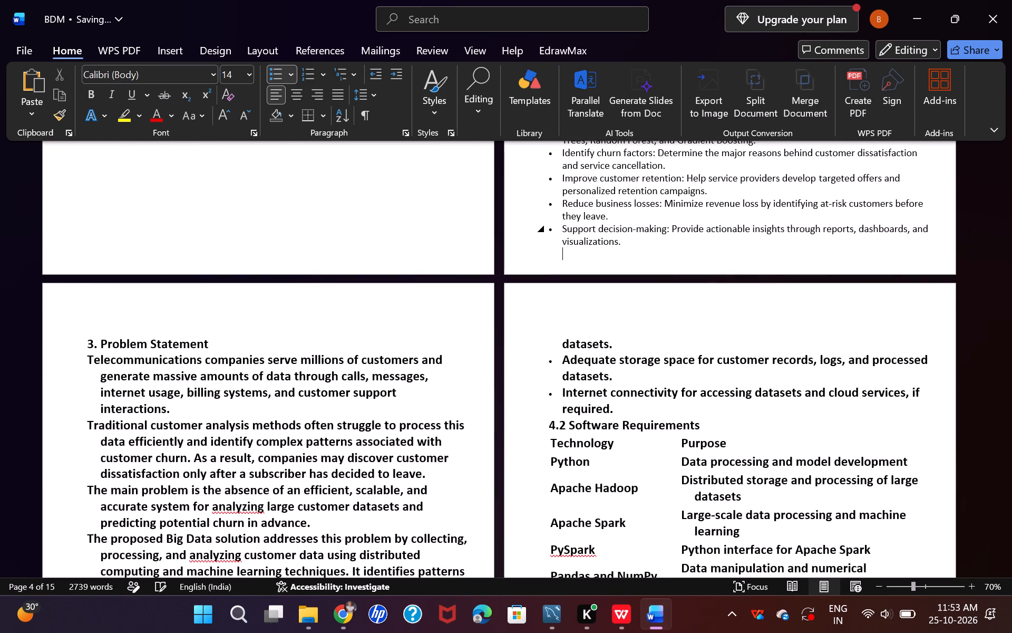
# Remove bold from all body text and bullets under "3. Problem Statement" and set them to font size 14.
pyautogui.scroll(5, 617, 205)
pyautogui.hscroll(-1, 617, 205)
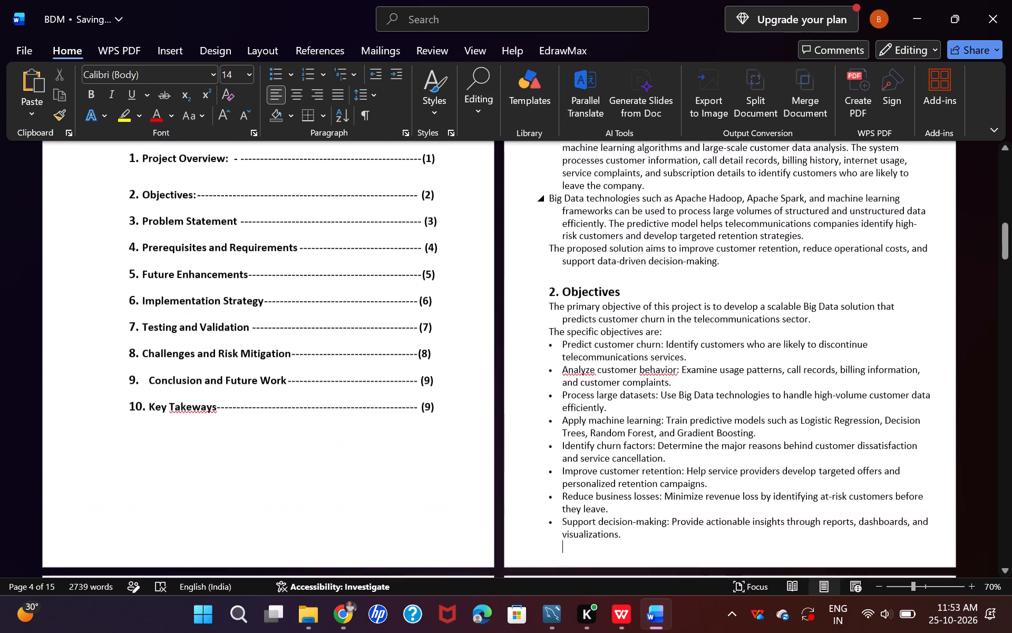
pyautogui.hscroll(-1, 617, 205)
pyautogui.scroll(-4, 617, 205)
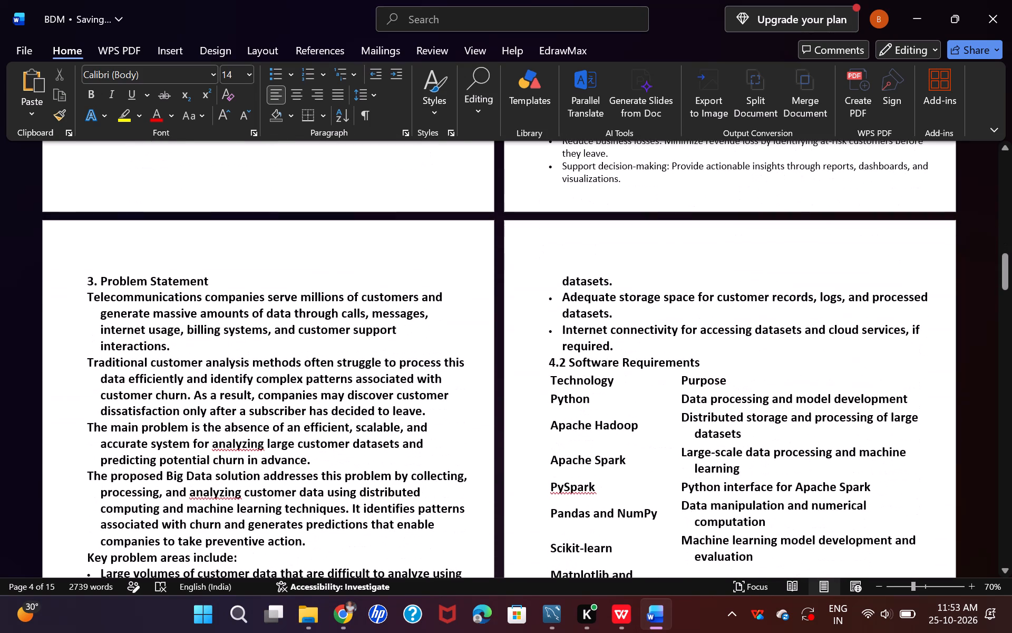
pyautogui.scroll(-3, 618, 205)
pyautogui.scroll(1, 618, 205)
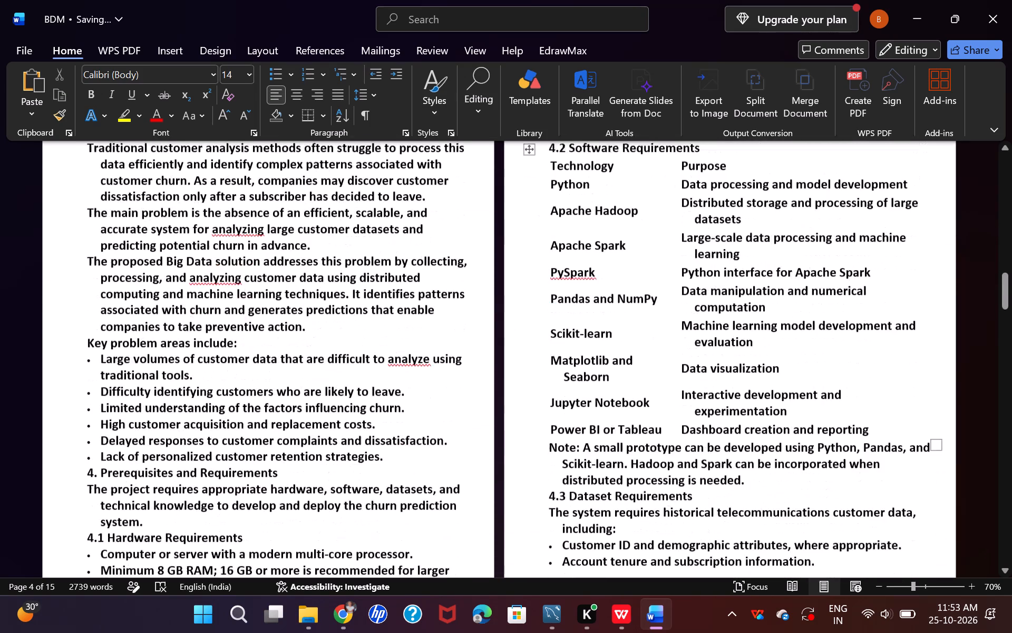
pyautogui.scroll(2, 618, 205)
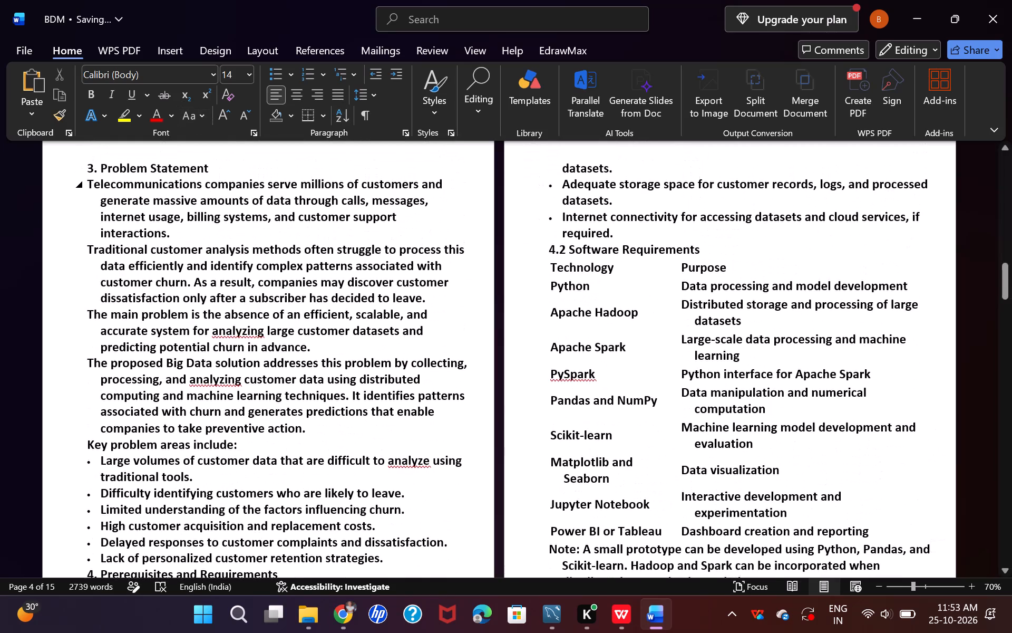
pyautogui.scroll(-1, 128, 178)
pyautogui.moveTo(86, 178); pyautogui.dragTo(397, 559)
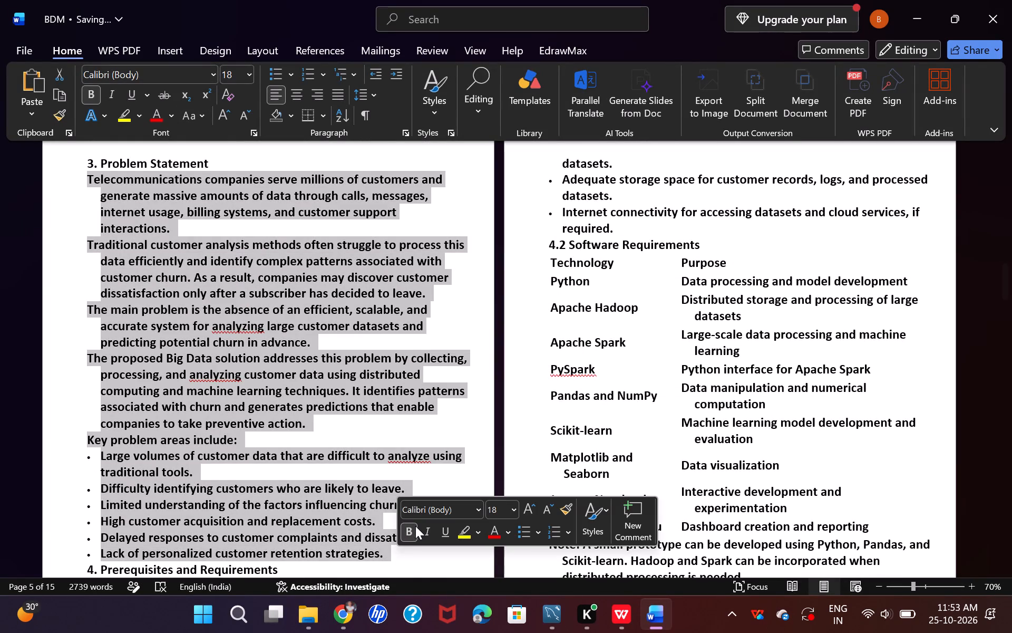
pyautogui.click(415, 526)
pyautogui.click(516, 508)
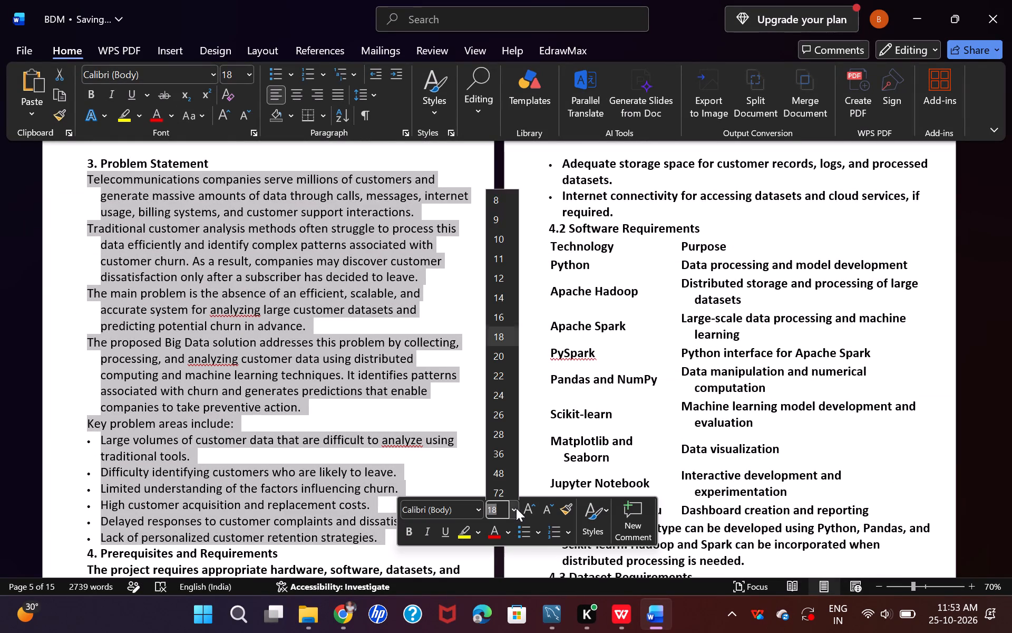
pyautogui.click(504, 290)
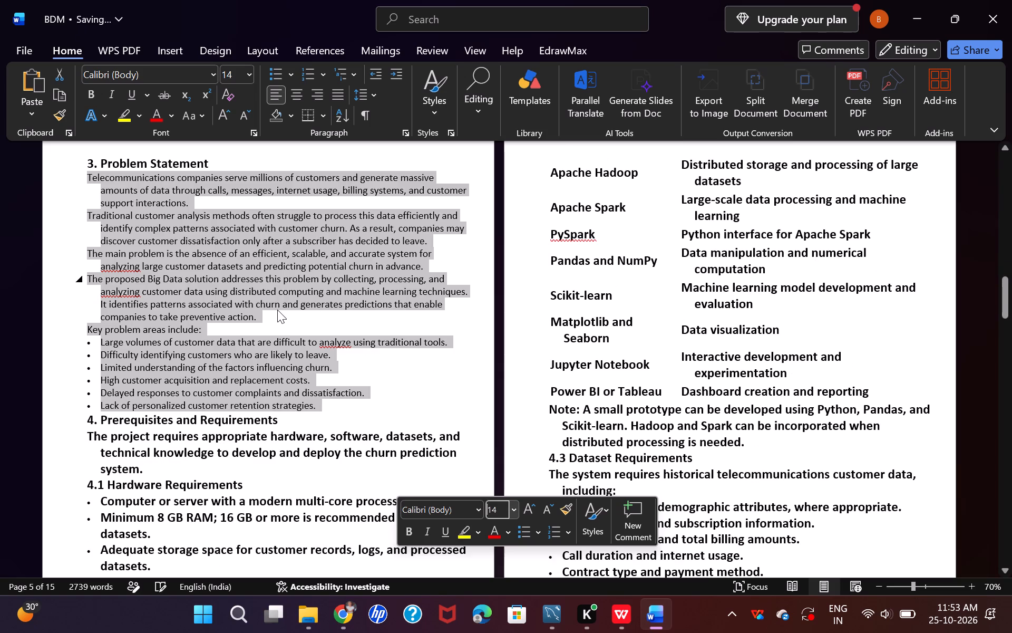
pyautogui.click(277, 310)
# Insert two blank lines between the last Problem Statement bullet and the "4. Prerequisites and Requirements" heading.
pyautogui.scroll(-2, 246, 356)
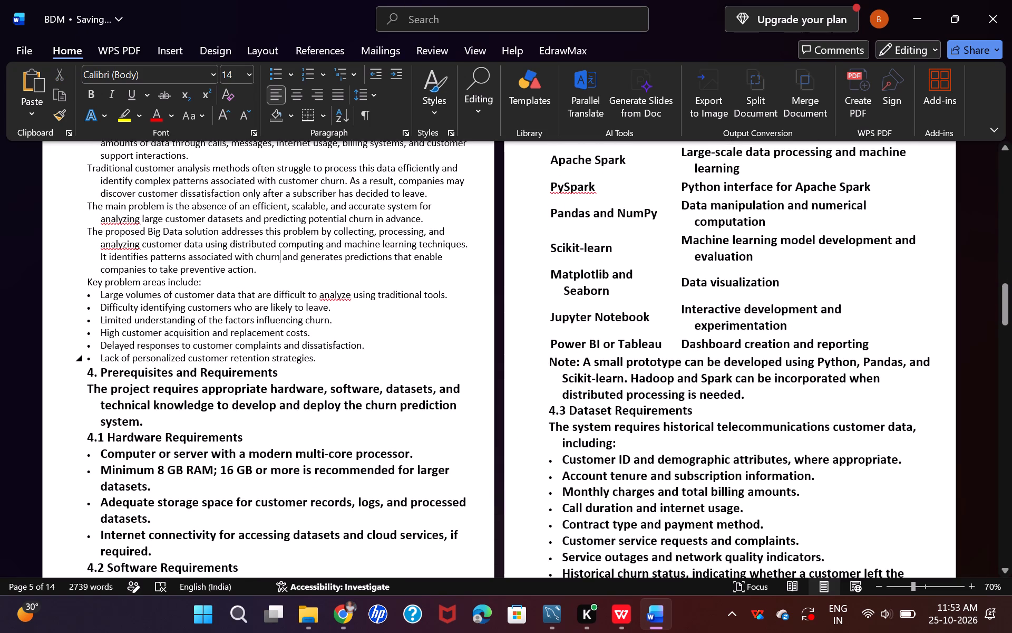
pyautogui.scroll(-1, 154, 357)
pyautogui.click(348, 311)
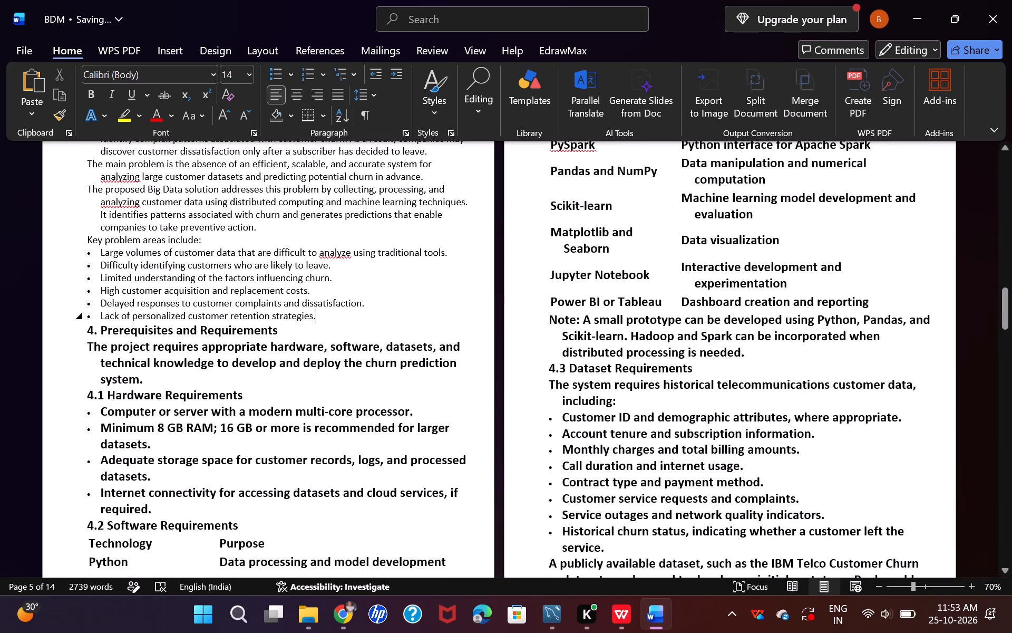
pyautogui.press('Return')
pyautogui.press('Return')
pyautogui.press('BackSpace')
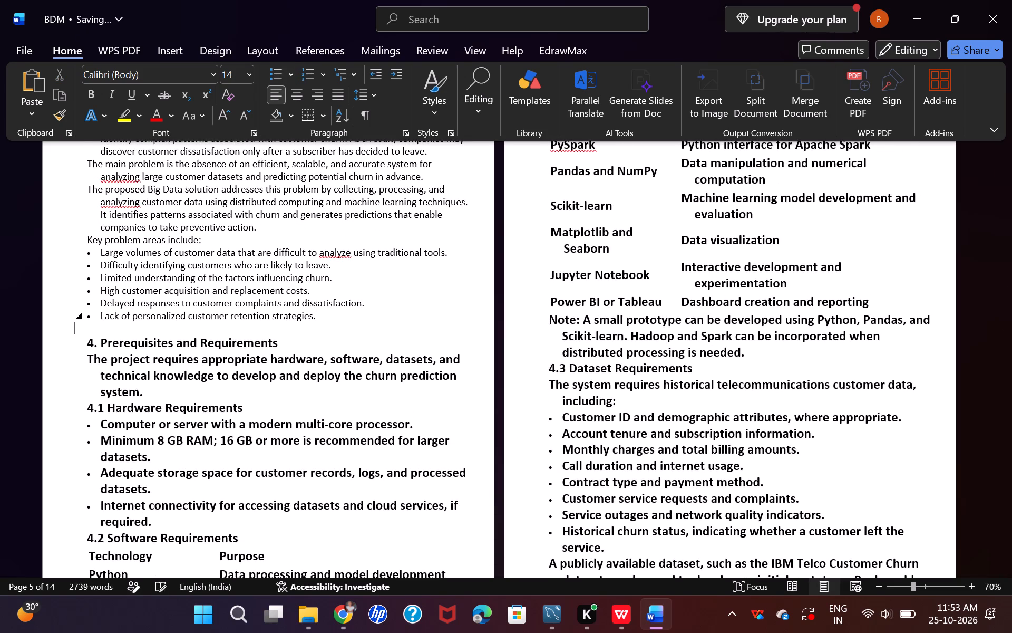
pyautogui.press('Return')
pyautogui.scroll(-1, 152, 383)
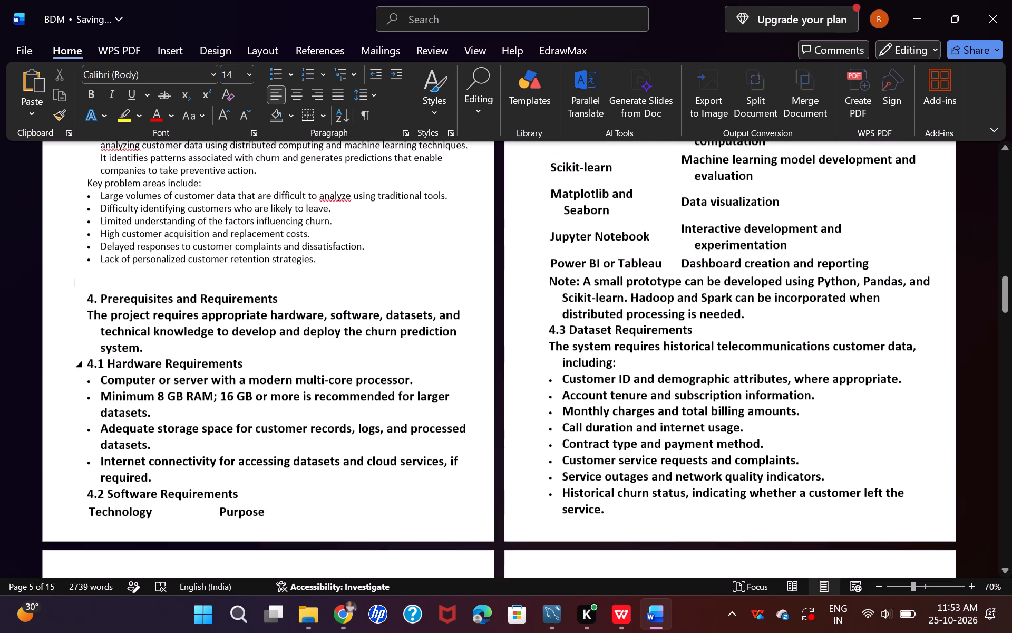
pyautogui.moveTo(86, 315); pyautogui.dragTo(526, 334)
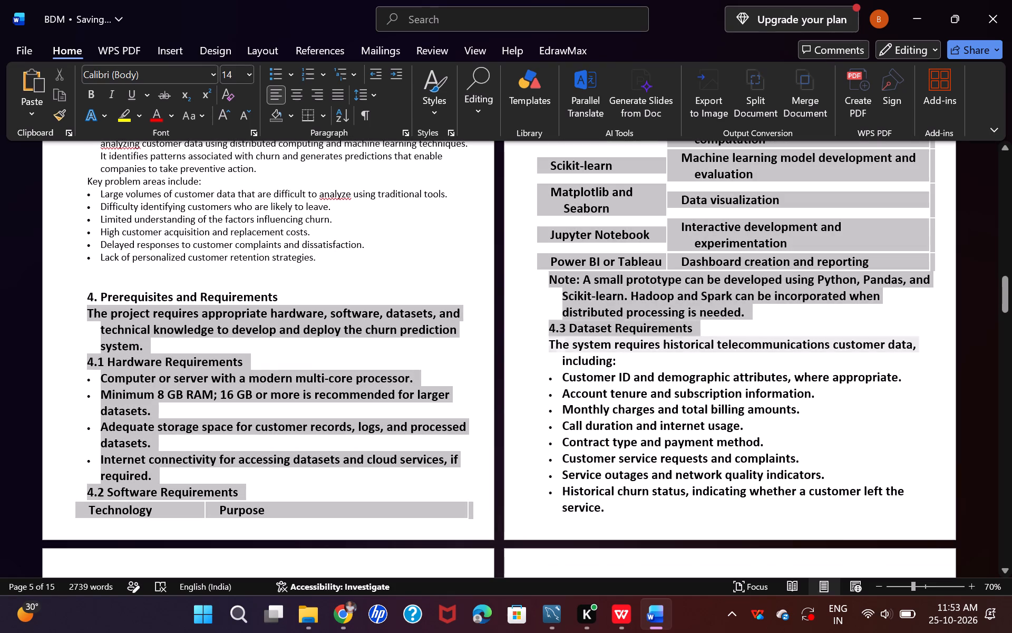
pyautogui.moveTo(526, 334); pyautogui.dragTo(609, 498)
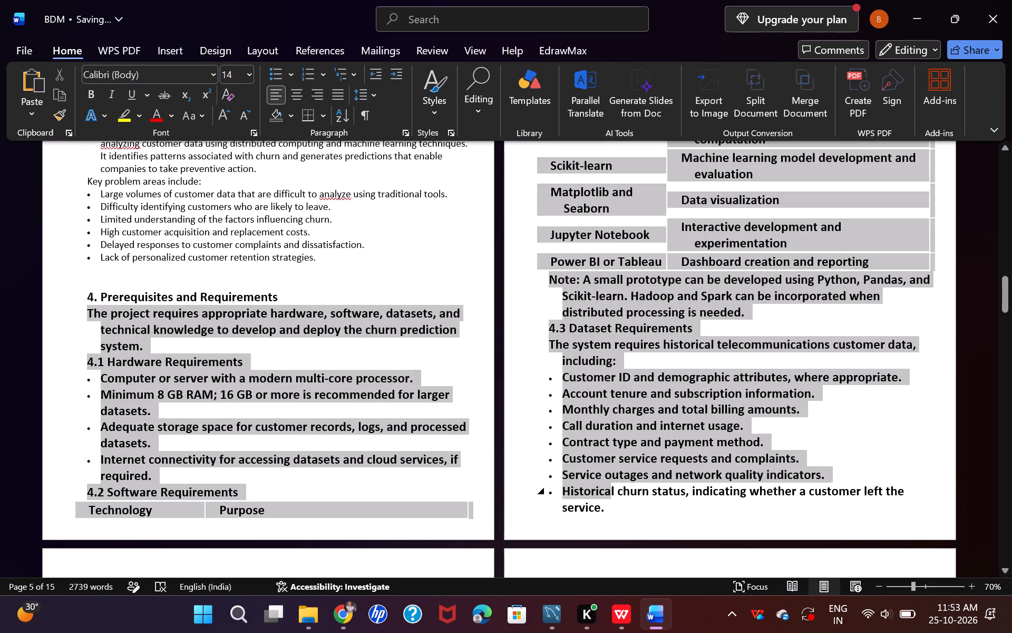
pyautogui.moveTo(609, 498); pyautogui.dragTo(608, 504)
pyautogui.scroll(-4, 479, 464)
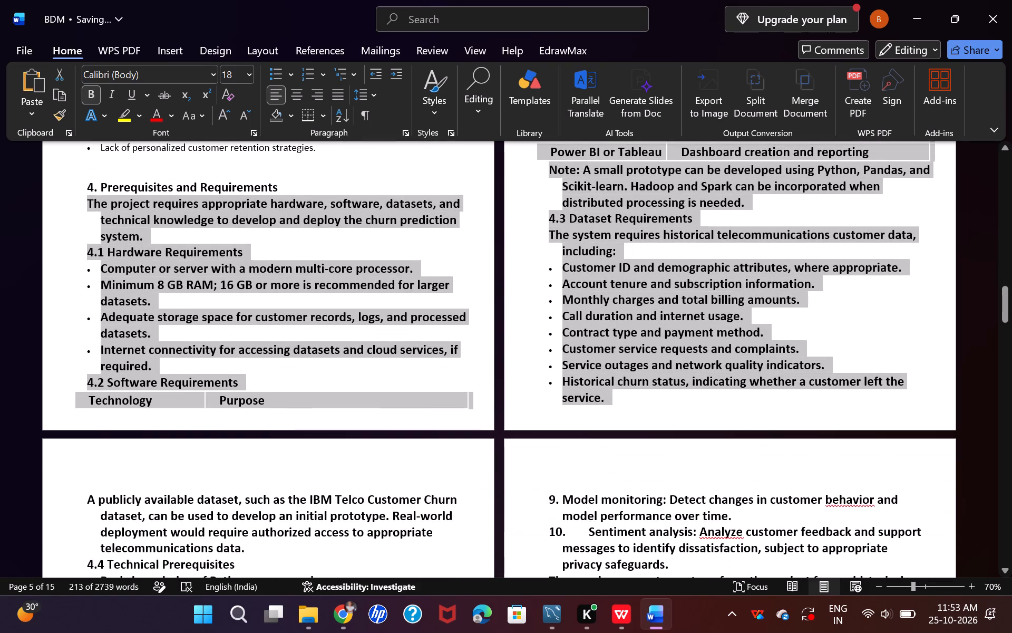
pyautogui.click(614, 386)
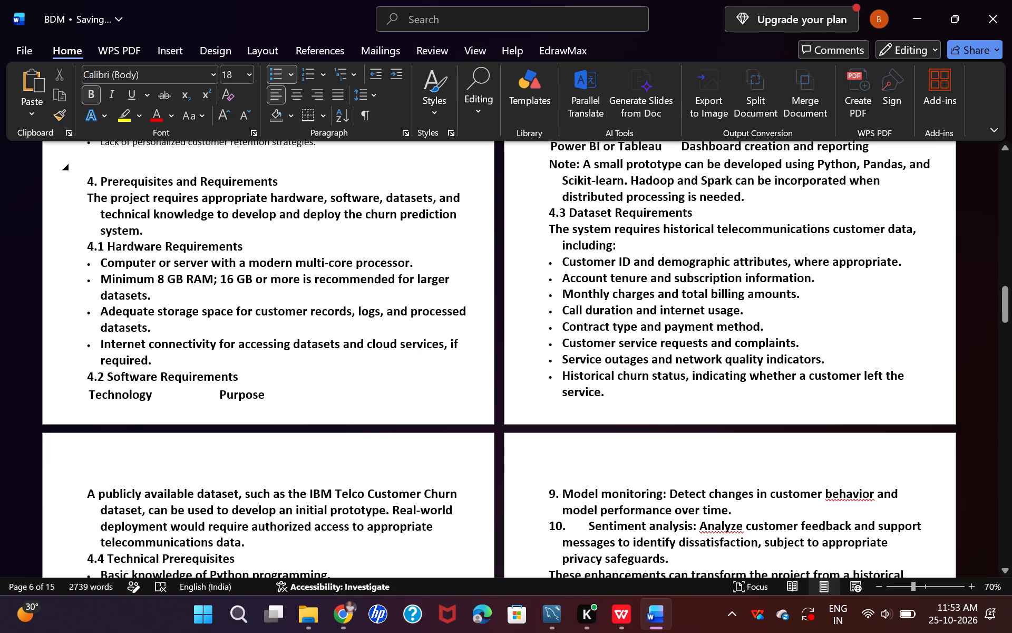
# Remove bold from everything below the "4. Prerequisites and Requirements" heading through the last 4.4 bullet, and set it to font size 14.
pyautogui.moveTo(86, 195); pyautogui.dragTo(196, 344)
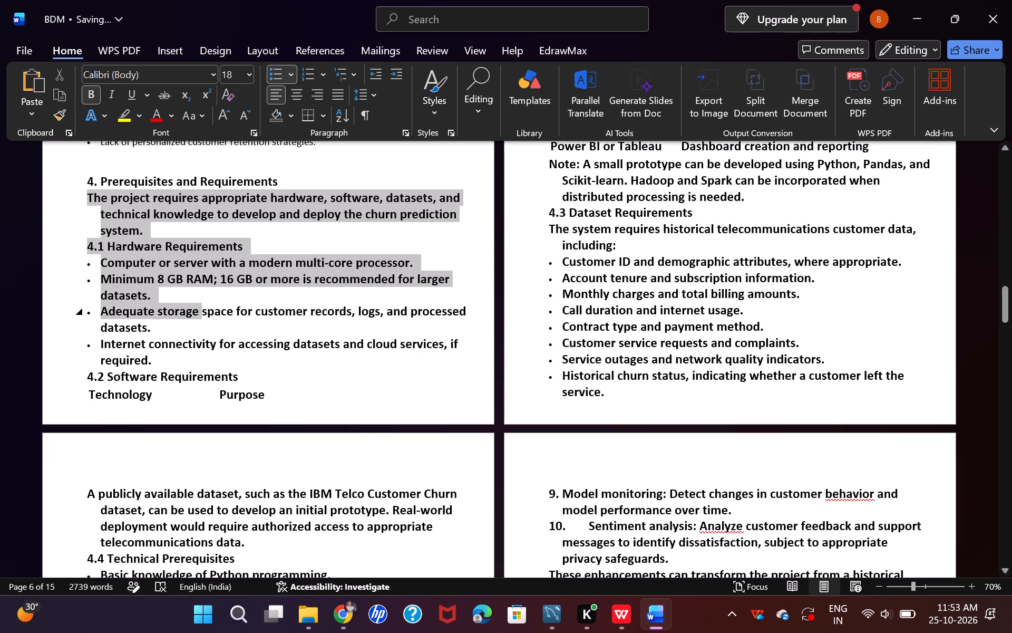
pyautogui.moveTo(196, 344); pyautogui.dragTo(232, 404)
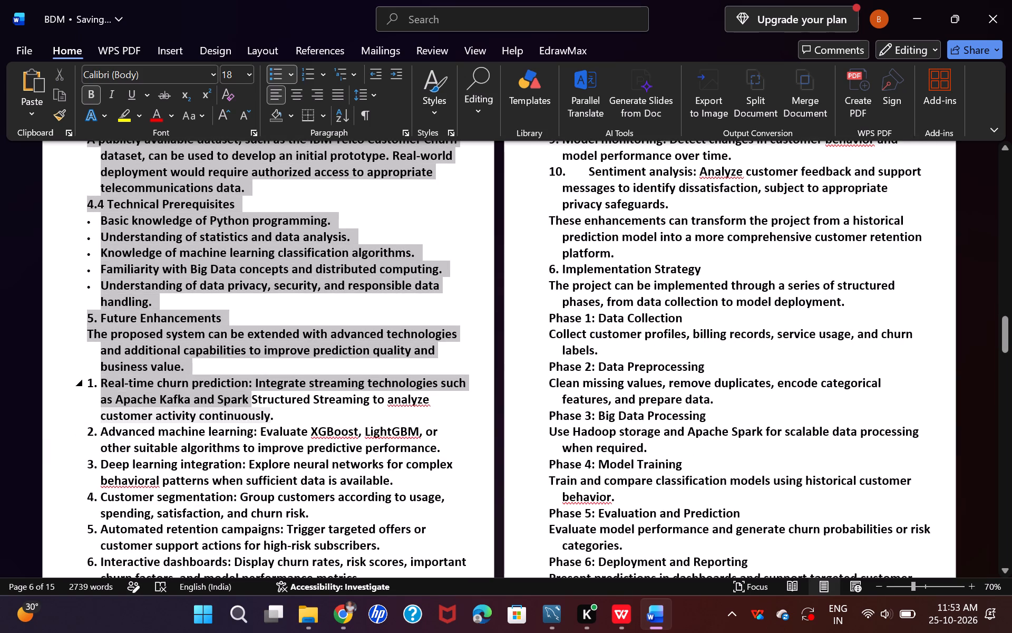
pyautogui.moveTo(232, 404); pyautogui.dragTo(177, 305)
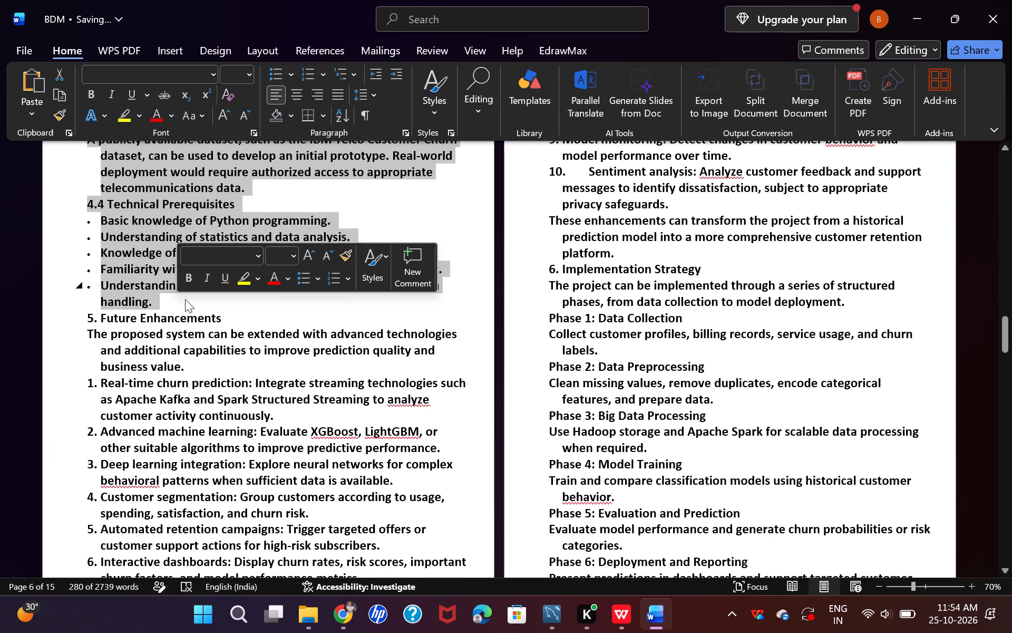
pyautogui.click(189, 283)
pyautogui.click(290, 258)
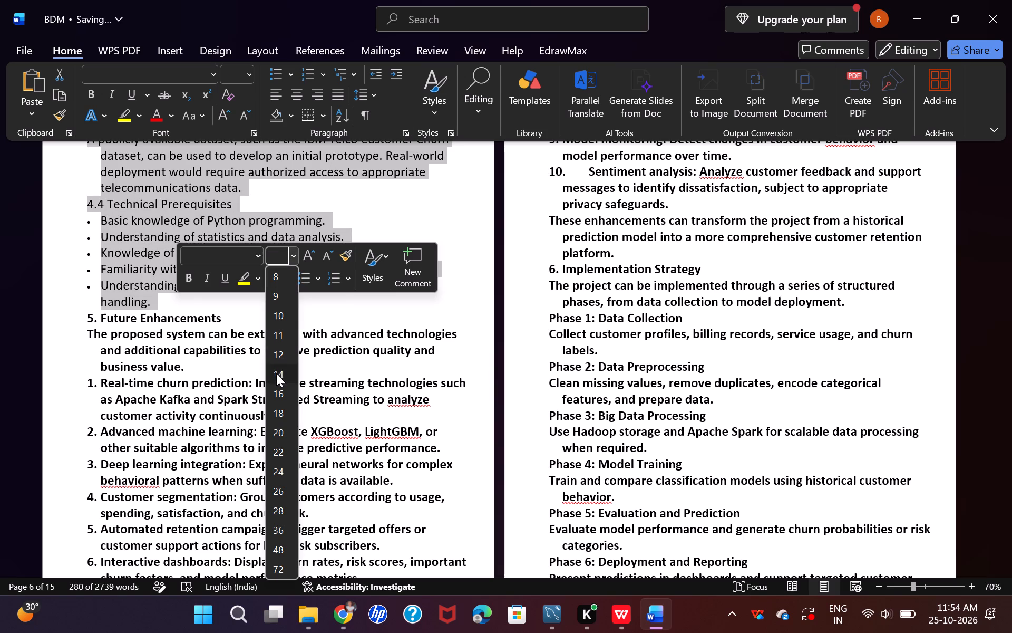
pyautogui.click(276, 373)
pyautogui.click(329, 354)
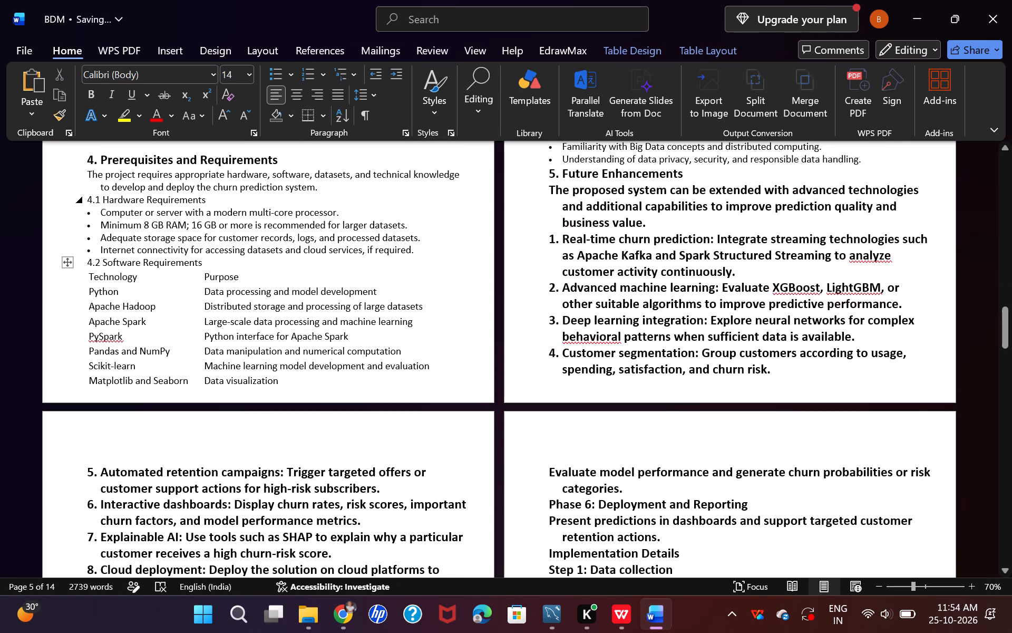
# Make the "4.1 Hardware Requirements" subheading bold.
pyautogui.moveTo(212, 196); pyautogui.dragTo(74, 196)
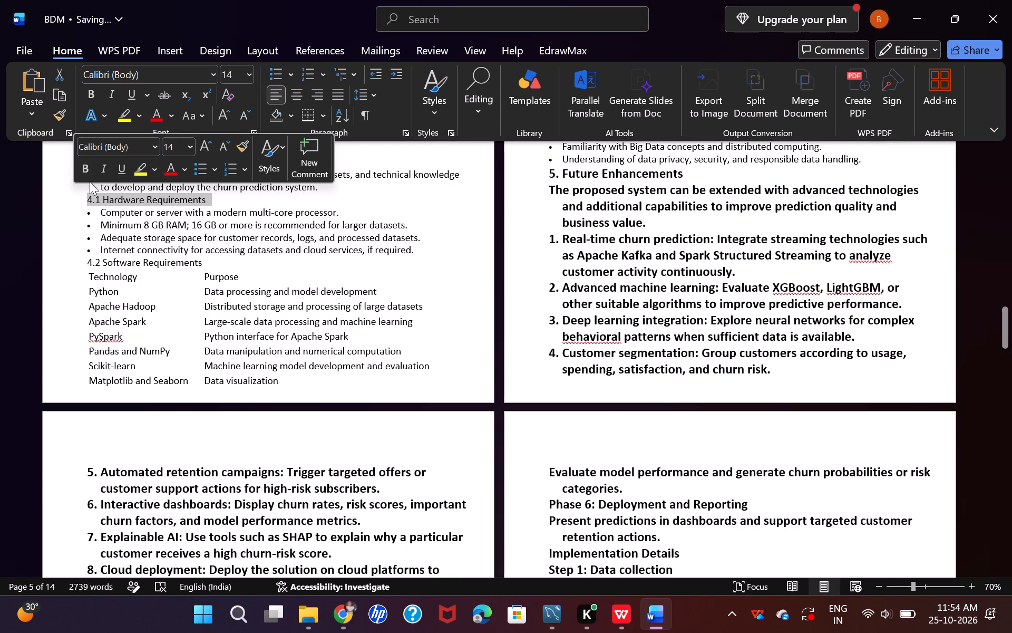
pyautogui.click(89, 173)
pyautogui.click(136, 246)
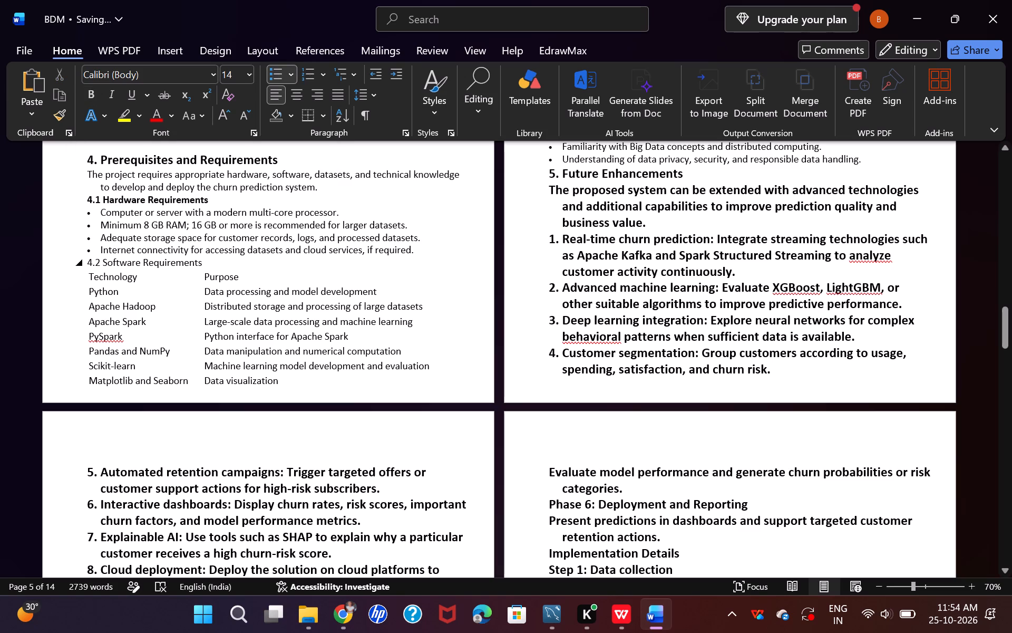
# Insert a blank, unbulleted line between the last hardware requirement bullet and the "4.2 Software Requirements" subheading.
pyautogui.click(431, 249)
pyautogui.press('Return')
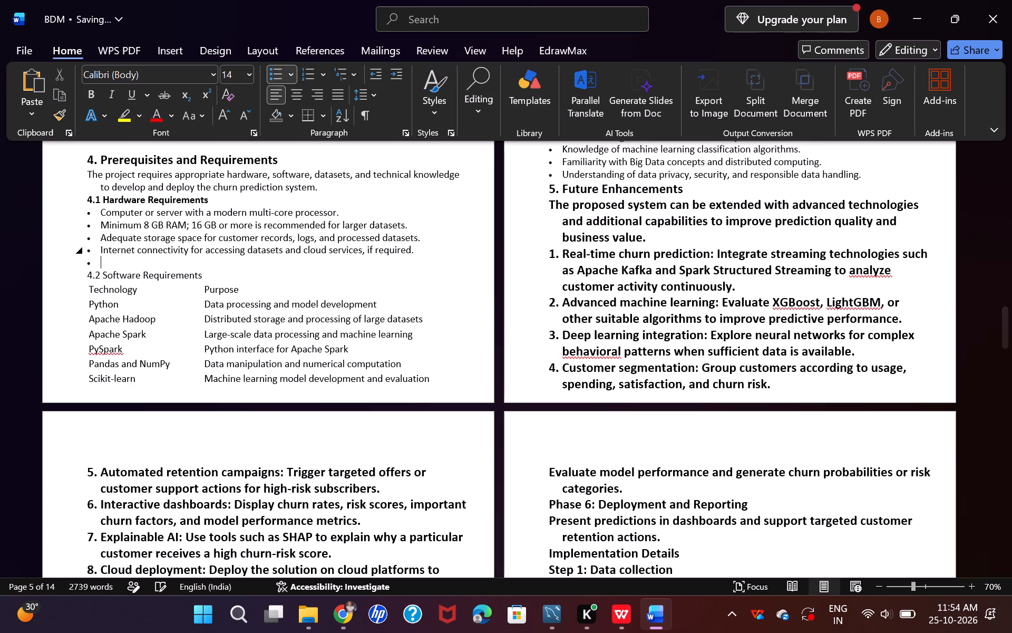
pyautogui.press('BackSpace')
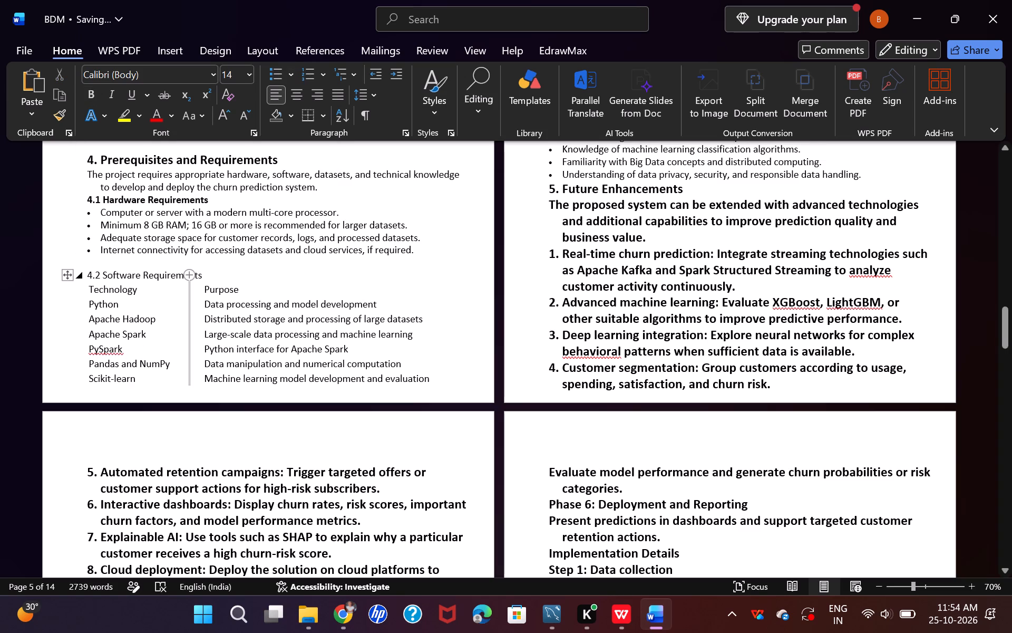
# Make the whole "4.2 Software Requirements" subheading bold, including its number.
pyautogui.moveTo(202, 273); pyautogui.dragTo(91, 273)
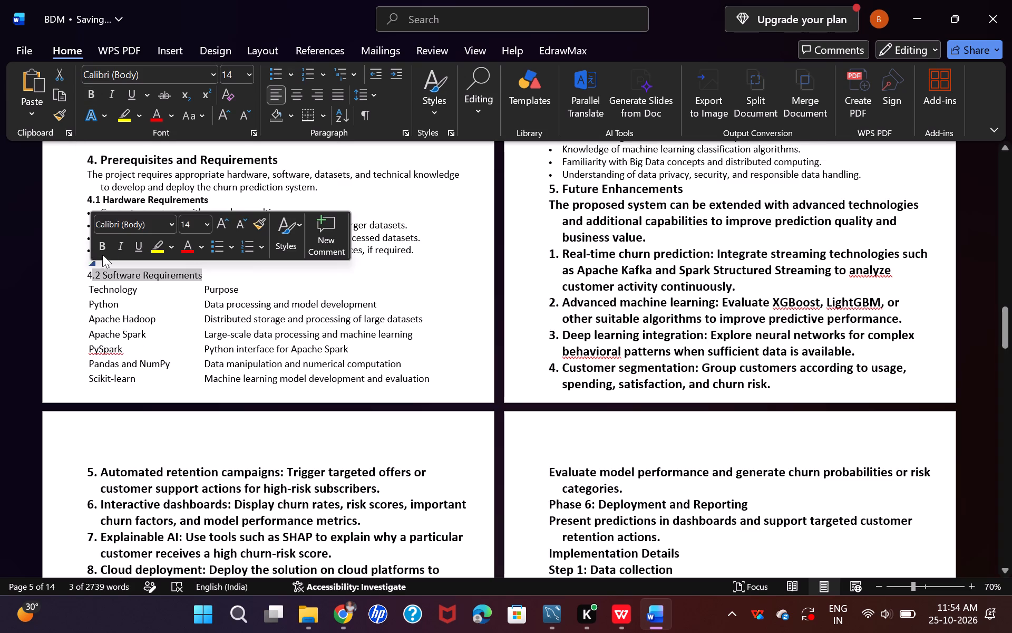
pyautogui.click(104, 243)
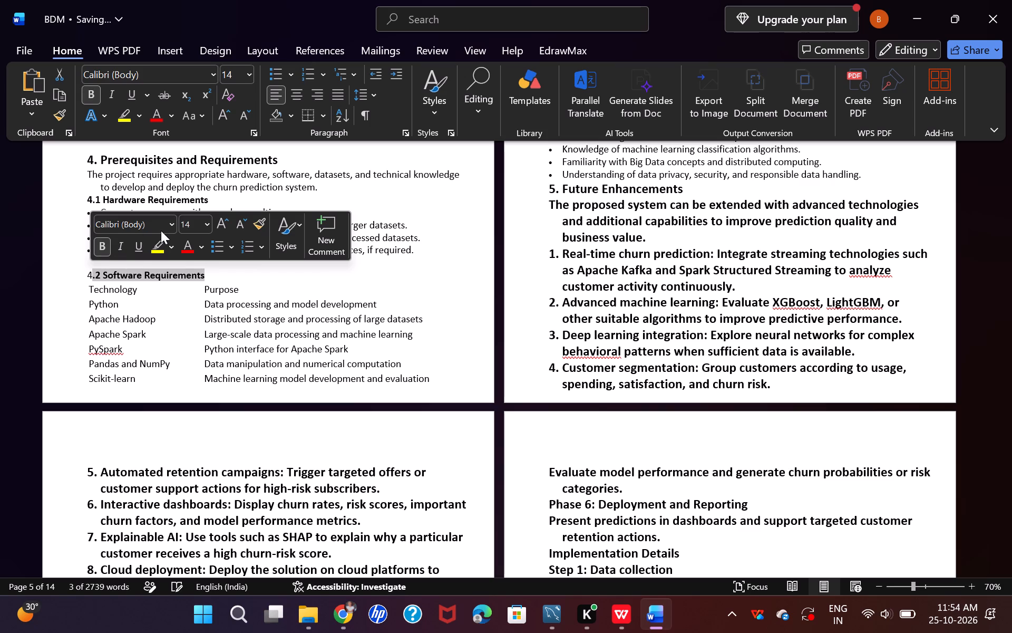
pyautogui.click(207, 222)
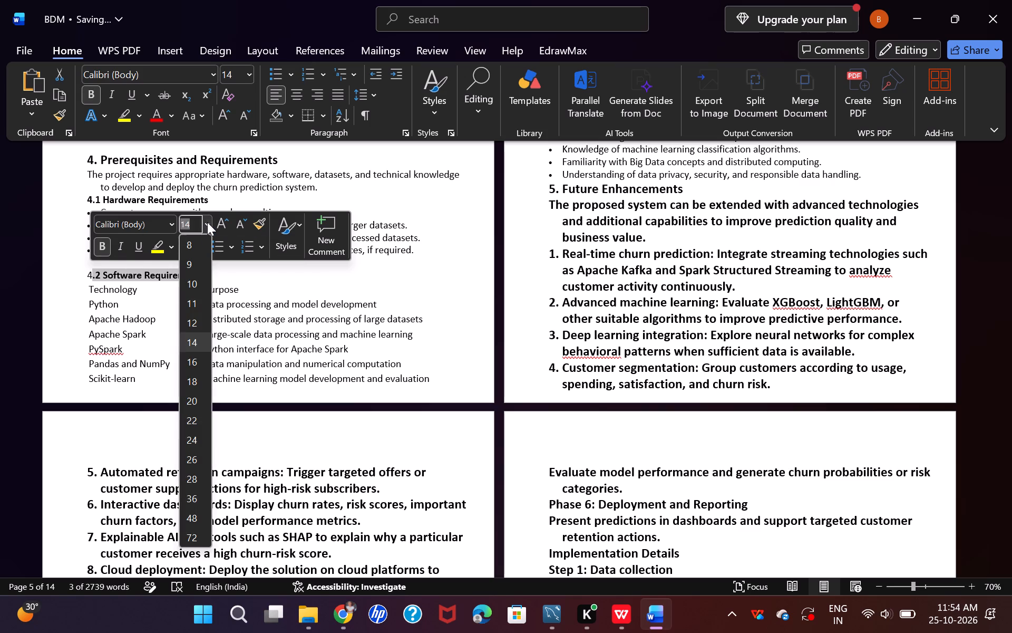
pyautogui.click(117, 287)
pyautogui.click(93, 274)
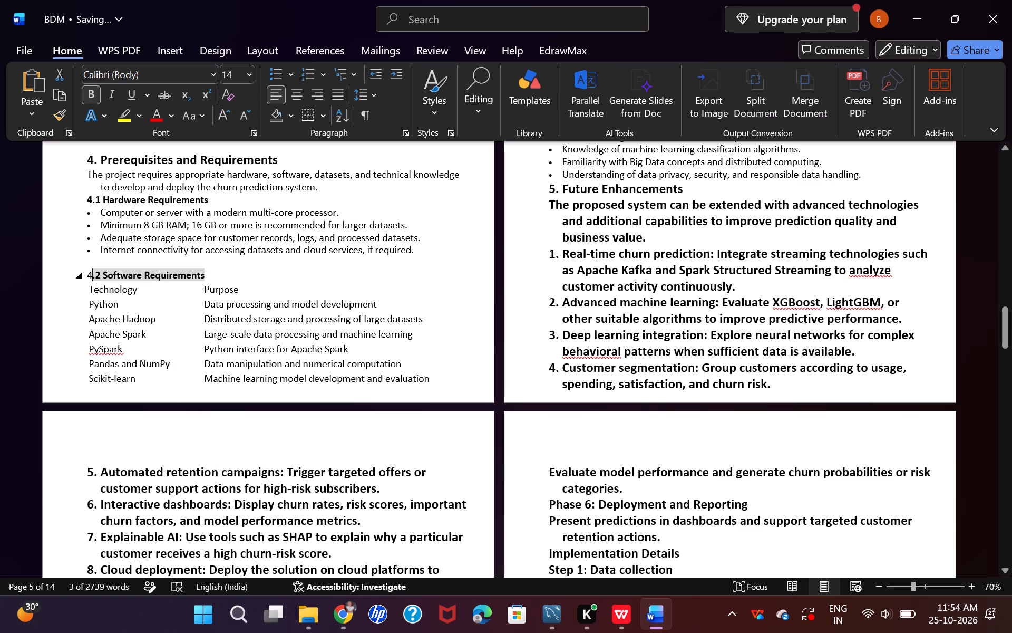
pyautogui.moveTo(93, 274); pyautogui.dragTo(87, 274)
pyautogui.click(97, 253)
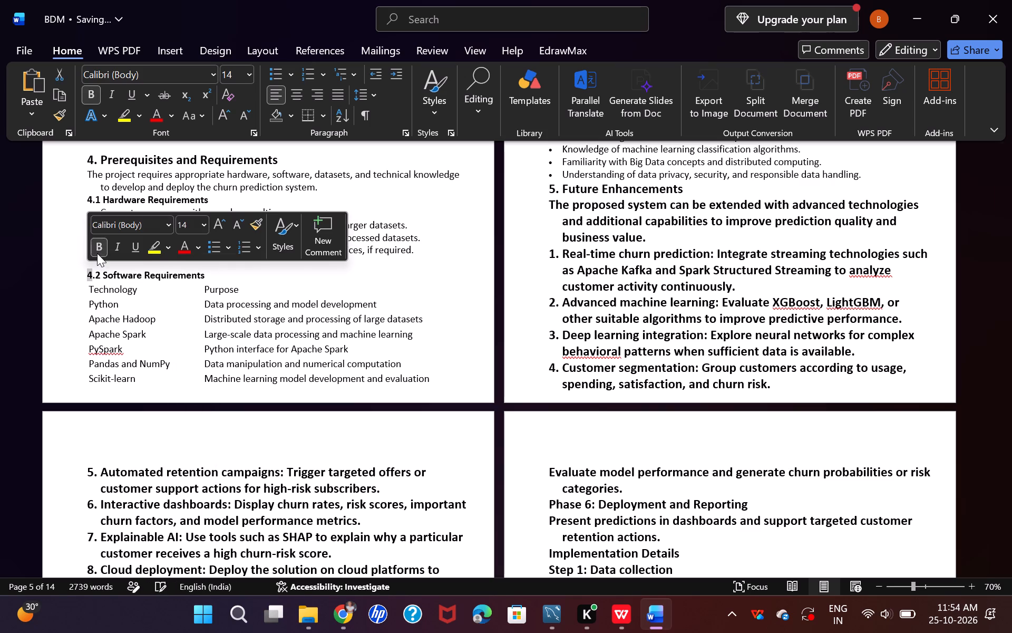
pyautogui.click(225, 319)
# Insert two blank lines between the note below the software table and the "4.3 Dataset Requirements" subheading.
pyautogui.scroll(7, 343, 272)
pyautogui.scroll(1, 659, 151)
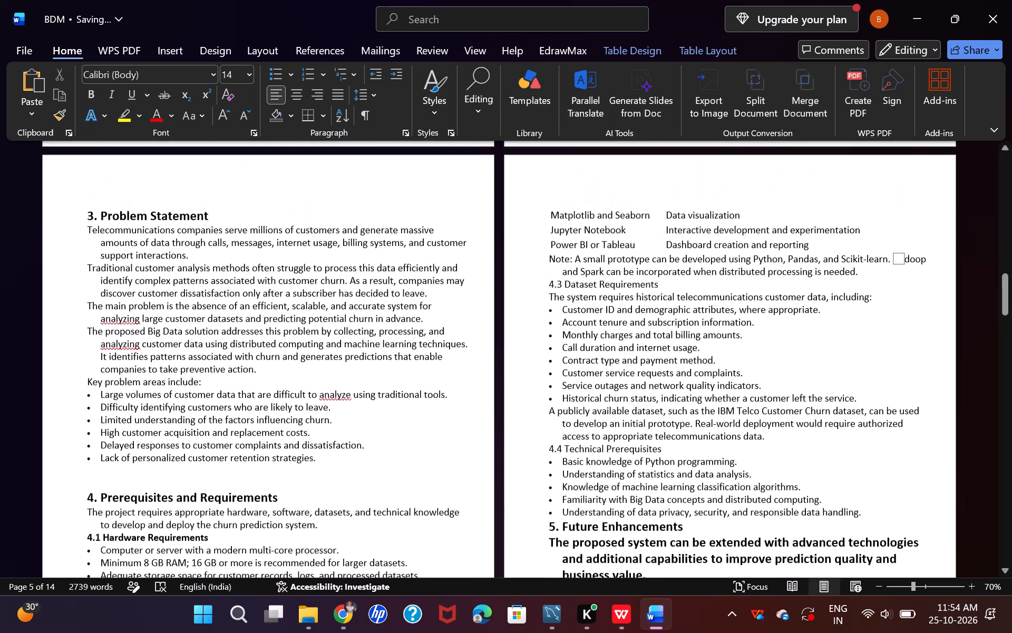
pyautogui.scroll(-1, 554, 218)
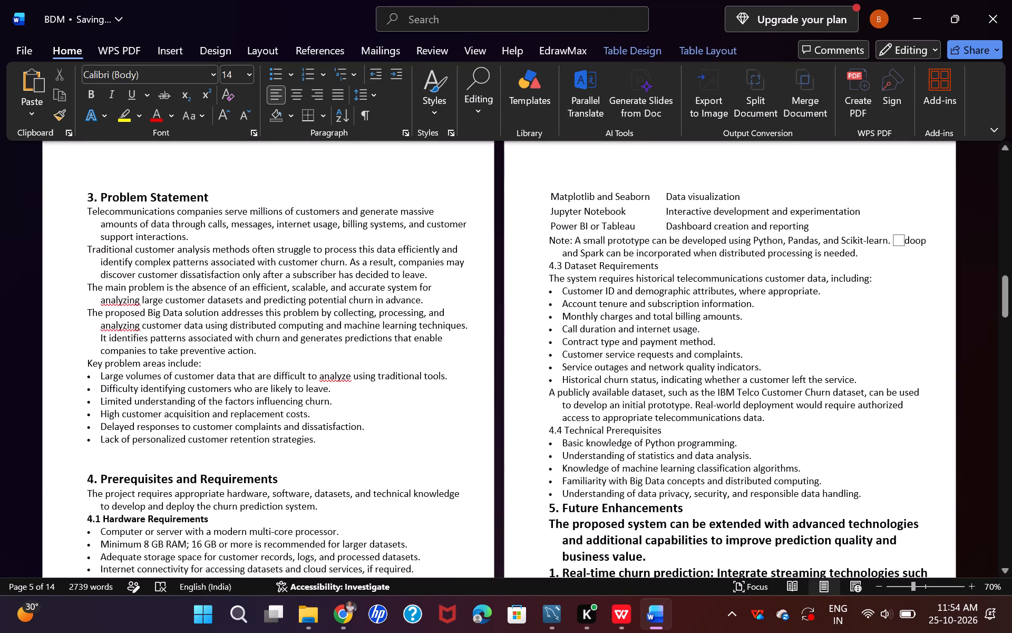
pyautogui.click(869, 254)
pyautogui.press('Return')
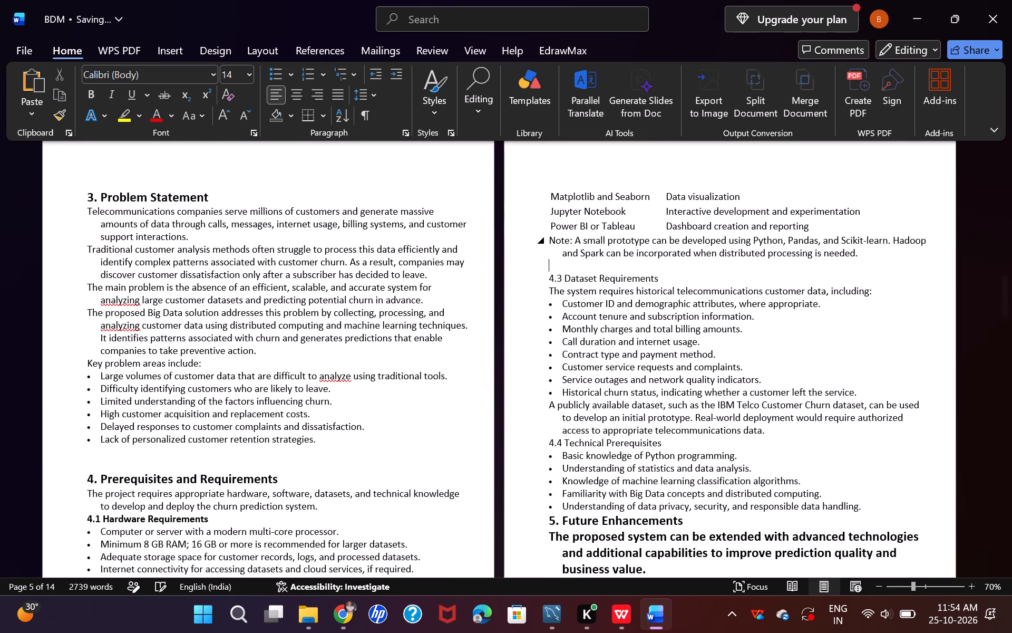
pyautogui.press('Return')
# Make the "4.3 Dataset Requirements" subheading bold.
pyautogui.moveTo(663, 292); pyautogui.dragTo(591, 289)
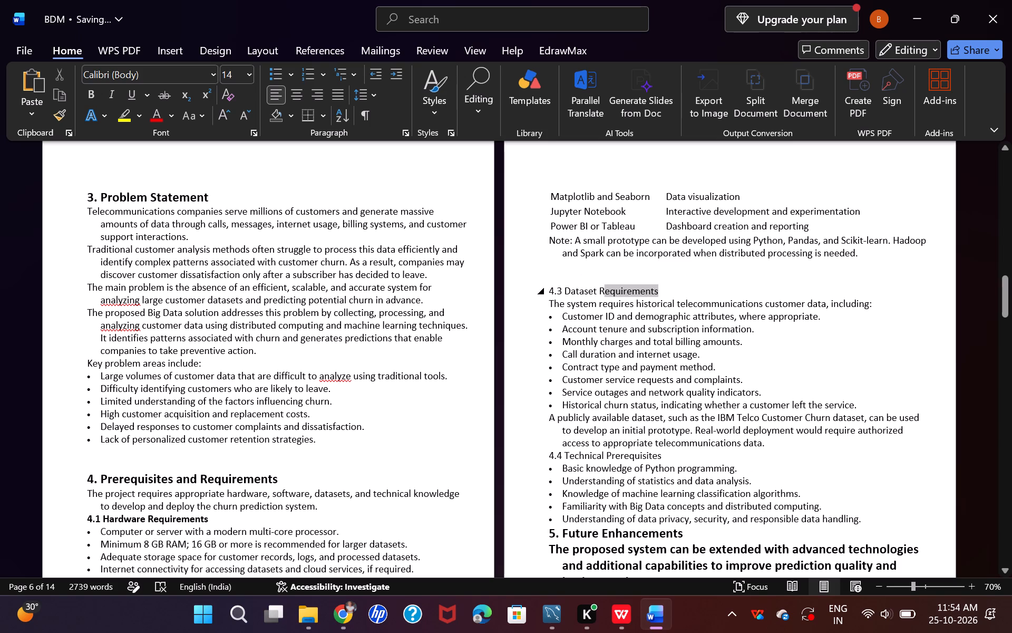
pyautogui.moveTo(591, 289); pyautogui.dragTo(548, 290)
pyautogui.click(560, 262)
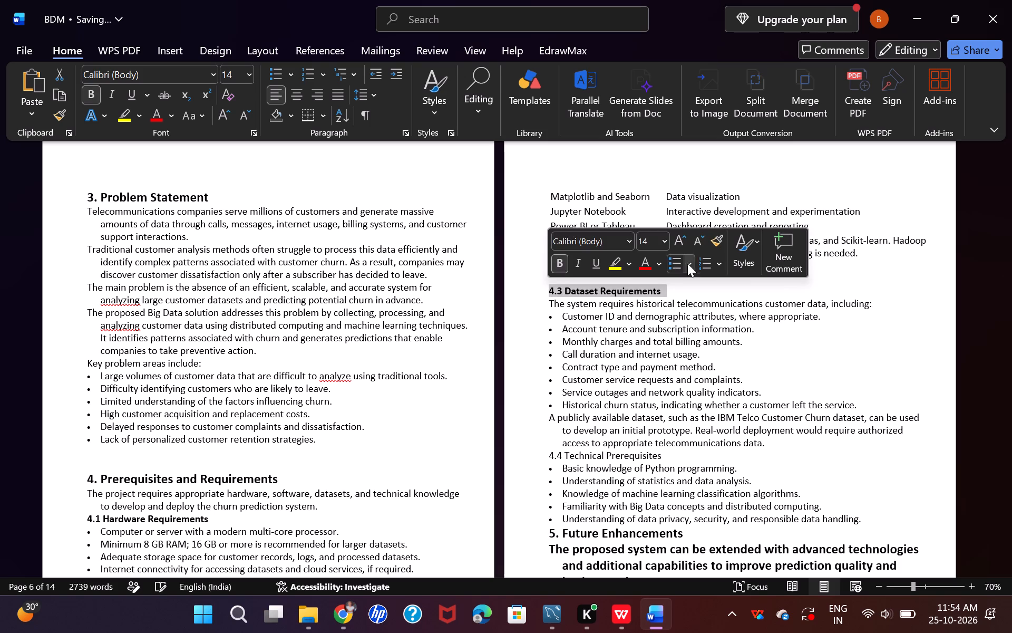
pyautogui.click(649, 333)
# Insert two blank lines between the closing dataset paragraph of 4.3 and the "4.4 Technical Prerequisites" subheading.
pyautogui.scroll(-2, 649, 333)
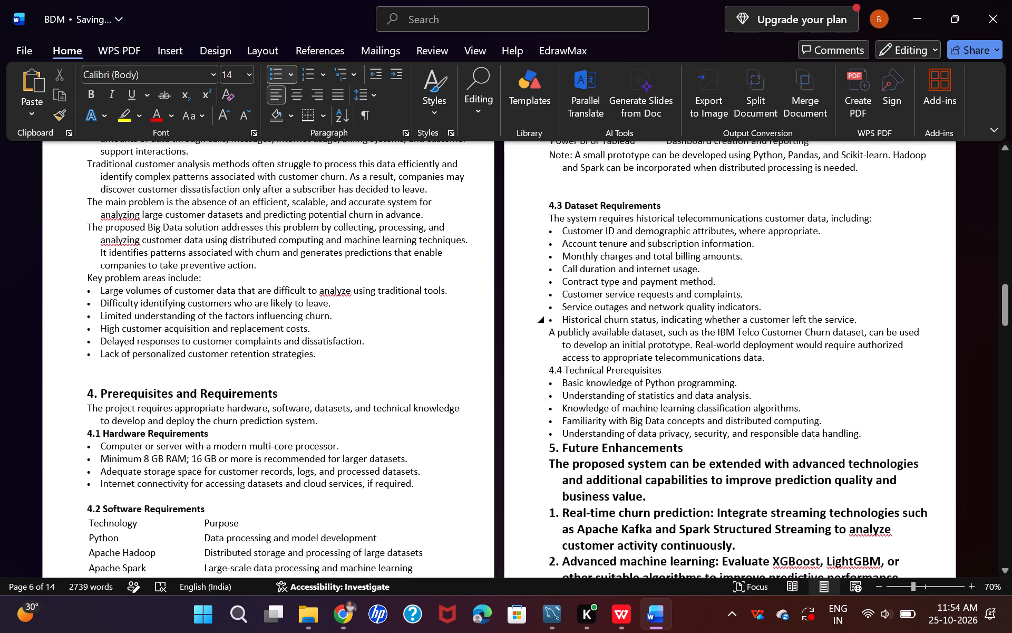
pyautogui.click(788, 365)
pyautogui.press('Up')
pyautogui.press('Right')
pyautogui.press('Right')
pyautogui.press('Right')
pyautogui.press('Right')
pyautogui.press('Right')
pyautogui.press('Right')
pyautogui.press('Right')
pyautogui.press('Right')
pyautogui.press('Right')
pyautogui.press('Right')
pyautogui.press('Right')
pyautogui.press('Right')
pyautogui.press('Right')
pyautogui.press('Right')
pyautogui.press('Right')
pyautogui.press('Right')
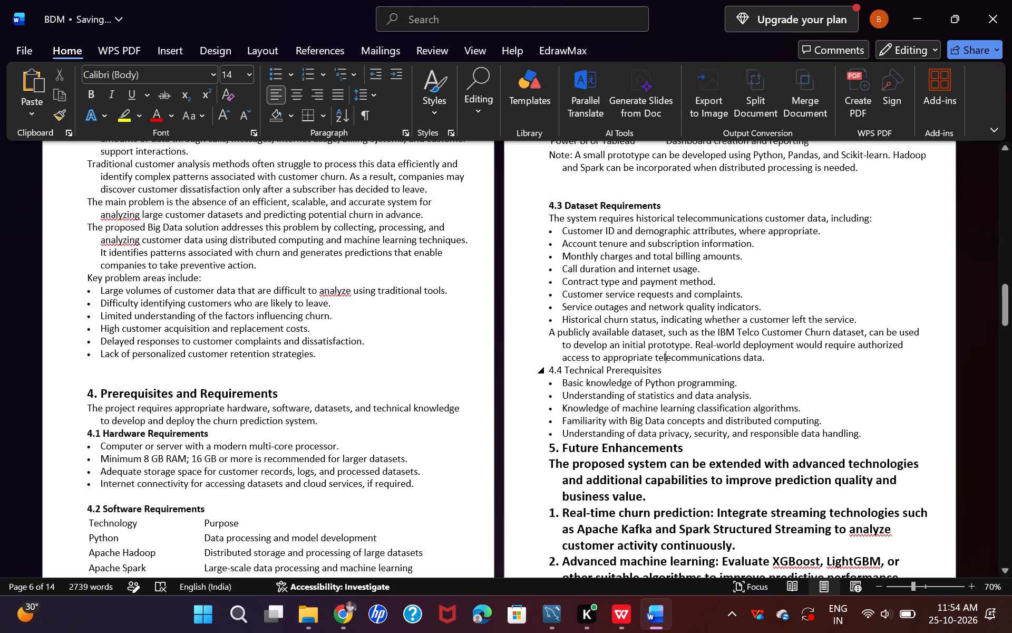
pyautogui.press('Right')
pyautogui.press('Right')
pyautogui.press('Right')
pyautogui.press('Right')
pyautogui.press('Right')
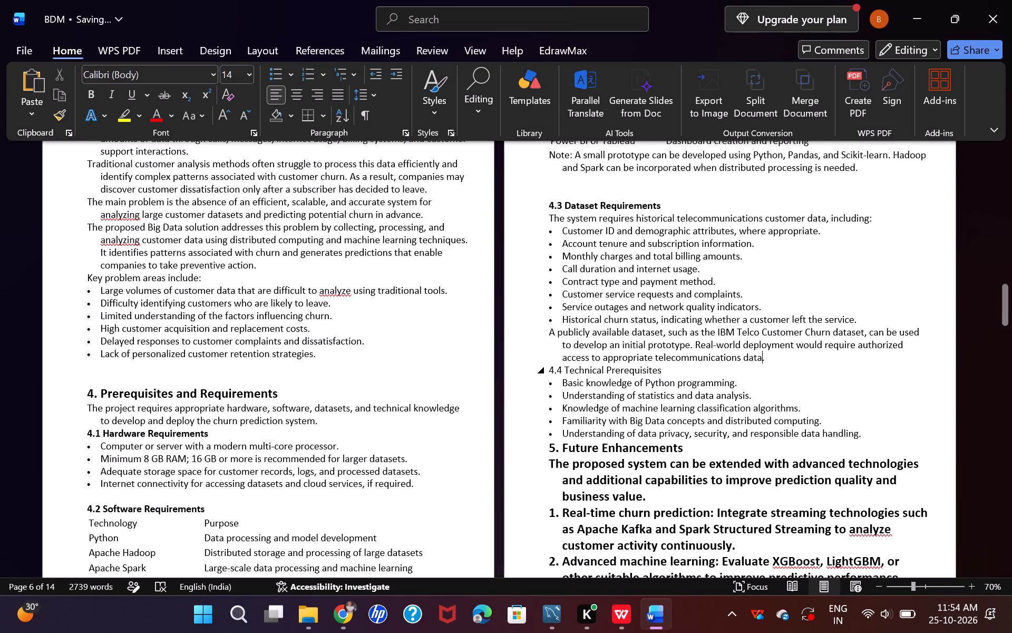
pyautogui.press('Right')
pyautogui.press('Return')
pyautogui.press('Return')
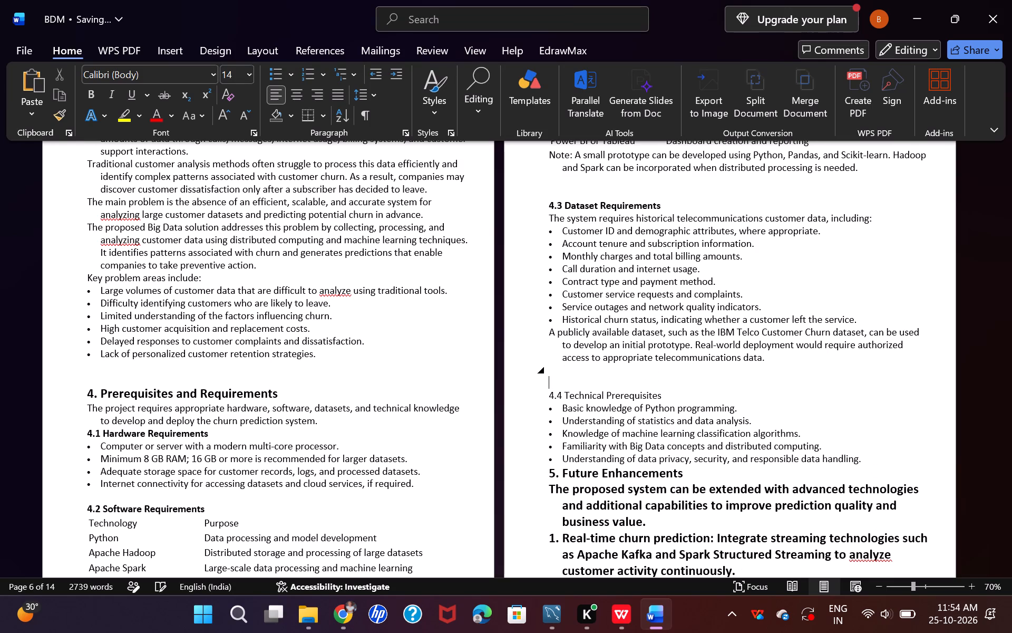
# Make the "4.4 Technical Prerequisites" subheading bold.
pyautogui.moveTo(667, 395); pyautogui.dragTo(556, 399)
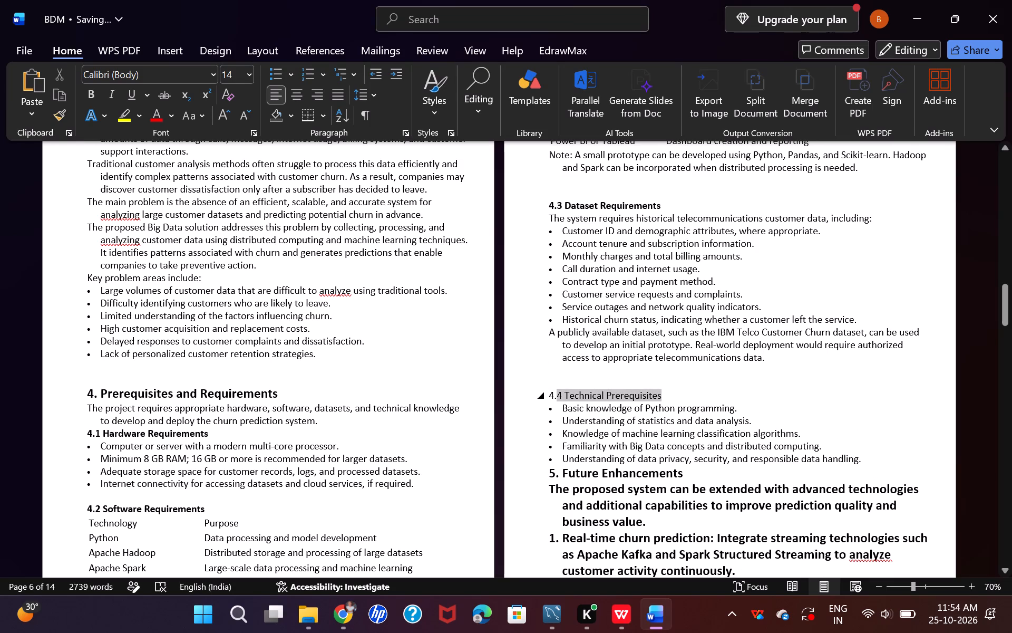
pyautogui.moveTo(556, 399); pyautogui.dragTo(547, 395)
pyautogui.click(562, 369)
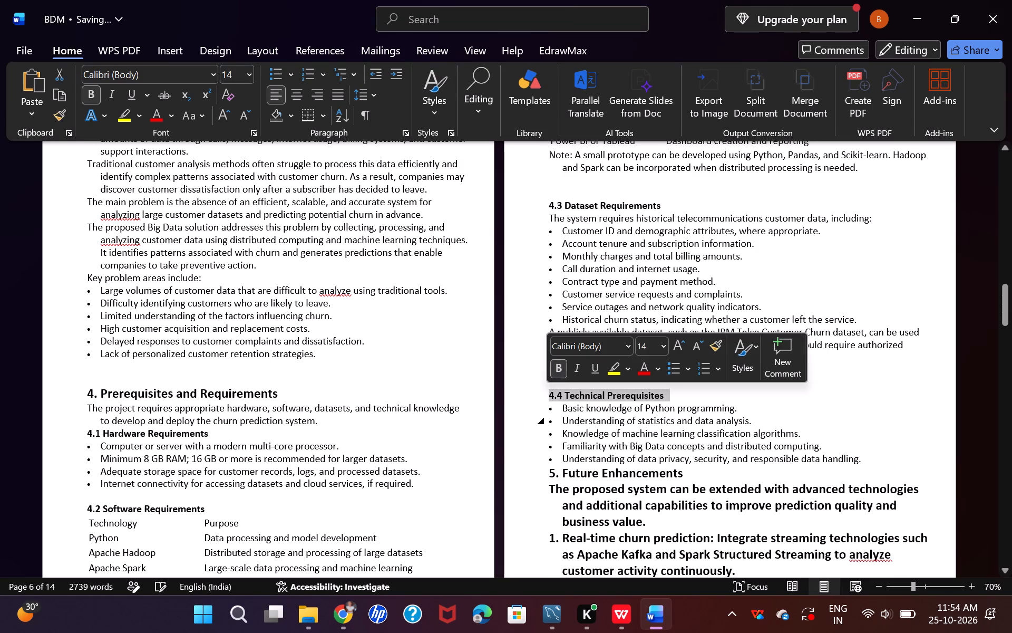
pyautogui.click(605, 431)
# Insert two blank, unbulleted lines between the last 4.4 bullet and the "5. Future Enhancements" heading.
pyautogui.scroll(-3, 605, 431)
pyautogui.click(866, 348)
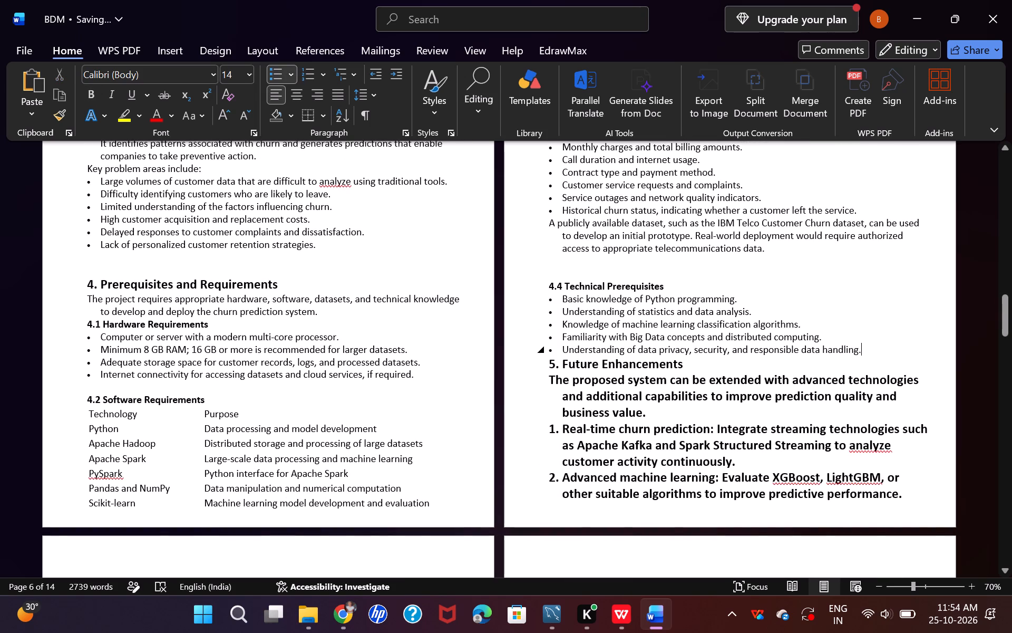
pyautogui.press('Return')
pyautogui.press('Return')
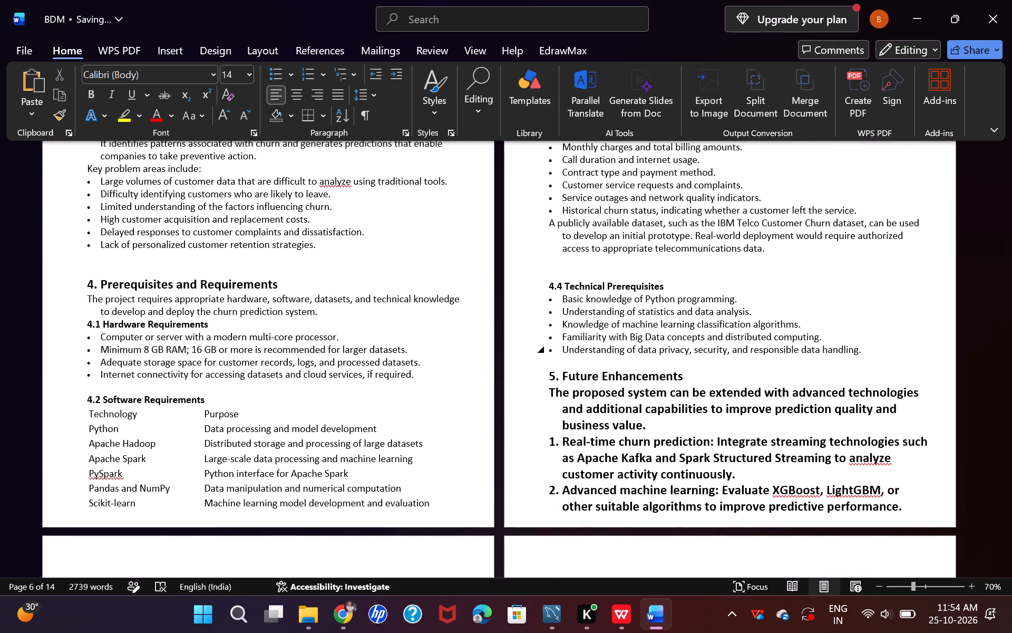
pyautogui.press('Return')
# Remove bold from all text below the "5. Future Enhancements" heading through the section's closing paragraph, and set it to font size 14.
pyautogui.scroll(-3, 896, 343)
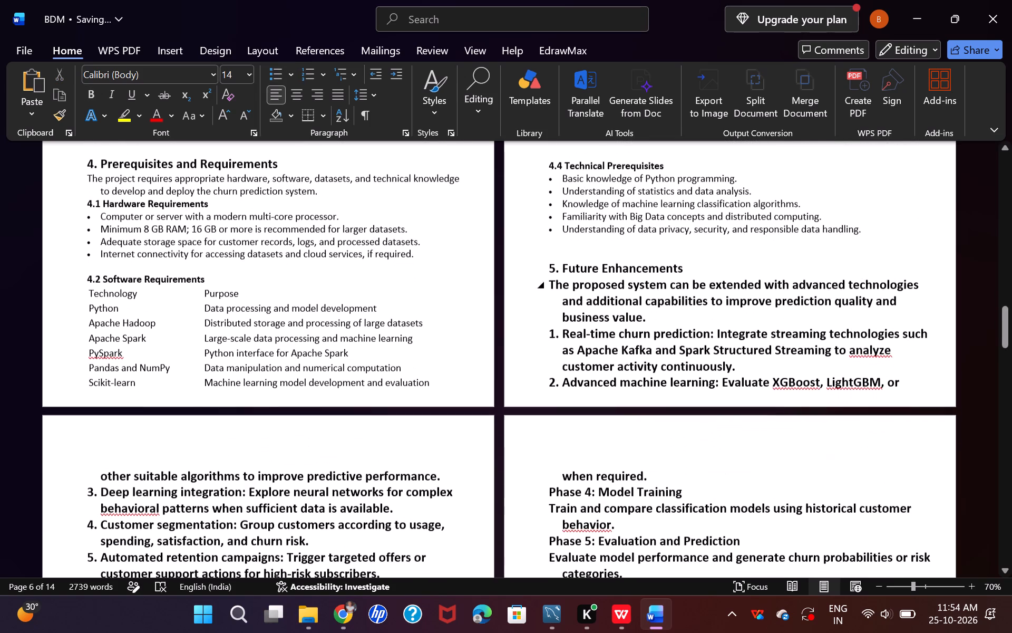
pyautogui.scroll(-4, 674, 269)
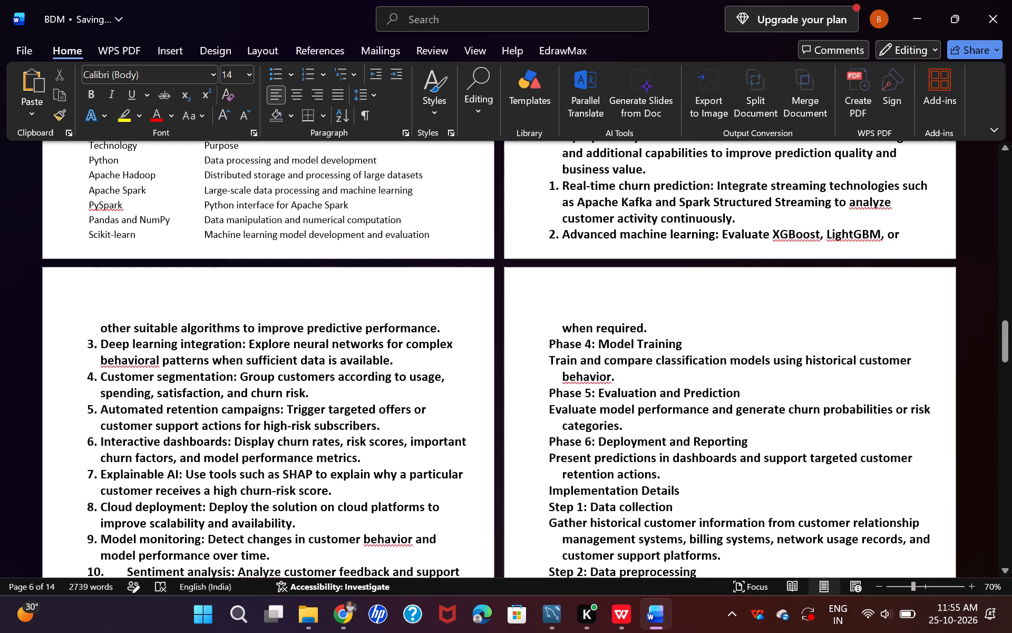
pyautogui.scroll(-1, 674, 269)
pyautogui.hscroll(2, 674, 269)
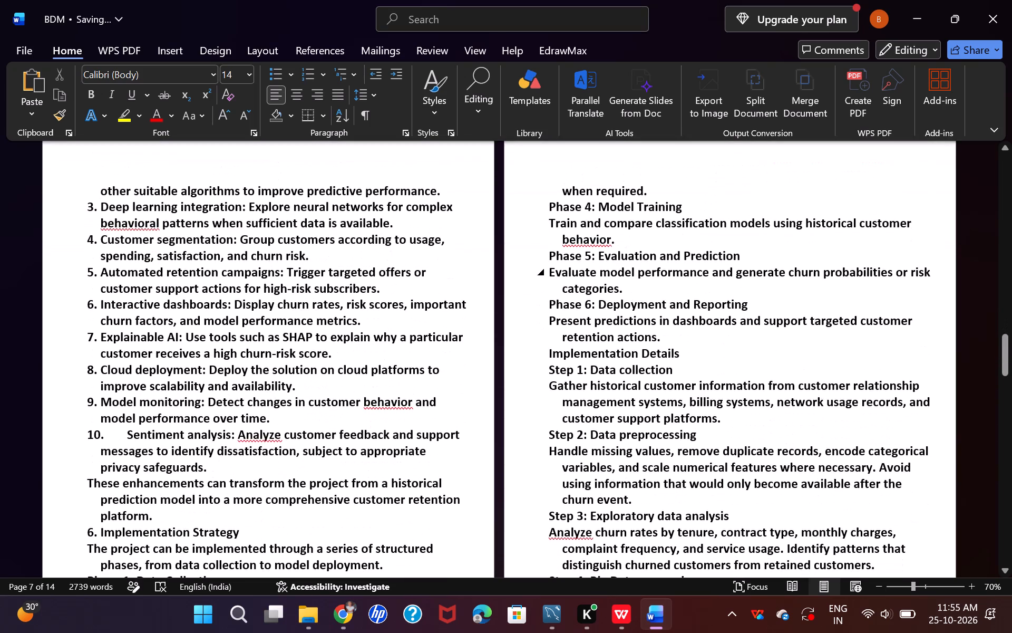
pyautogui.hscroll(1, 674, 269)
pyautogui.scroll(1, 575, 307)
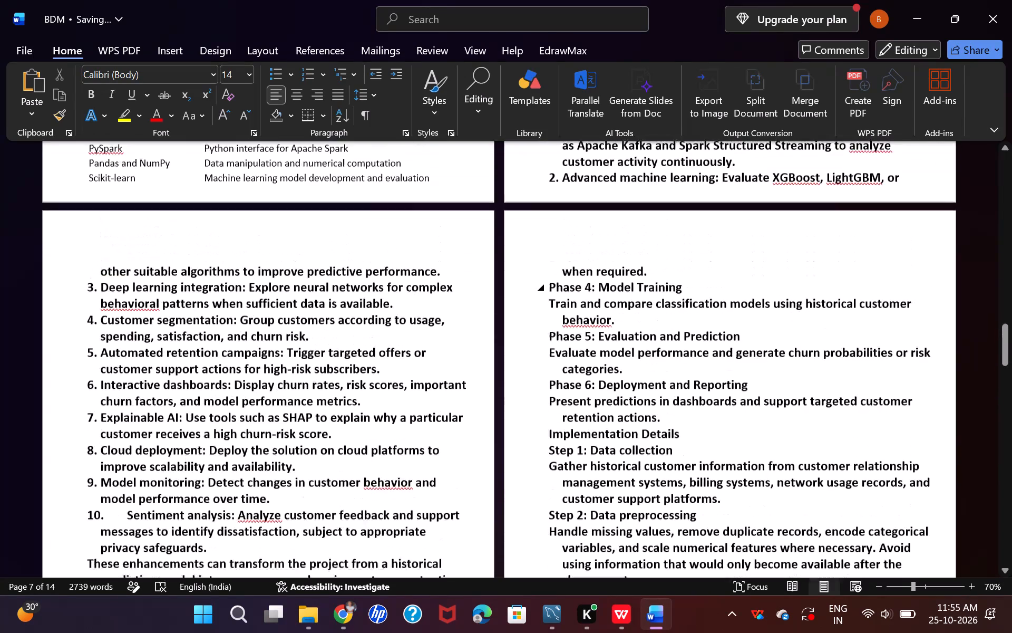
pyautogui.scroll(1, 575, 307)
pyautogui.scroll(4, 573, 183)
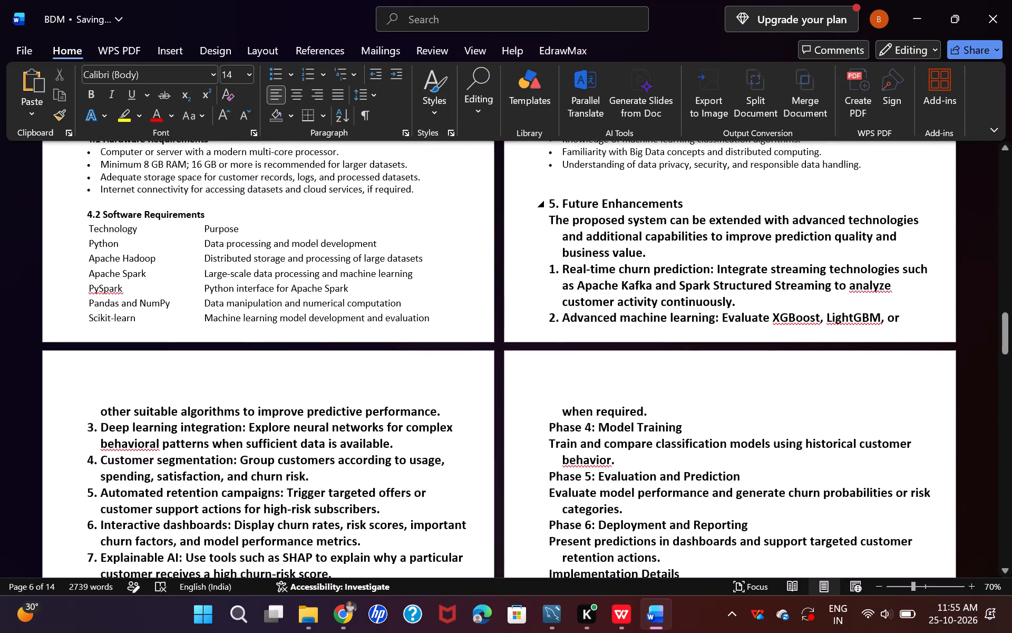
pyautogui.scroll(8, 690, 204)
pyautogui.scroll(-4, 690, 204)
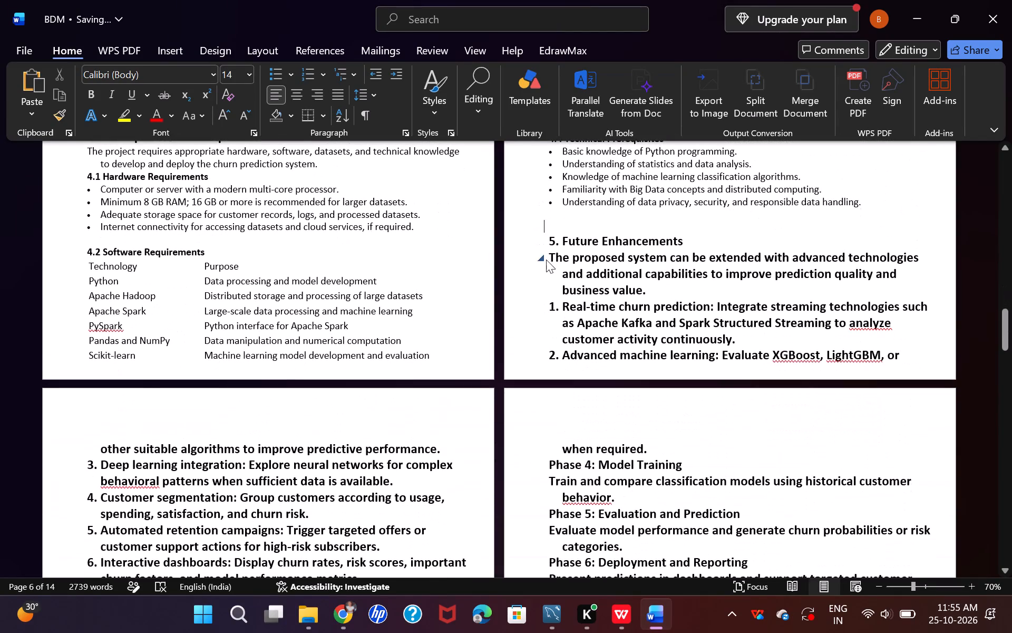
pyautogui.moveTo(550, 258); pyautogui.dragTo(368, 566)
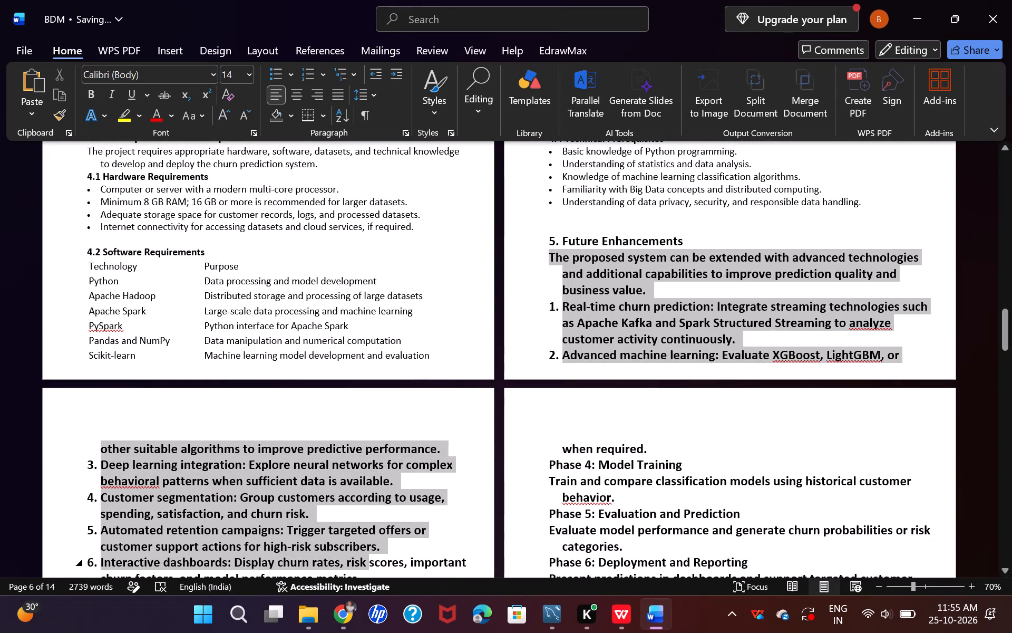
pyautogui.moveTo(368, 566); pyautogui.dragTo(358, 523)
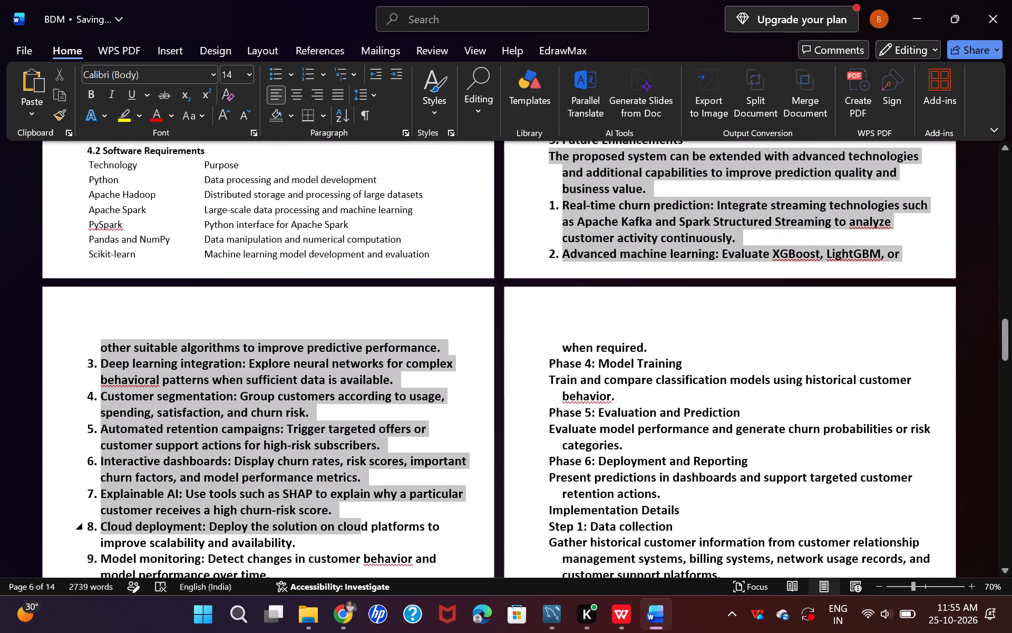
pyautogui.moveTo(358, 523); pyautogui.dragTo(283, 565)
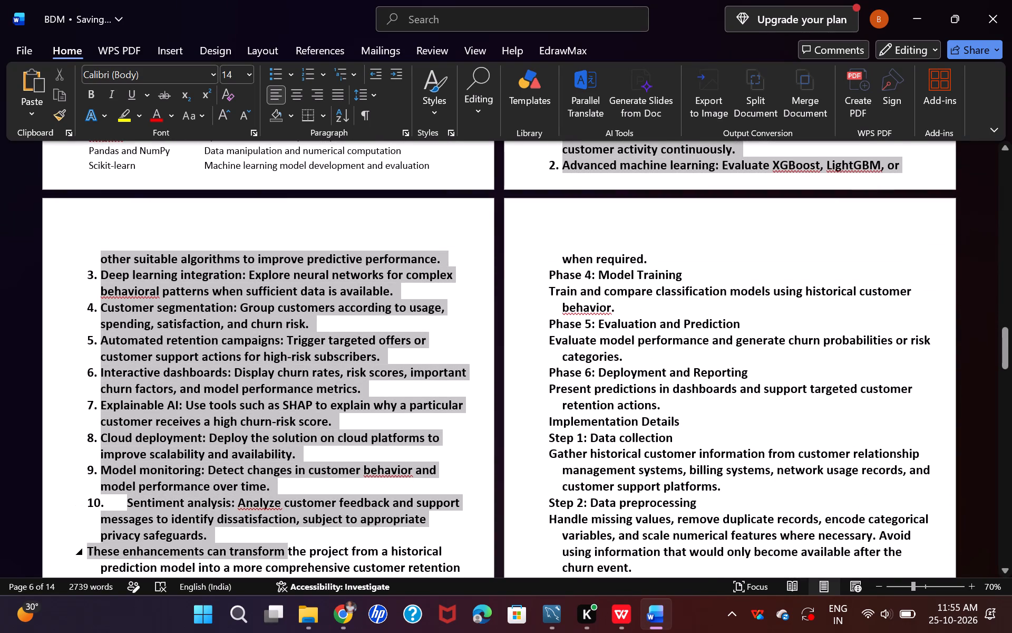
pyautogui.moveTo(283, 565); pyautogui.dragTo(238, 501)
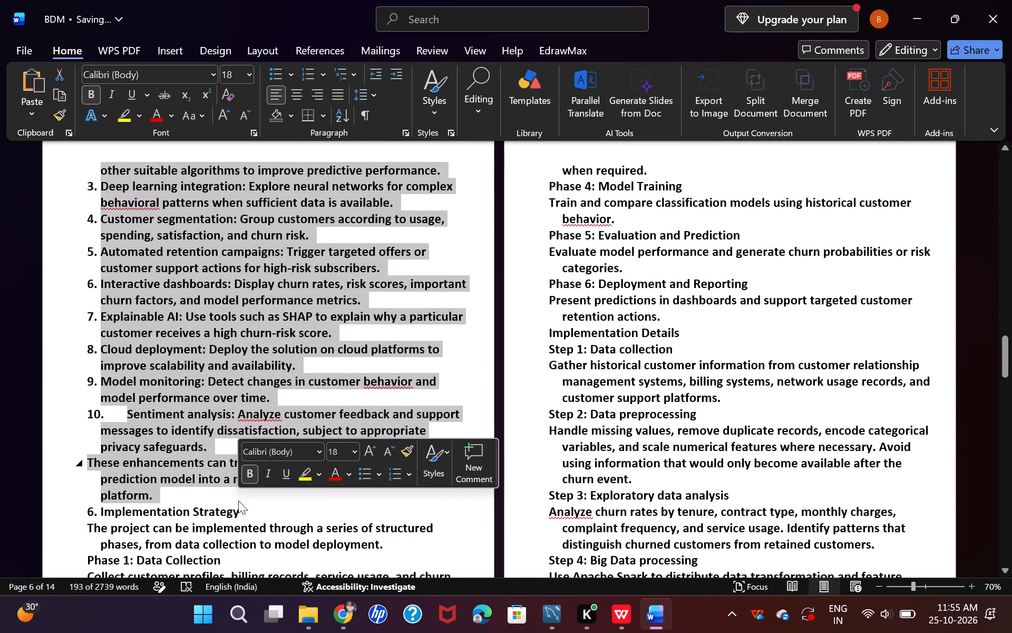
pyautogui.click(247, 479)
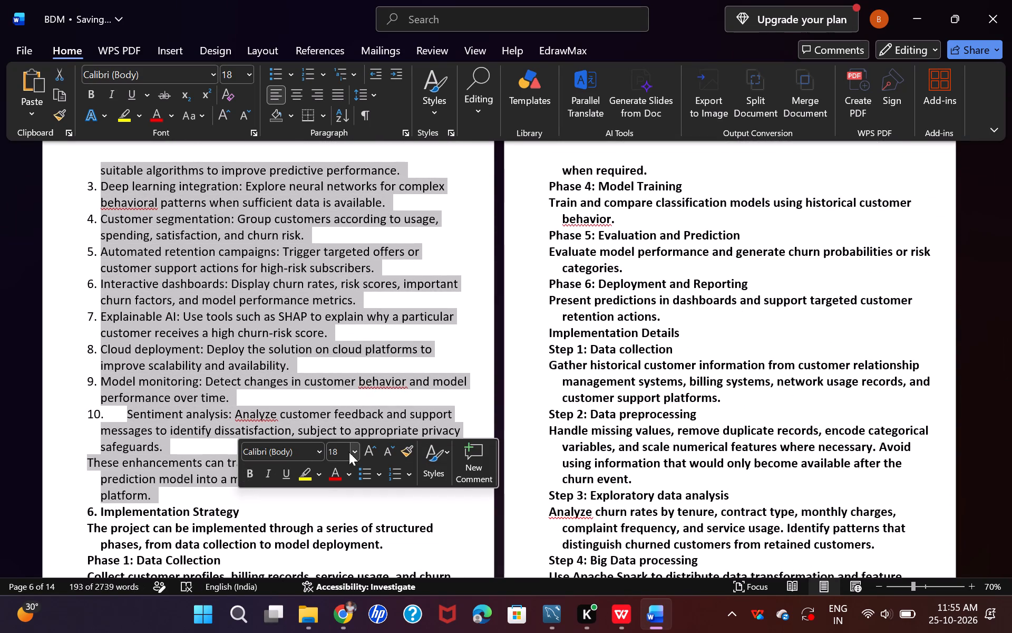
pyautogui.click(353, 453)
pyautogui.click(343, 232)
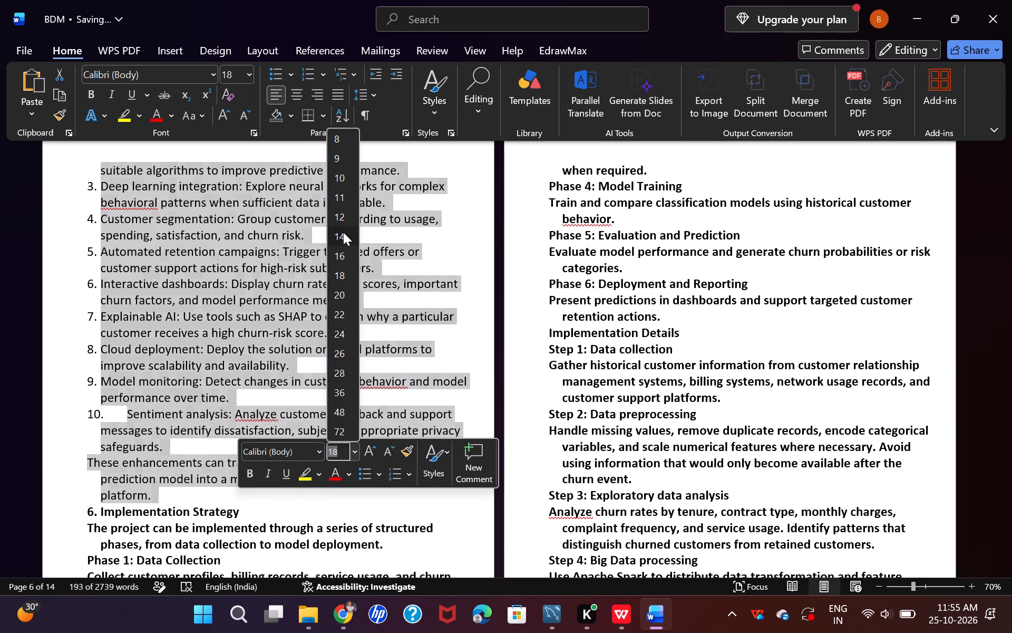
pyautogui.click(340, 296)
# Insert two blank lines between the closing paragraph of section 5 and the "6. Implementation Strategy" heading.
pyautogui.scroll(3, 340, 296)
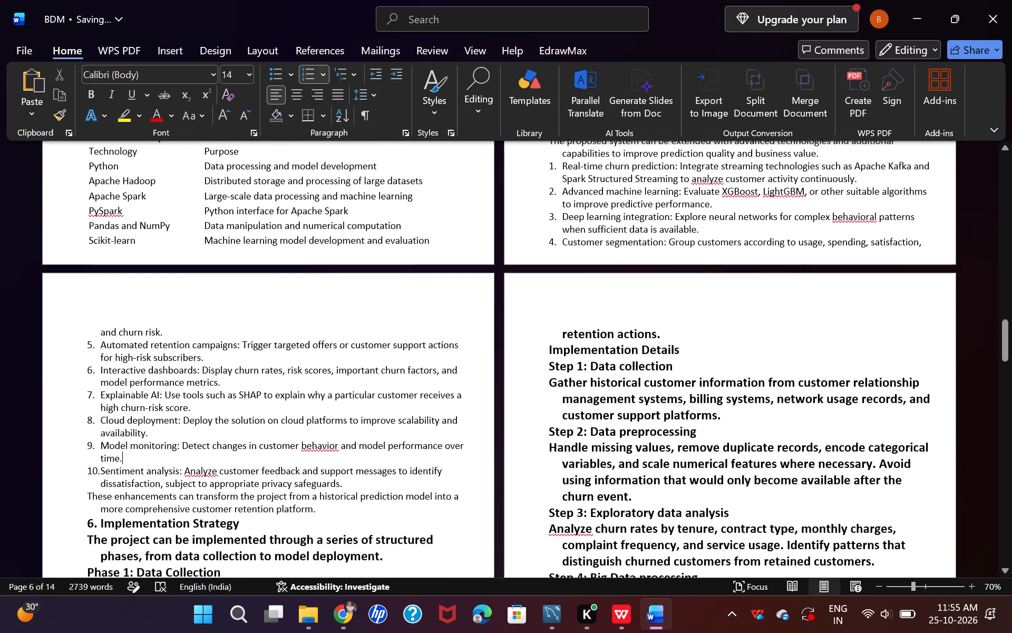
pyautogui.scroll(1, 340, 296)
pyautogui.hscroll(2, 340, 296)
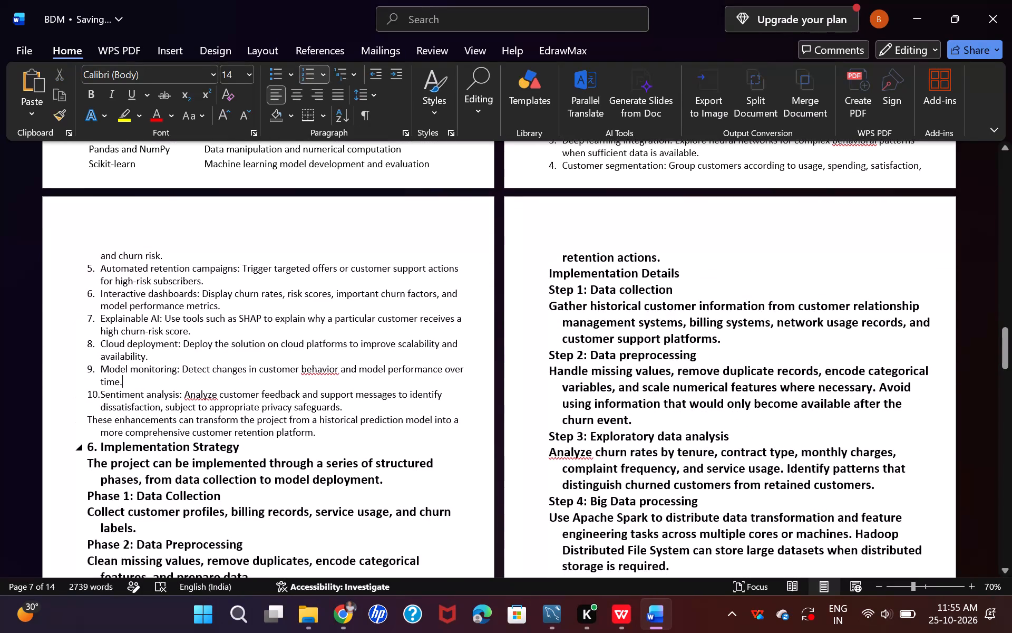
pyautogui.click(332, 441)
pyautogui.press('Up')
pyautogui.press('Right')
pyautogui.press('Right')
pyautogui.press('Right')
pyautogui.press('Right')
pyautogui.press('Right')
pyautogui.press('Right')
pyautogui.press('Right')
pyautogui.press('Right')
pyautogui.press('Right')
pyautogui.press('Right')
pyautogui.press('Right')
pyautogui.press('Right')
pyautogui.press('Right')
pyautogui.press('Right')
pyautogui.press('Right')
pyautogui.press('Right')
pyautogui.press('Right')
pyautogui.press('Right')
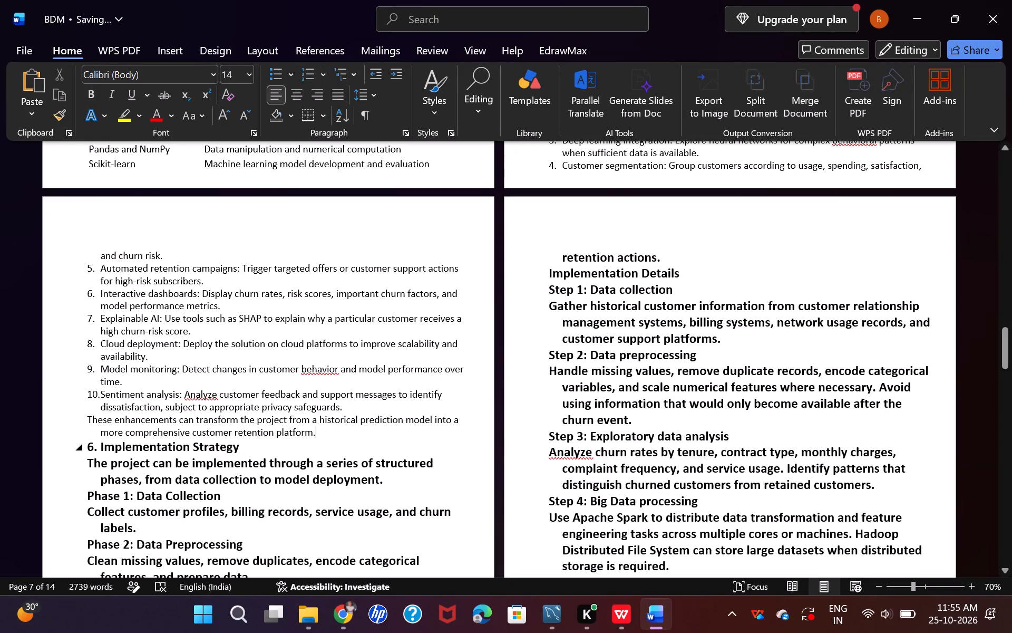
pyautogui.press('Return')
pyautogui.press('Return')
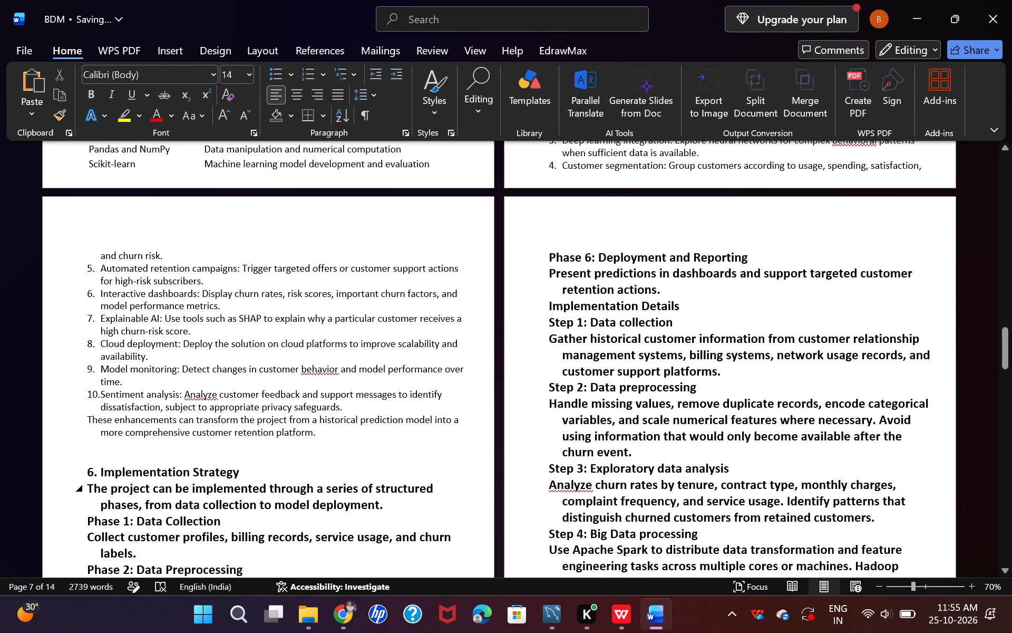
# Remove bold from all text below the "6. Implementation Strategy" heading through the Step 8: Deployment paragraph, and set it to font size 14.
pyautogui.scroll(-4, 177, 496)
pyautogui.hscroll(2, 177, 496)
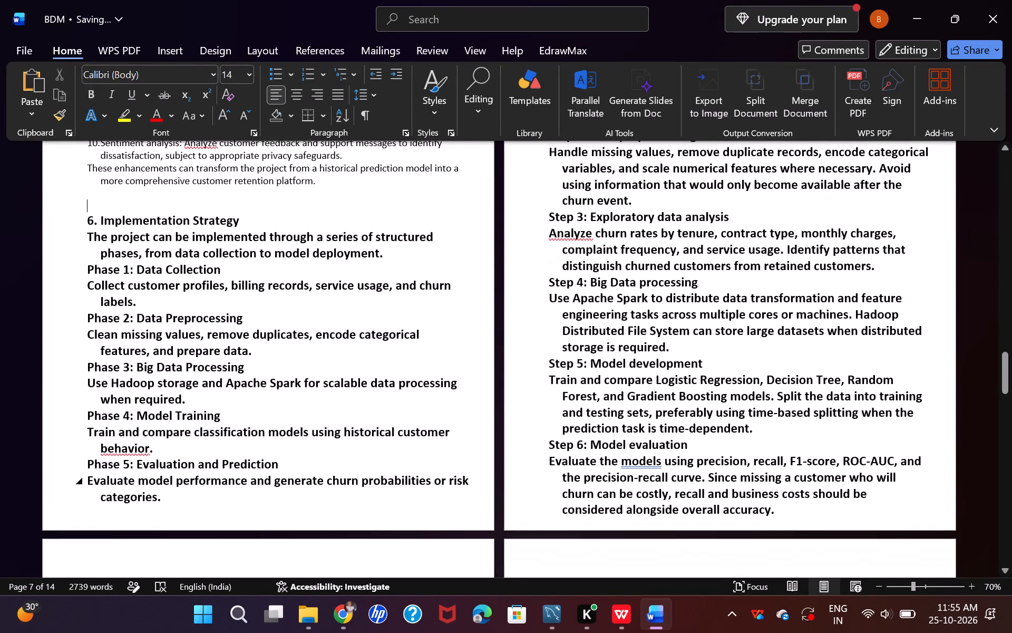
pyautogui.hscroll(2, 177, 496)
pyautogui.scroll(-1, 177, 496)
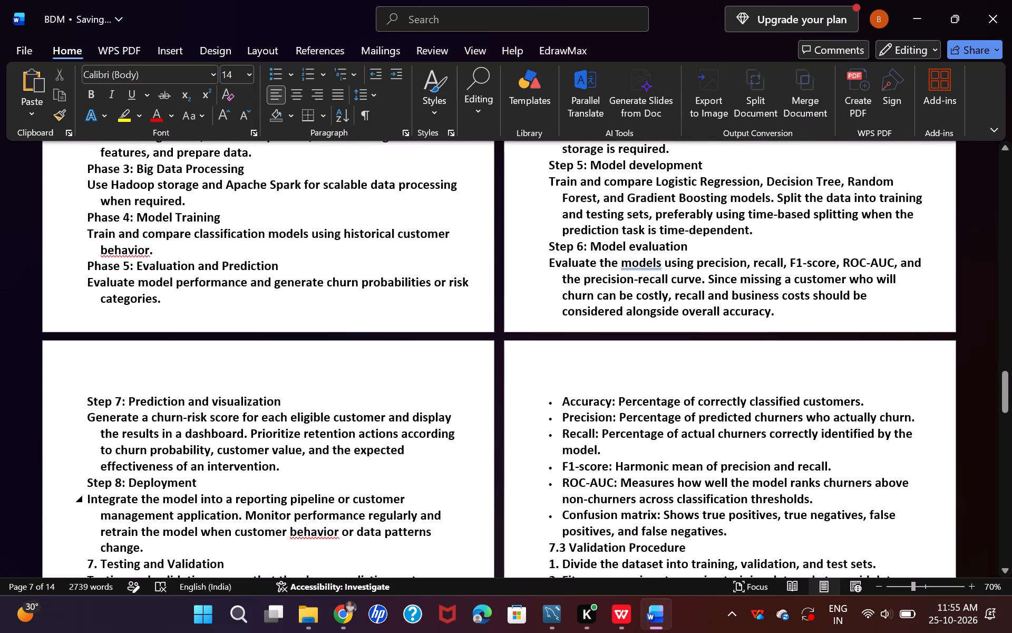
pyautogui.scroll(-1, 177, 496)
pyautogui.scroll(3, 177, 496)
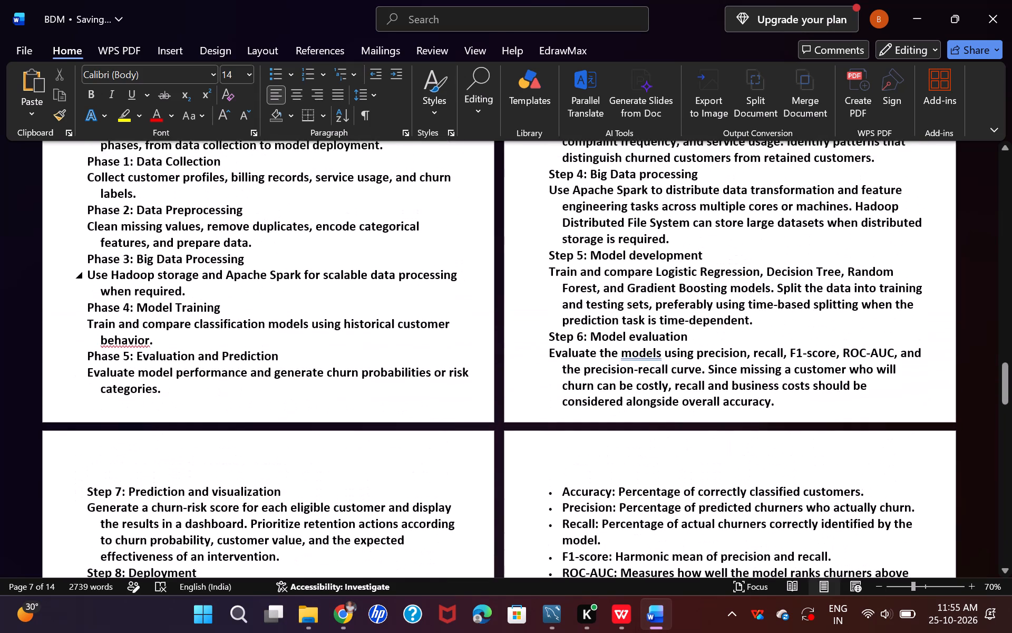
pyautogui.scroll(1, 95, 281)
pyautogui.moveTo(87, 189); pyautogui.dragTo(100, 608)
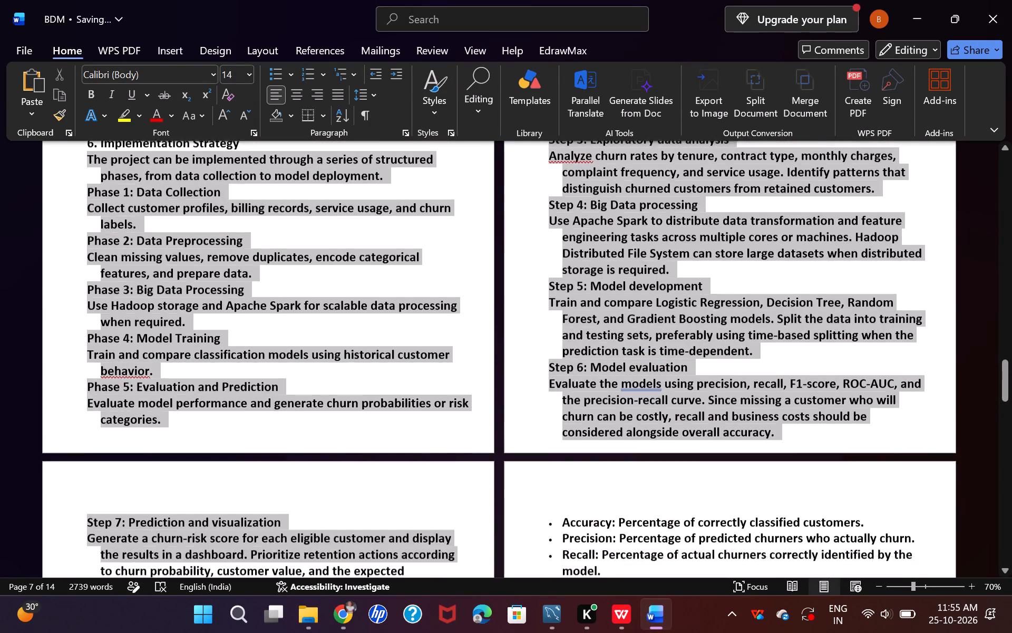
pyautogui.moveTo(100, 608); pyautogui.dragTo(152, 303)
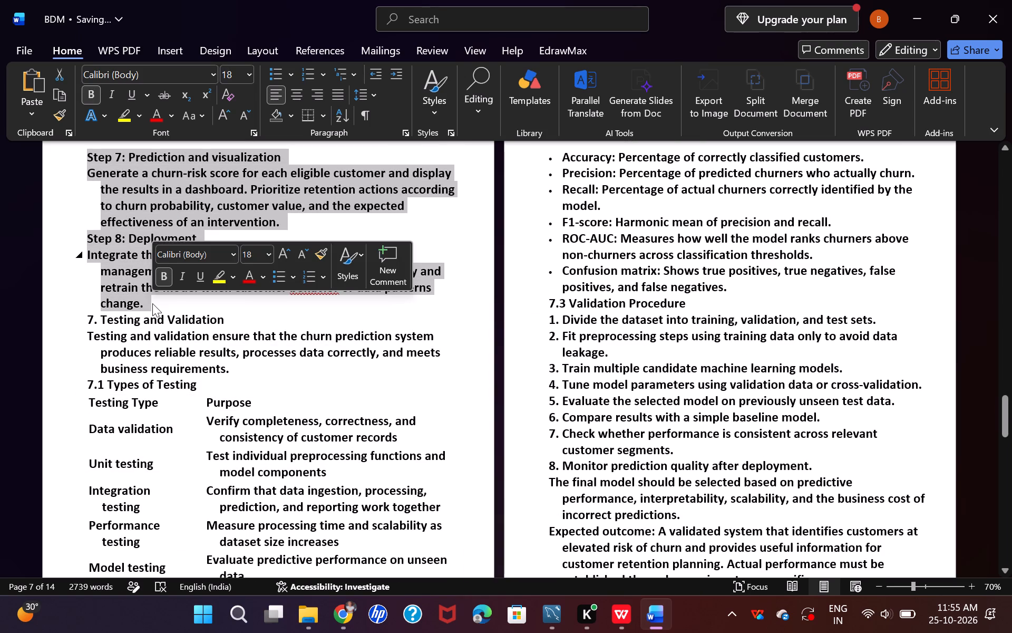
pyautogui.click(169, 280)
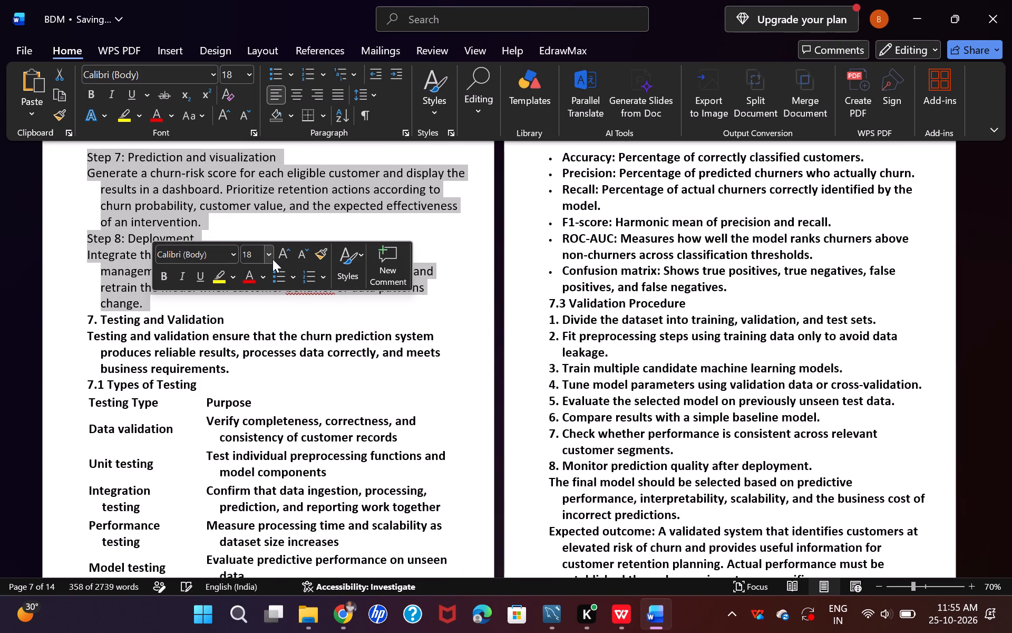
pyautogui.click(273, 259)
pyautogui.click(251, 372)
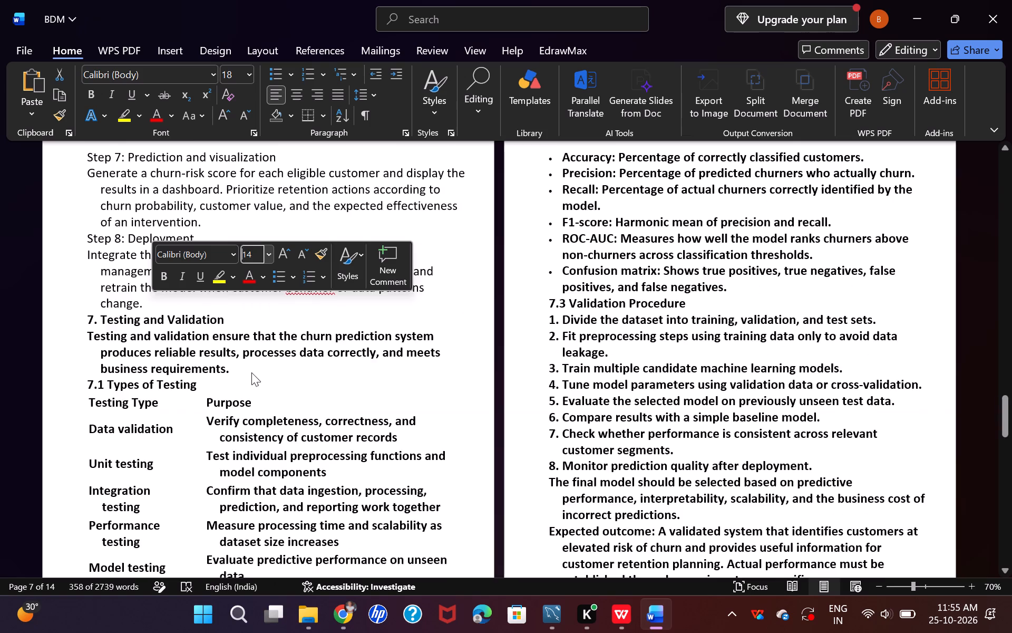
pyautogui.click(330, 335)
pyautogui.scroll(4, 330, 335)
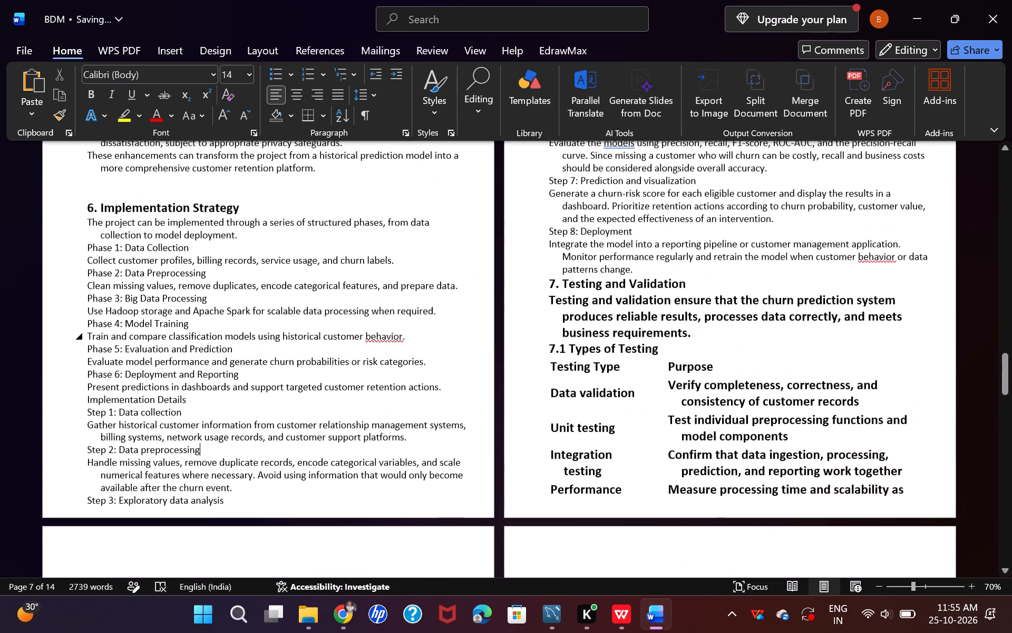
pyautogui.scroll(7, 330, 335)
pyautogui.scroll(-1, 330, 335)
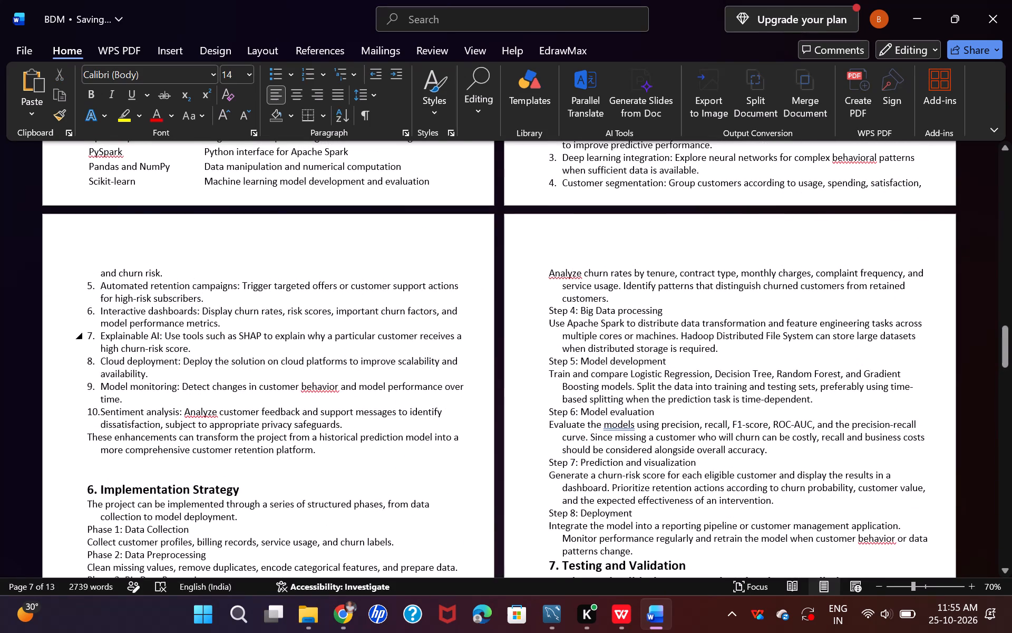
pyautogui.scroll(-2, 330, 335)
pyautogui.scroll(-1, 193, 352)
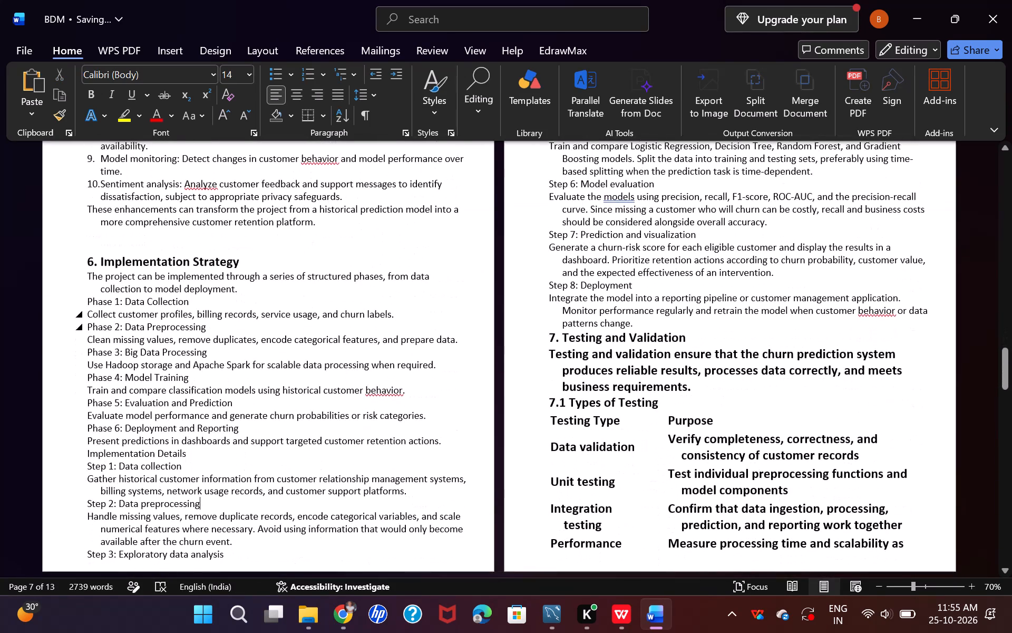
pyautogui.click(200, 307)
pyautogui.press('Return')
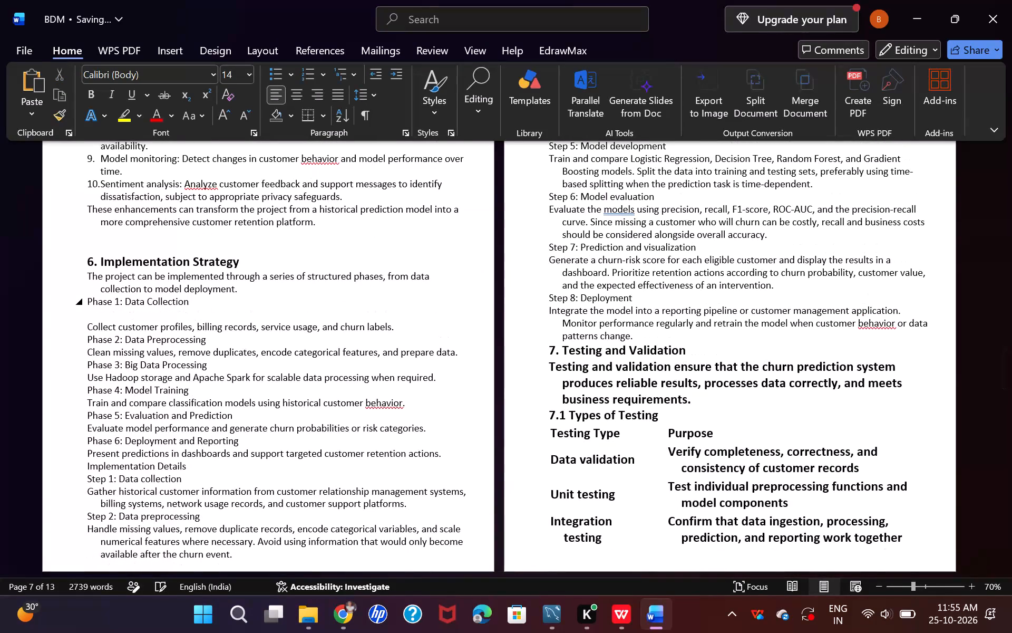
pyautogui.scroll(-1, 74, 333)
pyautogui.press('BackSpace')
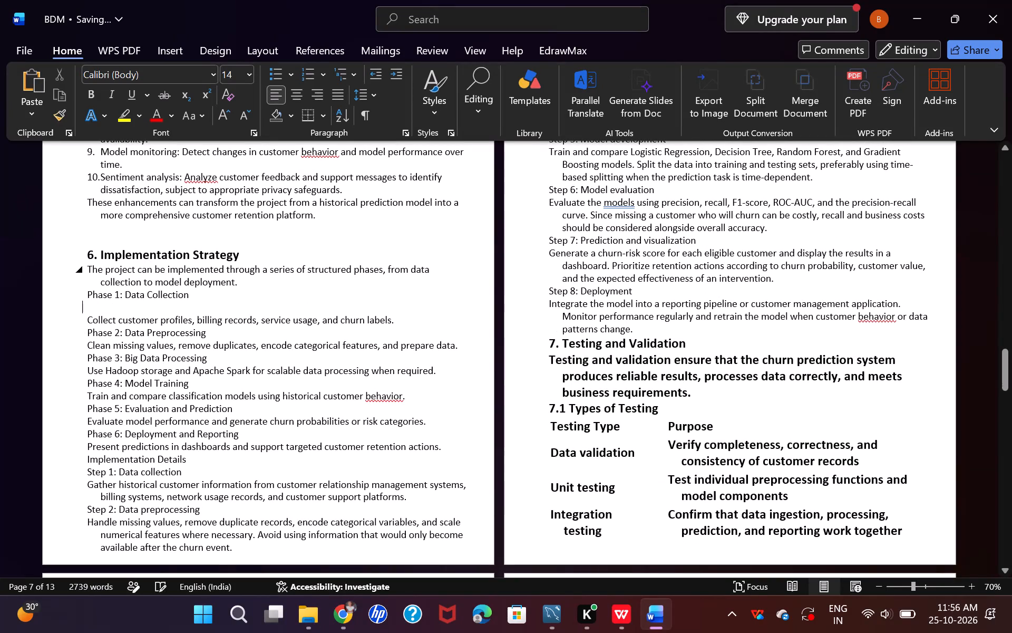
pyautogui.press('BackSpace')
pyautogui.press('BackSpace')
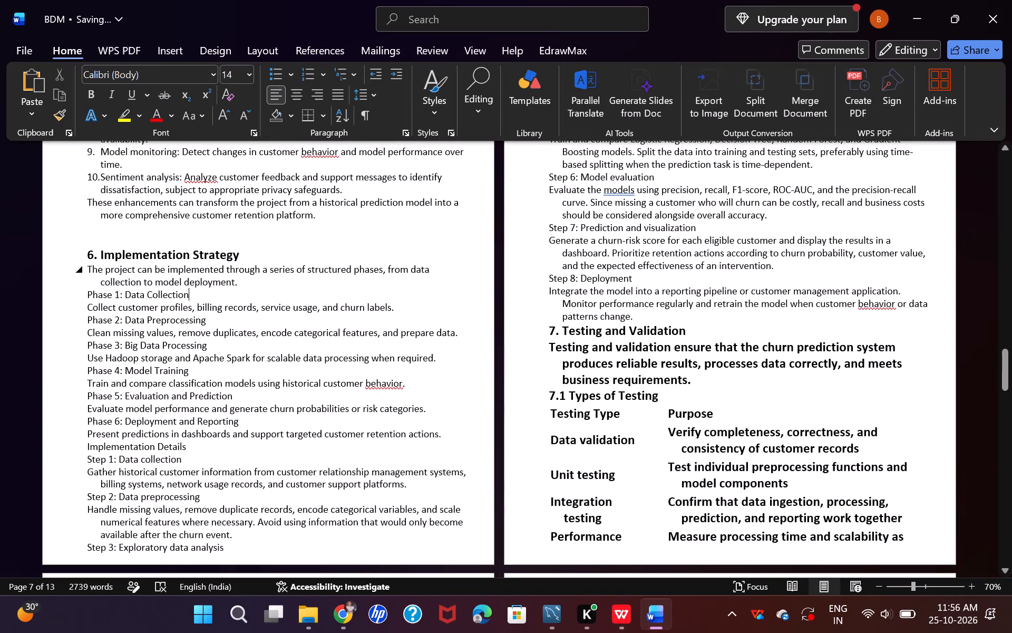
# Insert one blank line after each phase description in section 6, from Phase 1 through Phase 6.
pyautogui.click(213, 320)
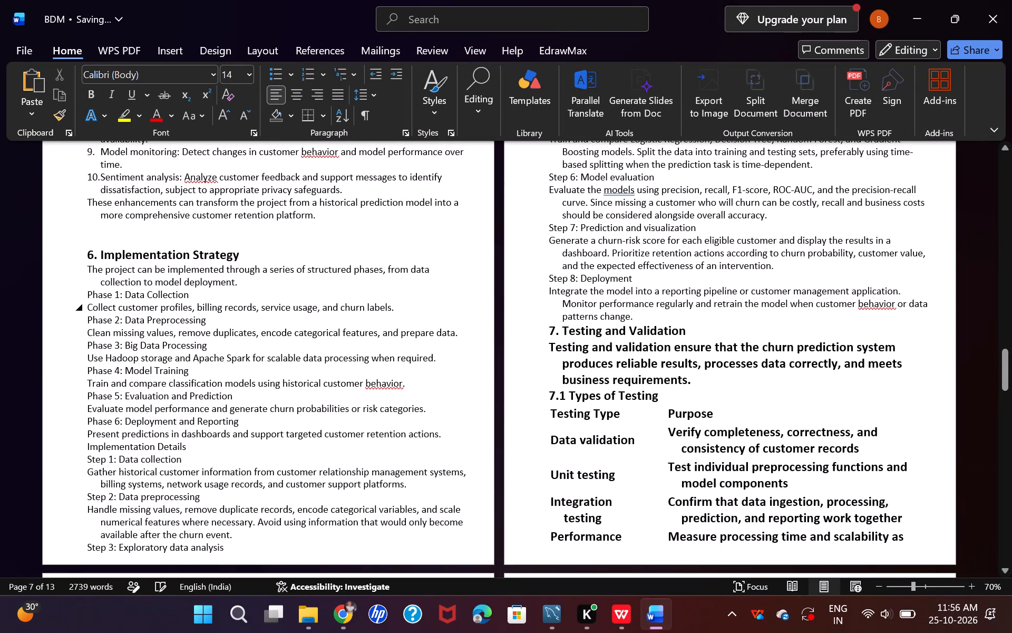
pyautogui.click(400, 312)
pyautogui.press('Return')
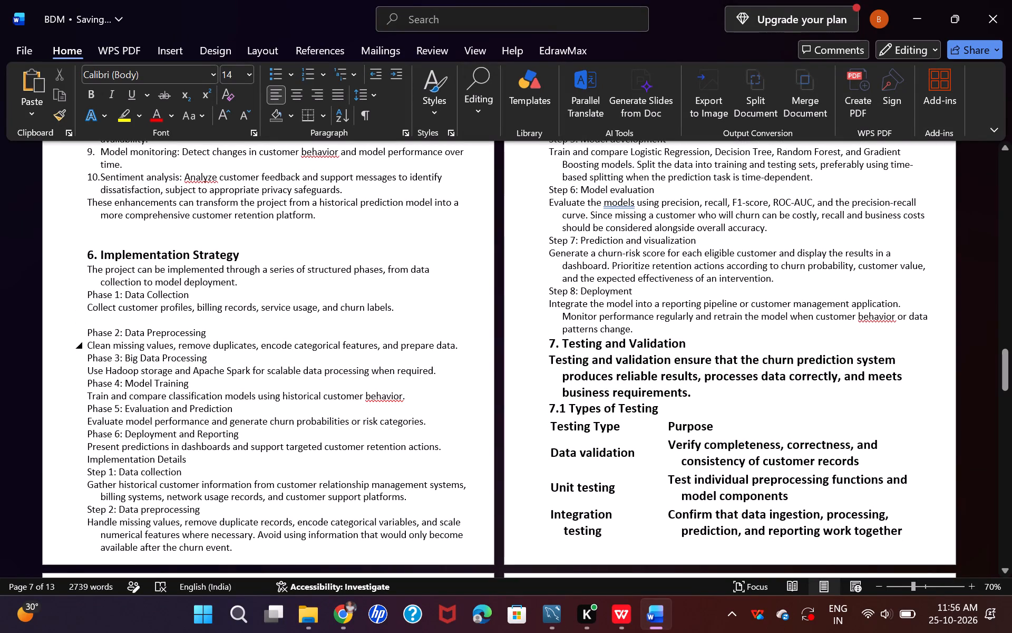
pyautogui.click(469, 344)
pyautogui.press('Return')
pyautogui.click(450, 387)
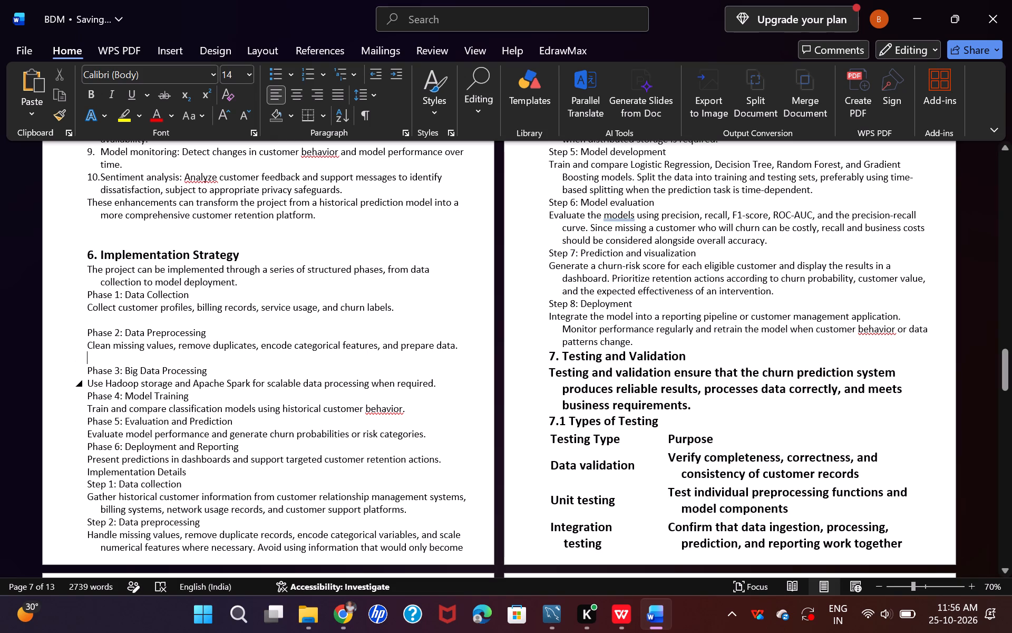
pyautogui.press('Return')
pyautogui.scroll(-1, 332, 368)
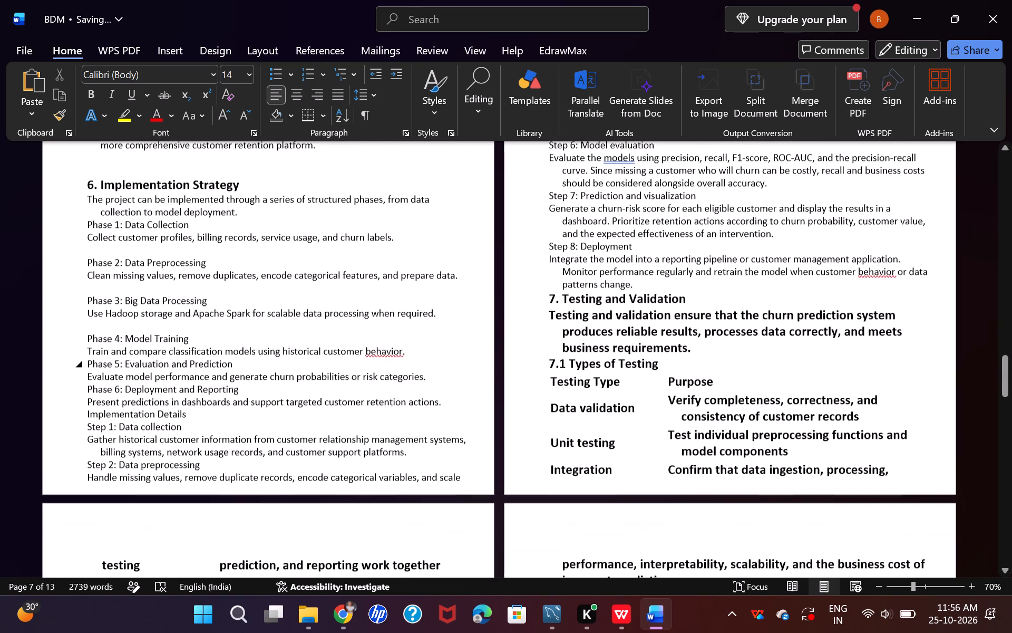
pyautogui.click(420, 350)
pyautogui.press('Return')
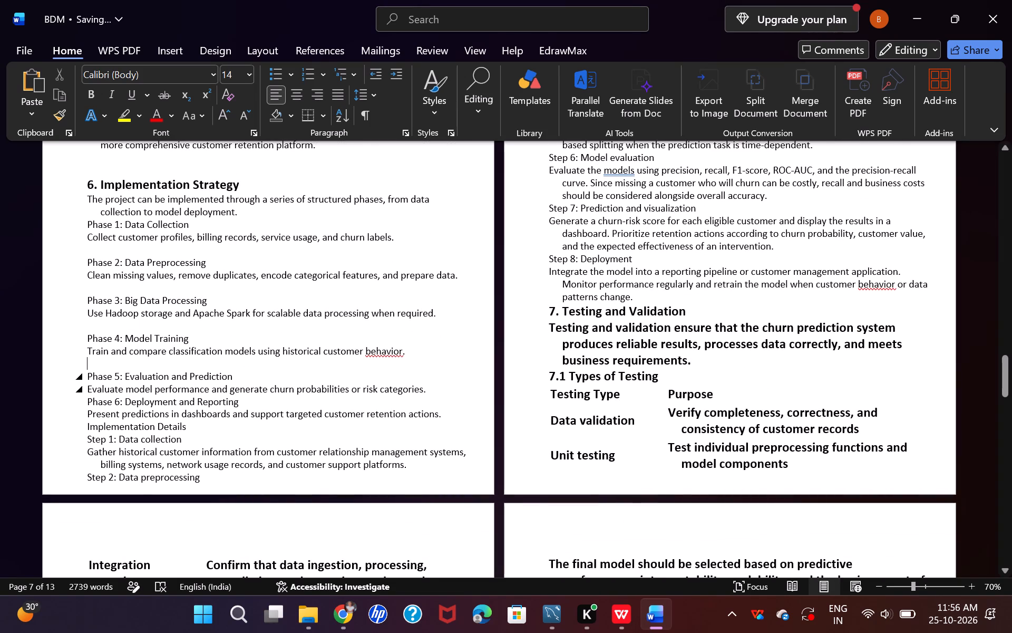
pyautogui.click(441, 388)
pyautogui.press('Return')
pyautogui.scroll(-1, 306, 388)
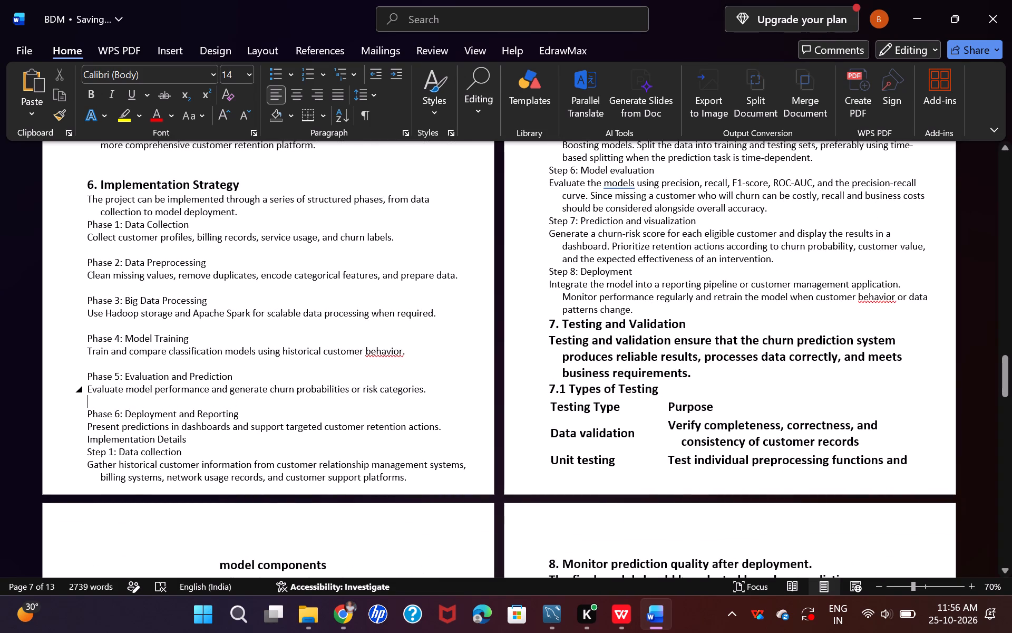
pyautogui.scroll(-1, 306, 388)
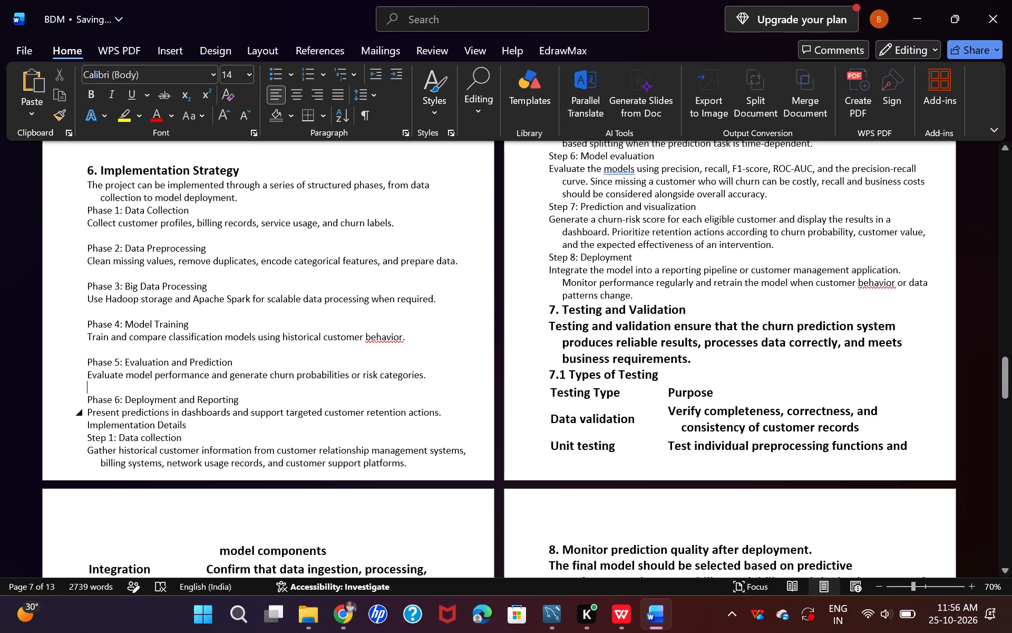
pyautogui.click(443, 415)
pyautogui.press('Return')
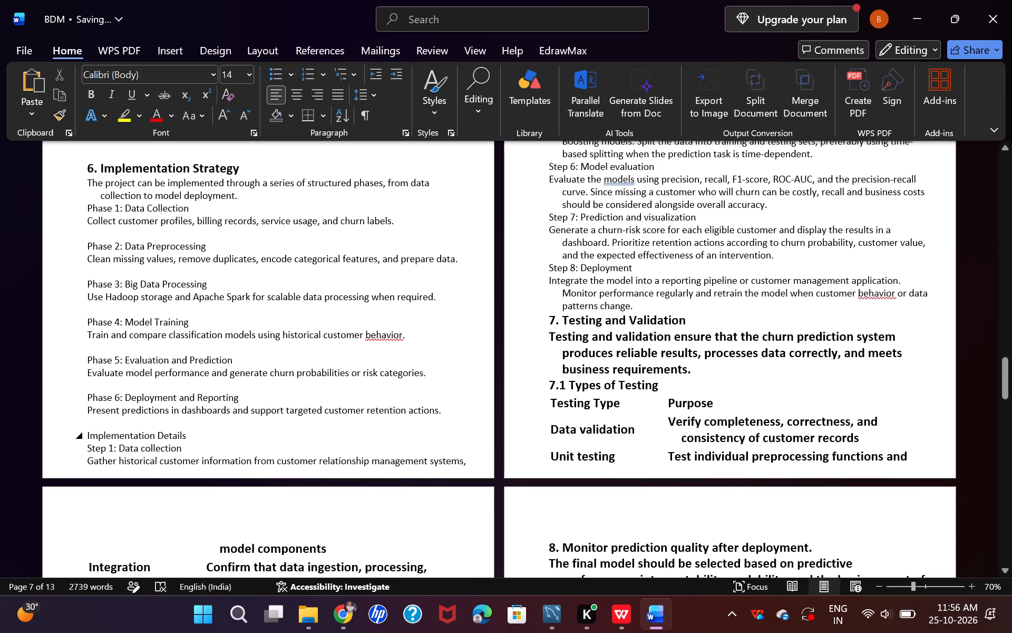
# Make the "Implementation Details" subheading bold.
pyautogui.moveTo(191, 436); pyautogui.dragTo(86, 431)
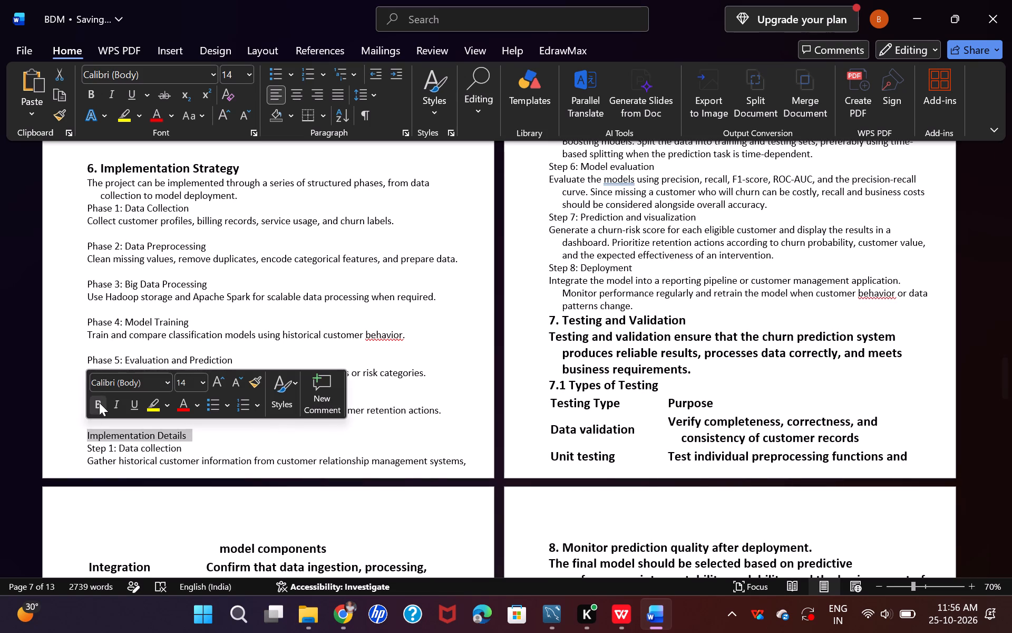
pyautogui.click(99, 402)
pyautogui.click(480, 226)
# Remove bold from the text below "7. Testing and Validation" through item 7 of 7.3 Validation Procedure, and set it to font size 14.
pyautogui.scroll(-1, 709, 217)
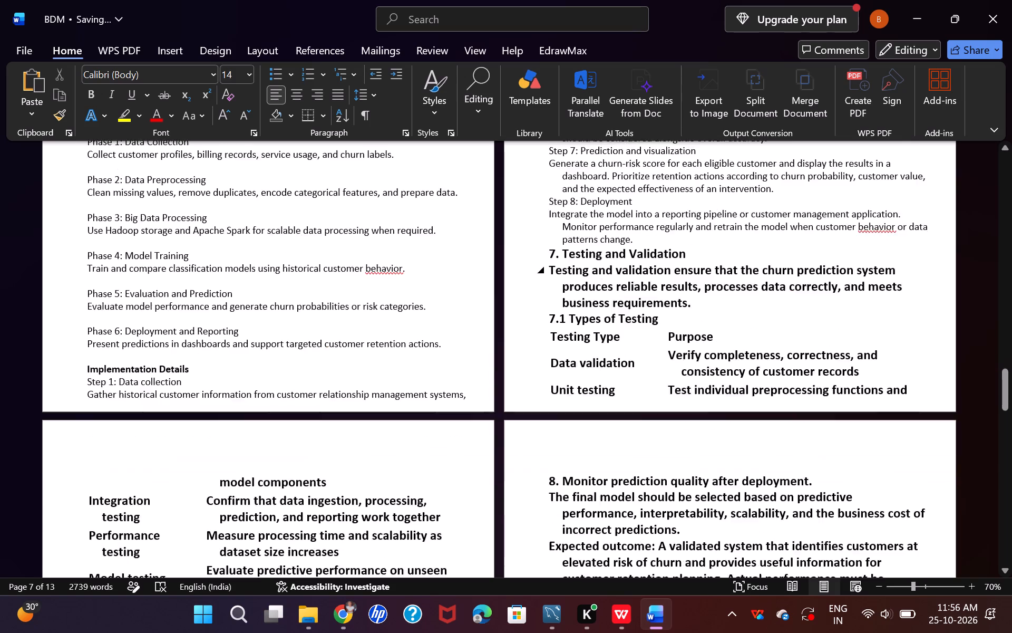
pyautogui.scroll(-1, 709, 217)
pyautogui.moveTo(551, 214); pyautogui.dragTo(554, 305)
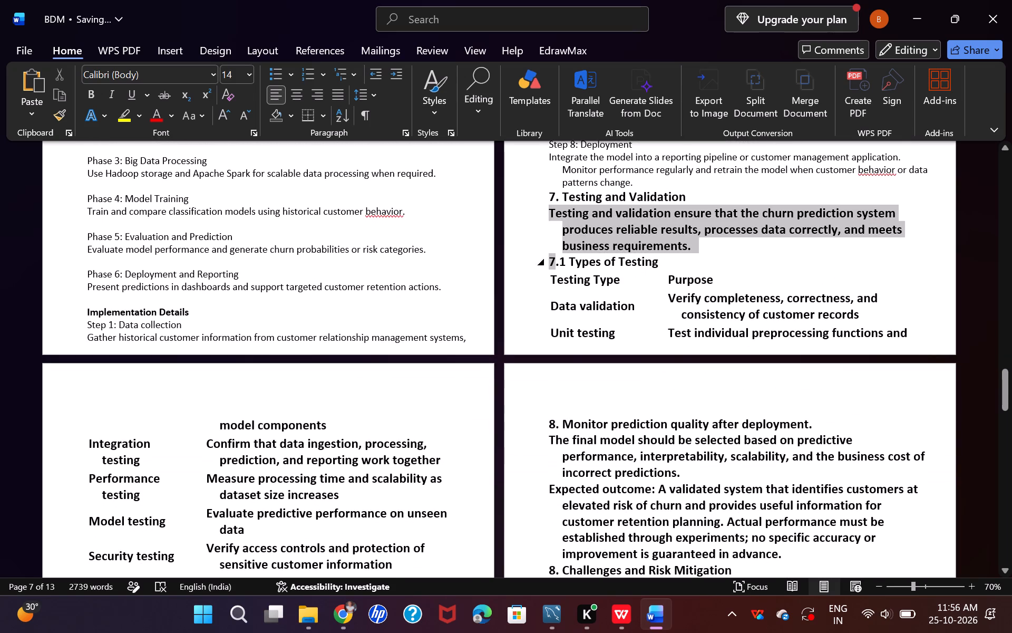
pyautogui.moveTo(554, 305); pyautogui.dragTo(463, 632)
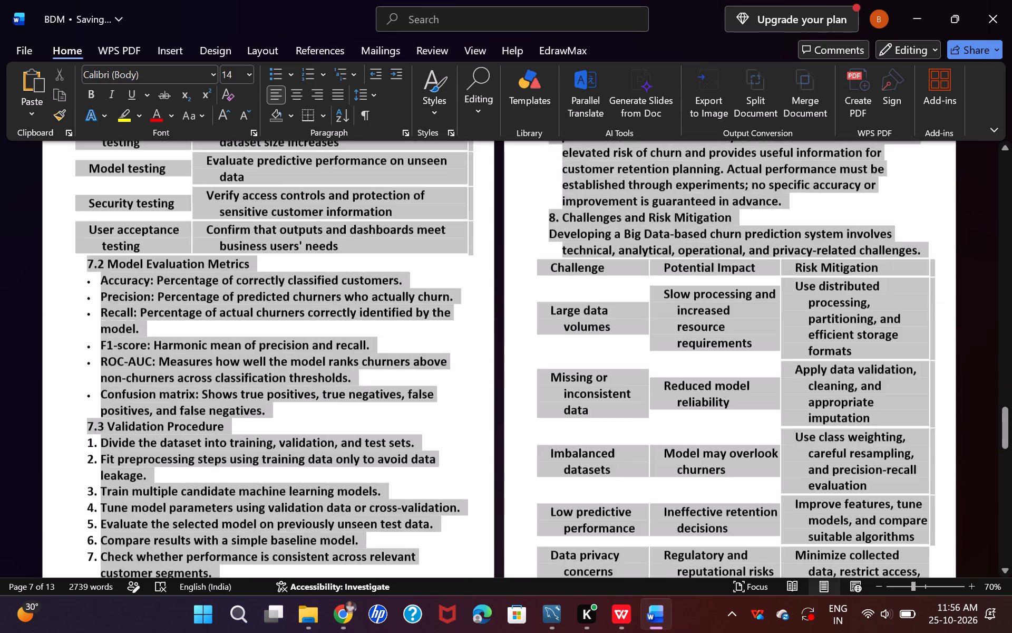
pyautogui.moveTo(463, 632); pyautogui.dragTo(382, 345)
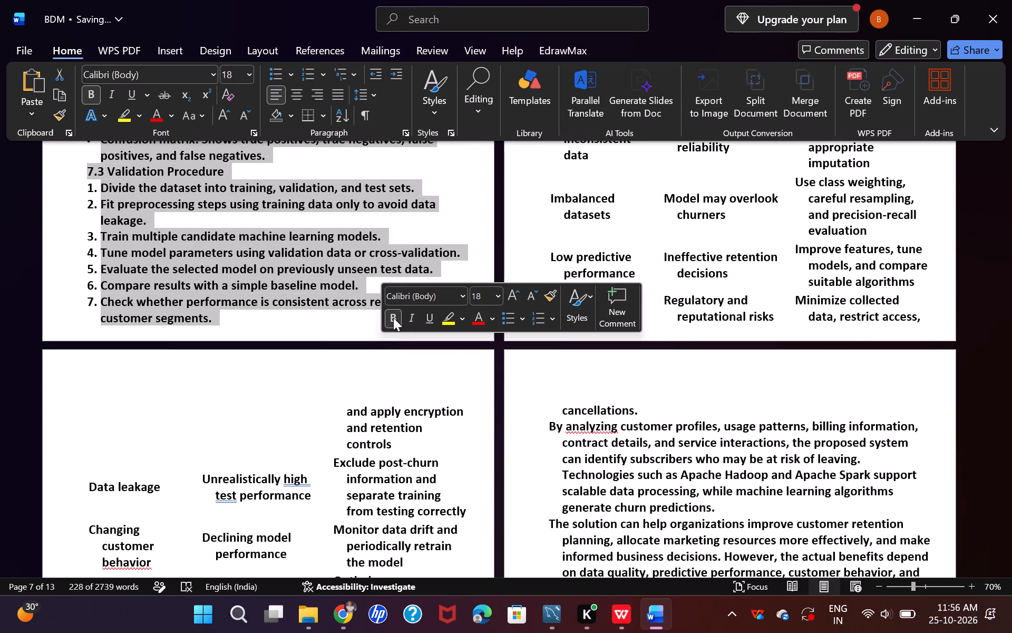
pyautogui.click(393, 318)
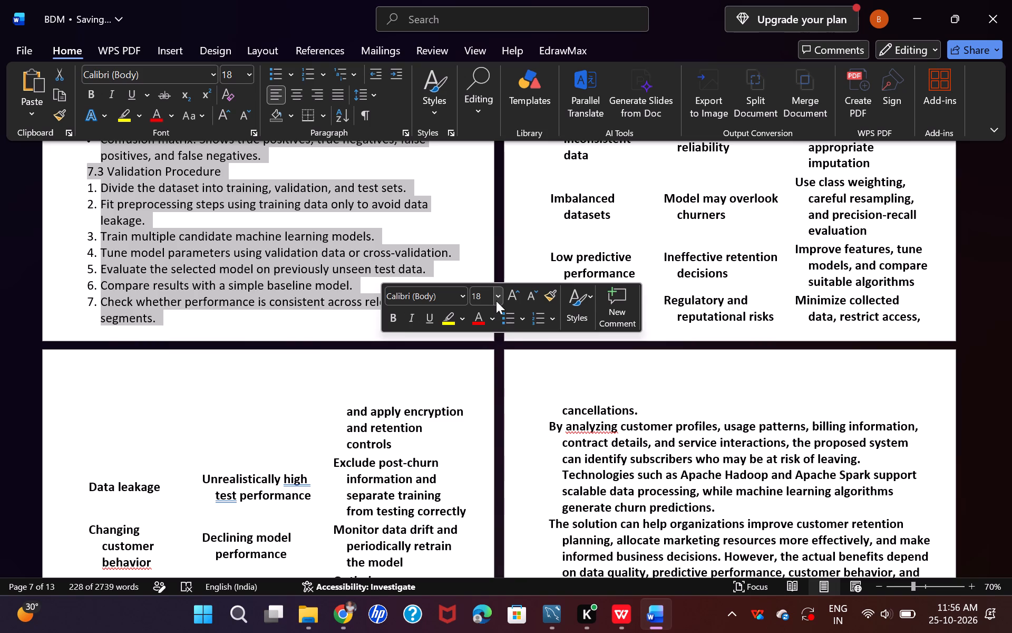
pyautogui.click(496, 301)
pyautogui.click(489, 413)
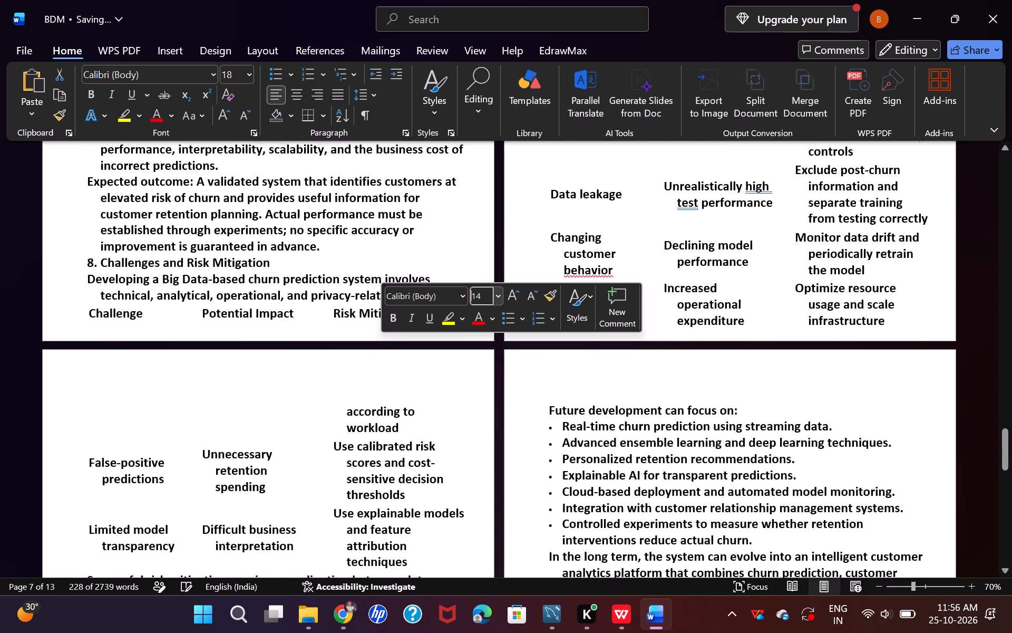
pyautogui.click(289, 257)
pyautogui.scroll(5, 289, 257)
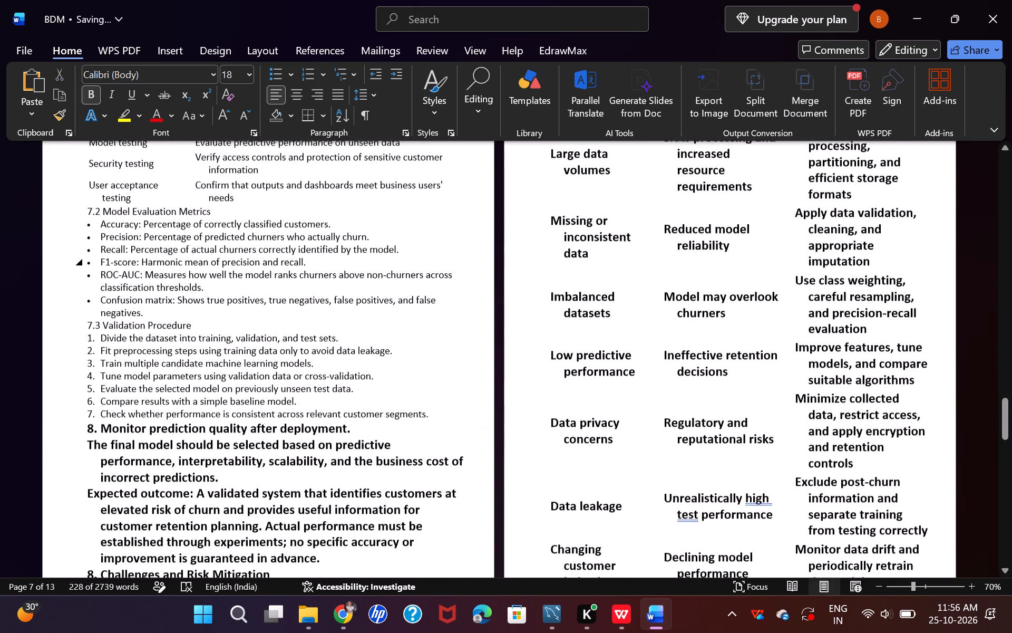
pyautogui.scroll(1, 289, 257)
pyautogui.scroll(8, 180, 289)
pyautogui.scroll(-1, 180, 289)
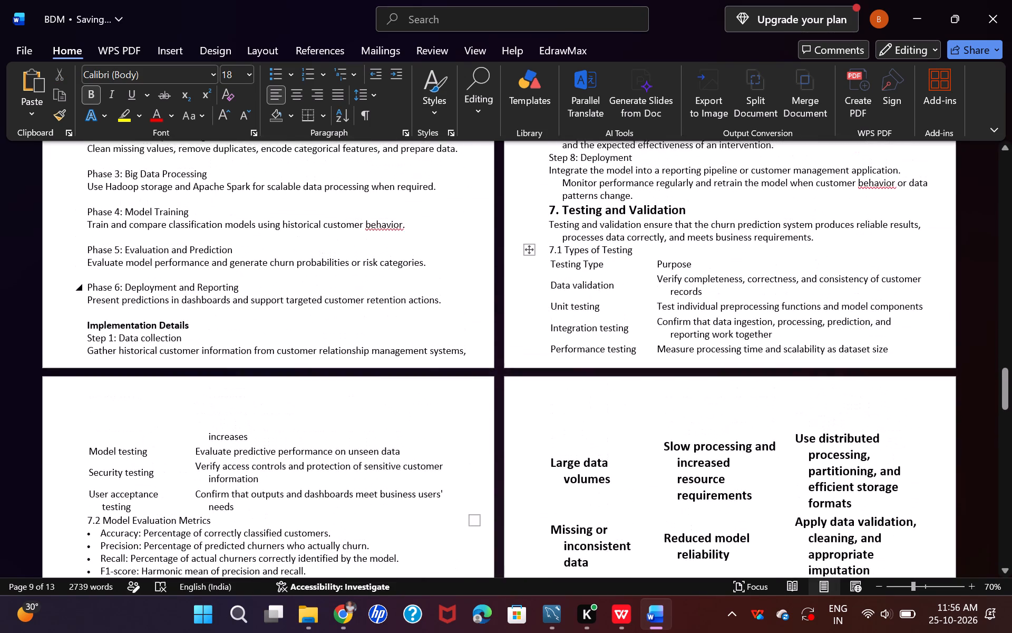
# Make the "7.1 Types of Testing", "7.2 Model Evaluation Metrics" and "7.3 Validation Procedure" subheadings bold.
pyautogui.scroll(-1, 180, 289)
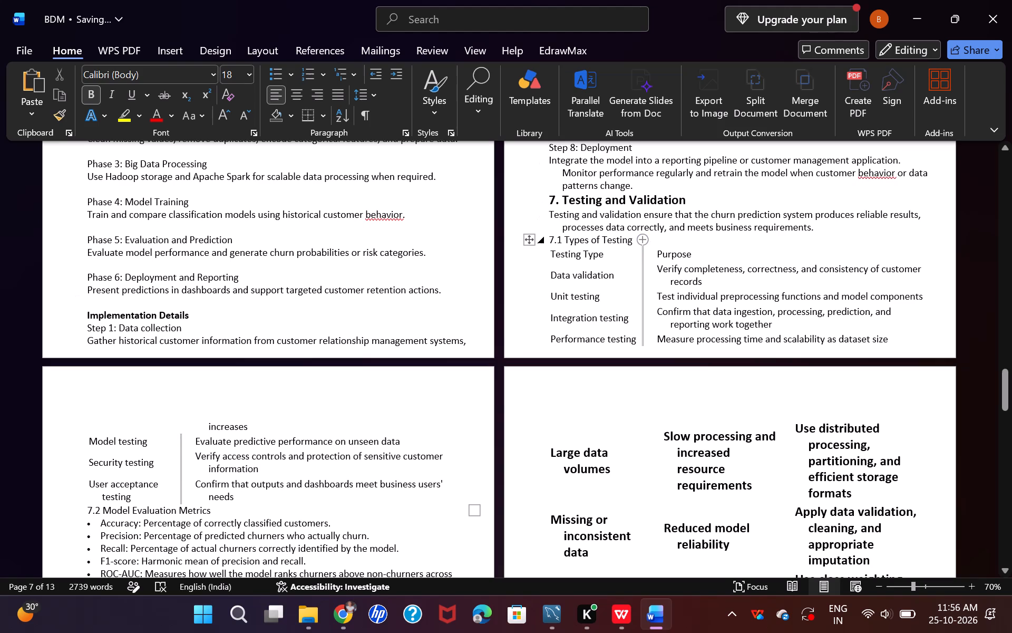
pyautogui.moveTo(634, 238); pyautogui.dragTo(544, 241)
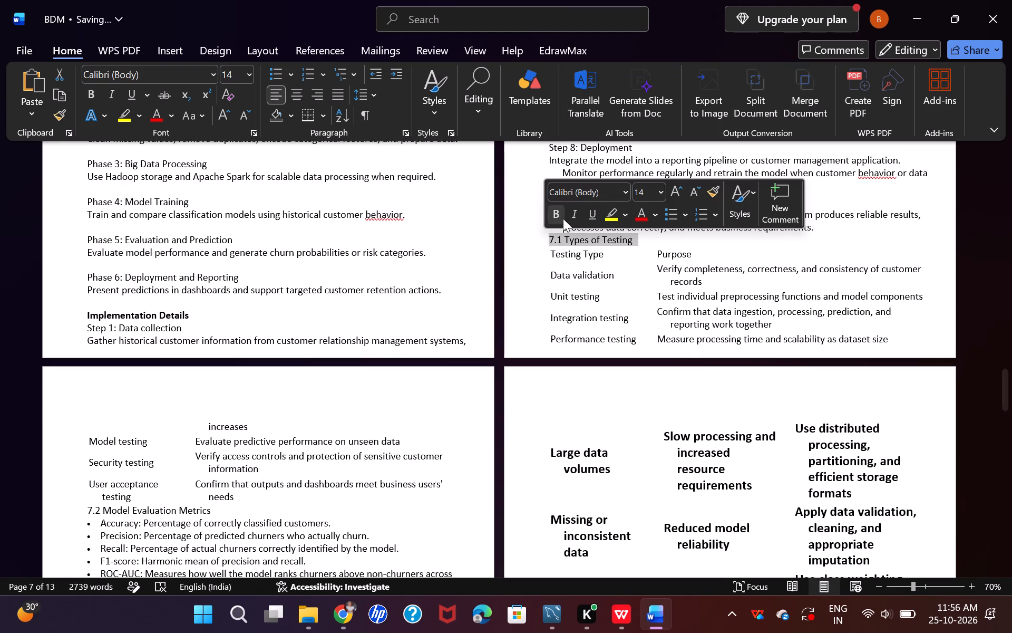
pyautogui.click(559, 215)
pyautogui.click(366, 318)
pyautogui.scroll(-3, 366, 318)
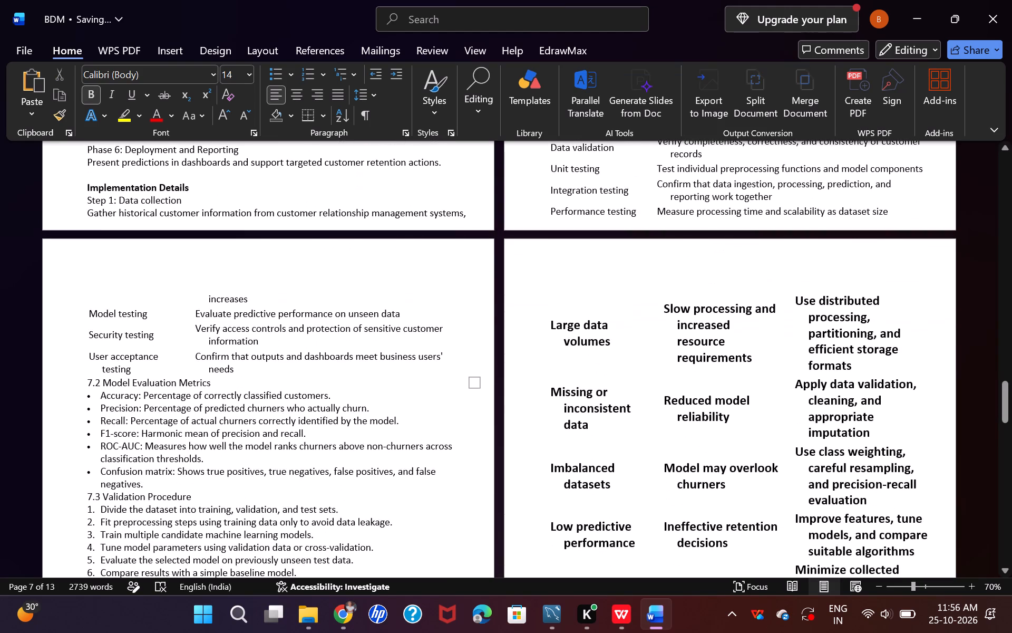
pyautogui.scroll(-1, 366, 318)
pyautogui.moveTo(213, 304); pyautogui.dragTo(84, 301)
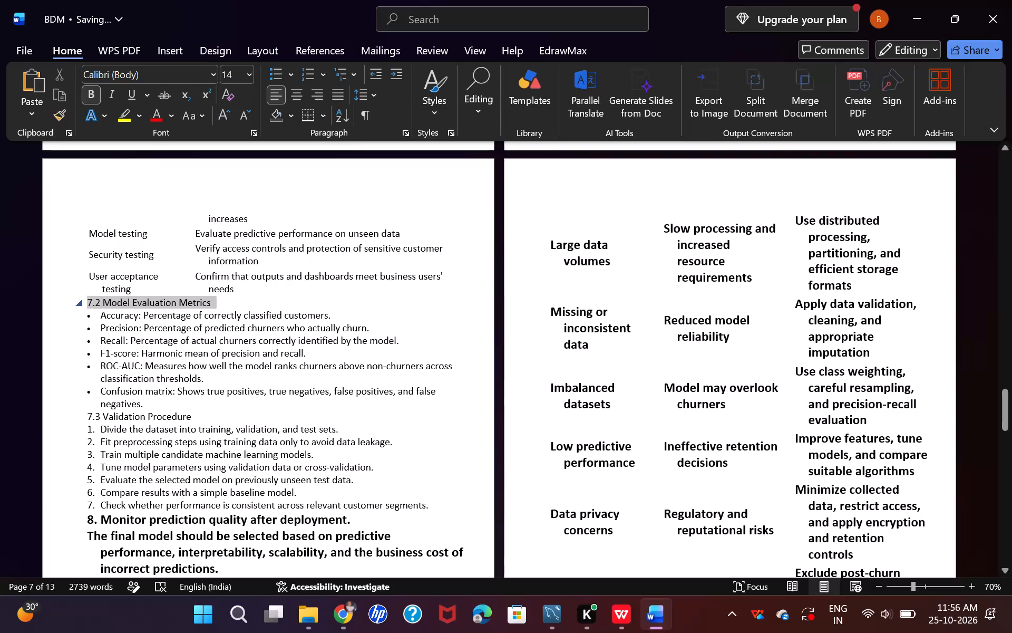
pyautogui.moveTo(84, 301); pyautogui.dragTo(83, 301)
pyautogui.click(97, 270)
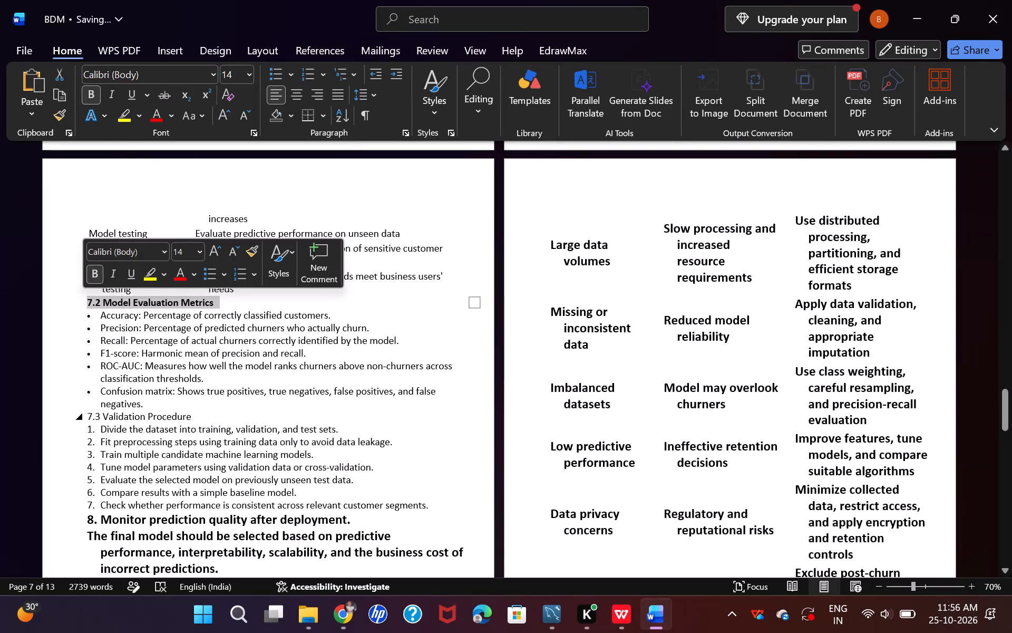
pyautogui.moveTo(194, 414); pyautogui.dragTo(85, 419)
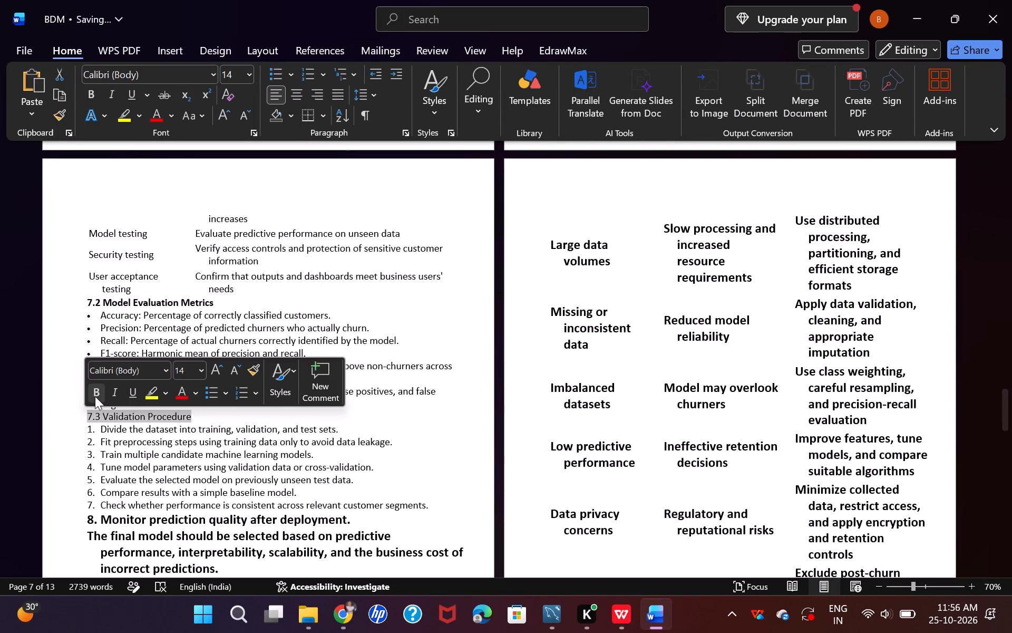
pyautogui.click(95, 396)
# Insert a blank line at the end of the testing types table's last cell and an unbulleted blank line above "7.3 Validation Procedure".
pyautogui.click(246, 294)
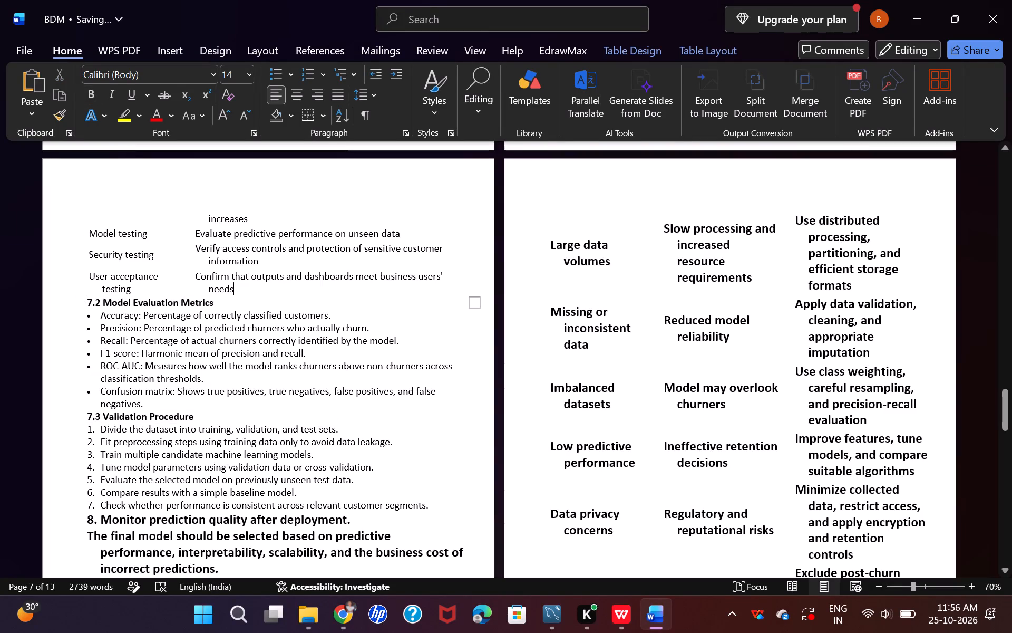
pyautogui.press('Return')
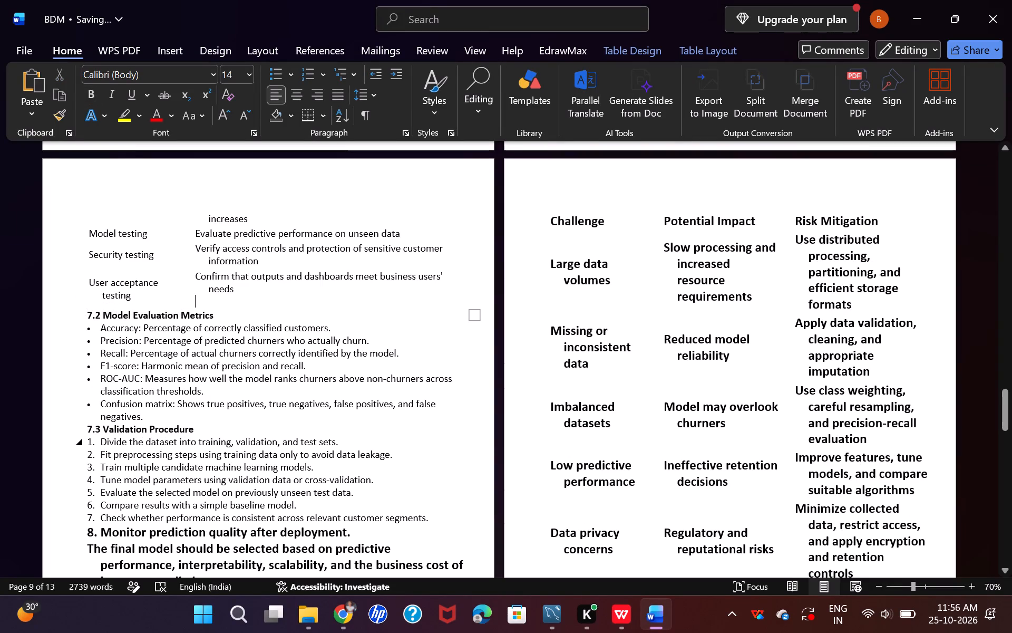
pyautogui.click(162, 419)
pyautogui.press('Return')
pyautogui.scroll(-2, 162, 419)
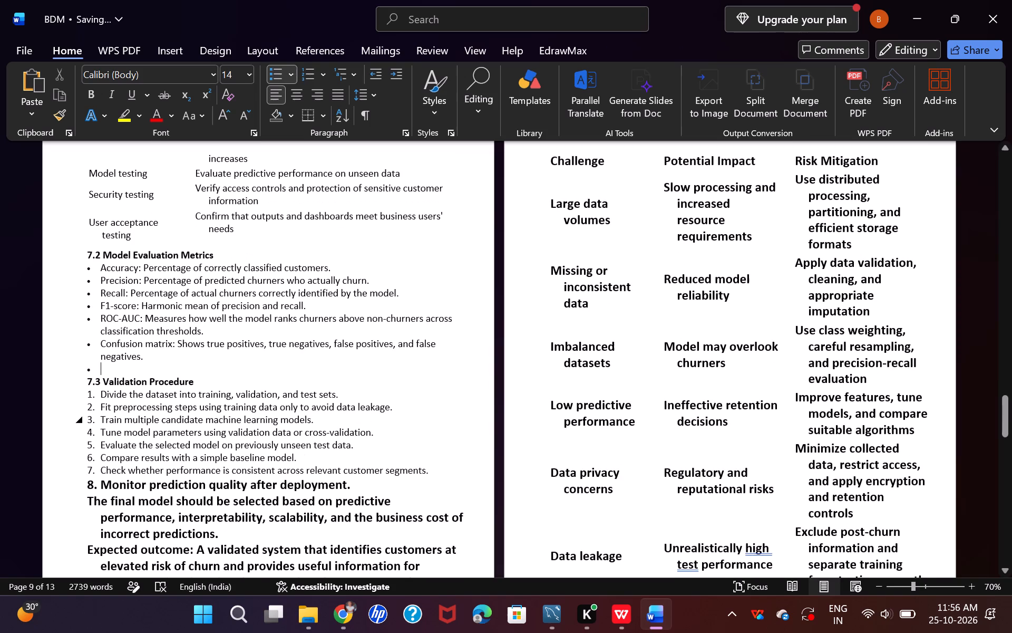
pyautogui.press('BackSpace')
# Insert two unnumbered blank lines between item 7 of 7.3 Validation Procedure and the "8. Monitor prediction quality after deployment." heading.
pyautogui.scroll(-1, 104, 408)
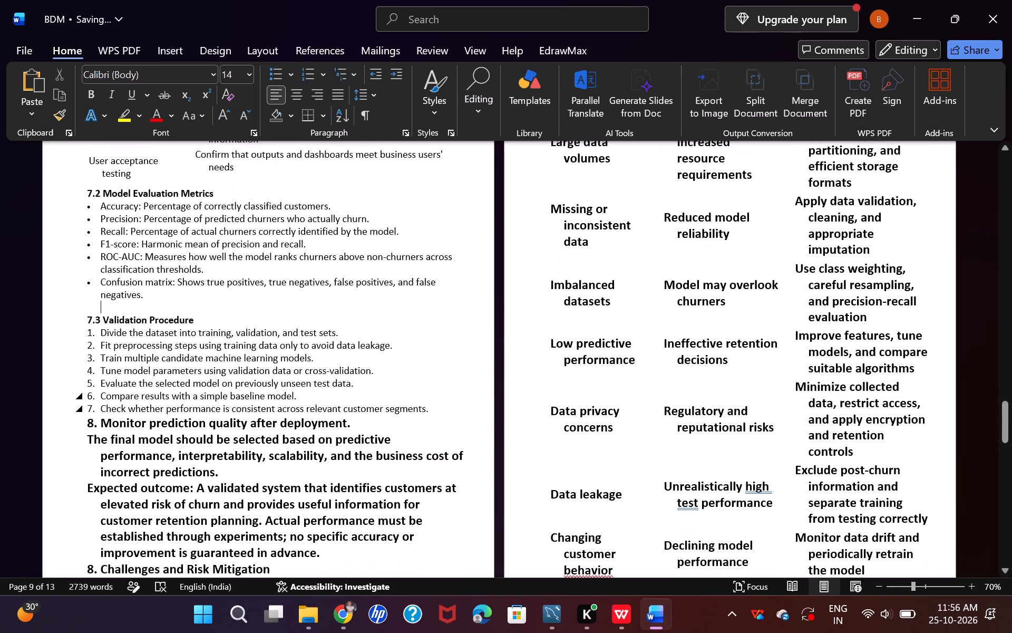
pyautogui.click(441, 413)
pyautogui.press('Return')
pyautogui.press('Return')
pyautogui.press('BackSpace')
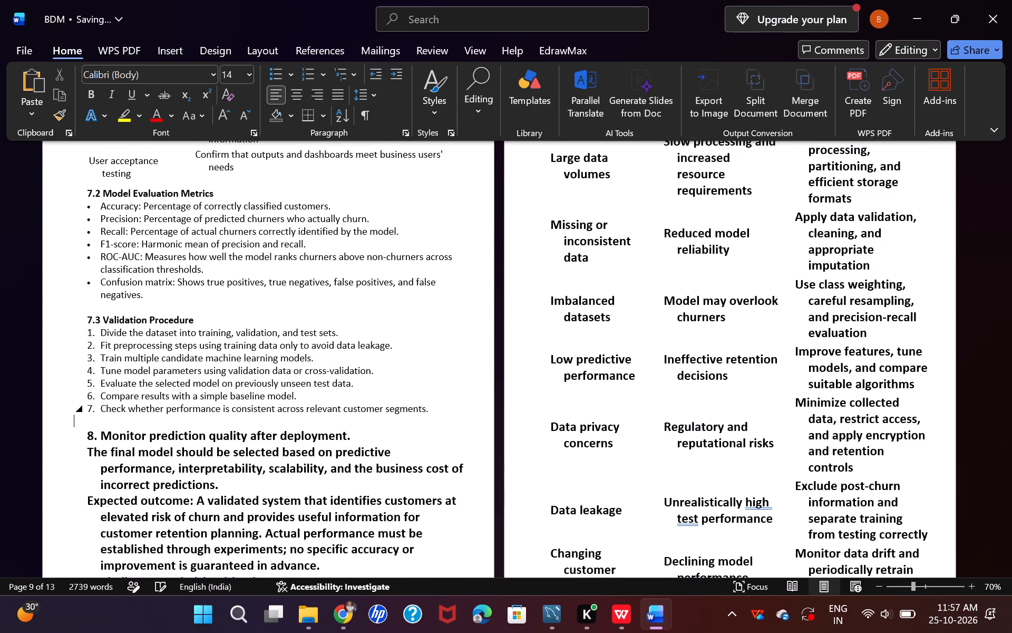
pyautogui.press('Return')
# Remove bold from the text below "8. Monitor prediction quality after deployment." through the successful risk mitigation paragraph, and set it to font size 14.
pyautogui.scroll(-3, 383, 413)
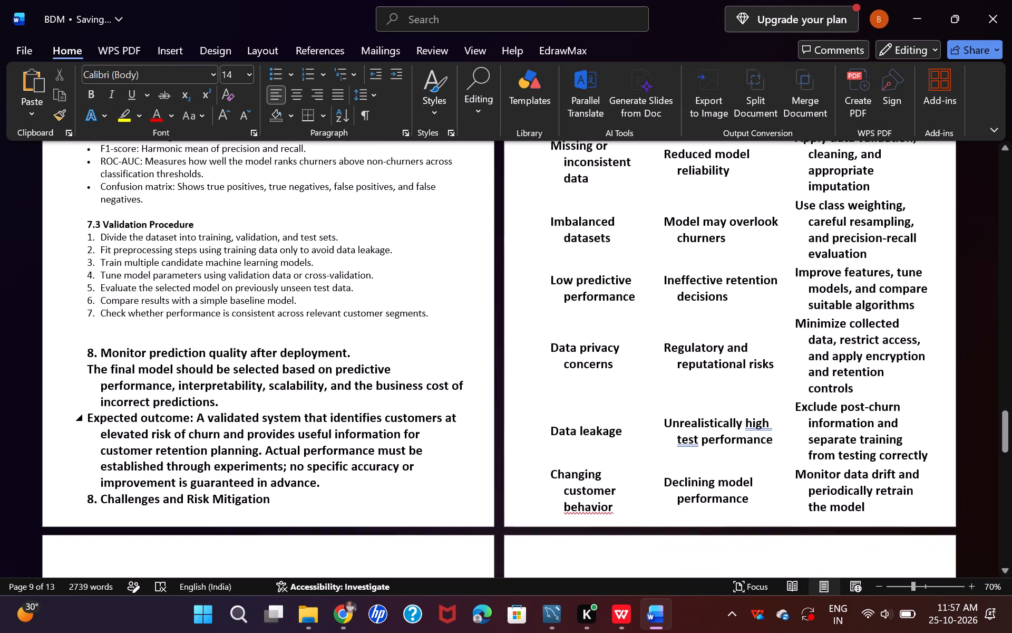
pyautogui.scroll(-1, 315, 421)
pyautogui.scroll(-6, 249, 369)
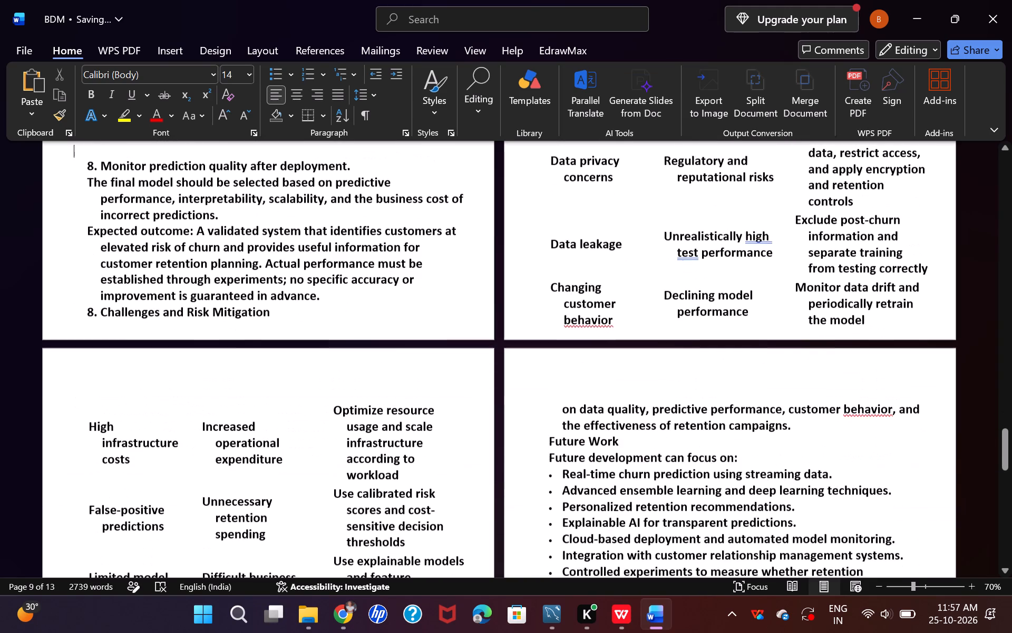
pyautogui.scroll(-1, 249, 369)
pyautogui.hscroll(4, 249, 369)
pyautogui.scroll(2, 172, 414)
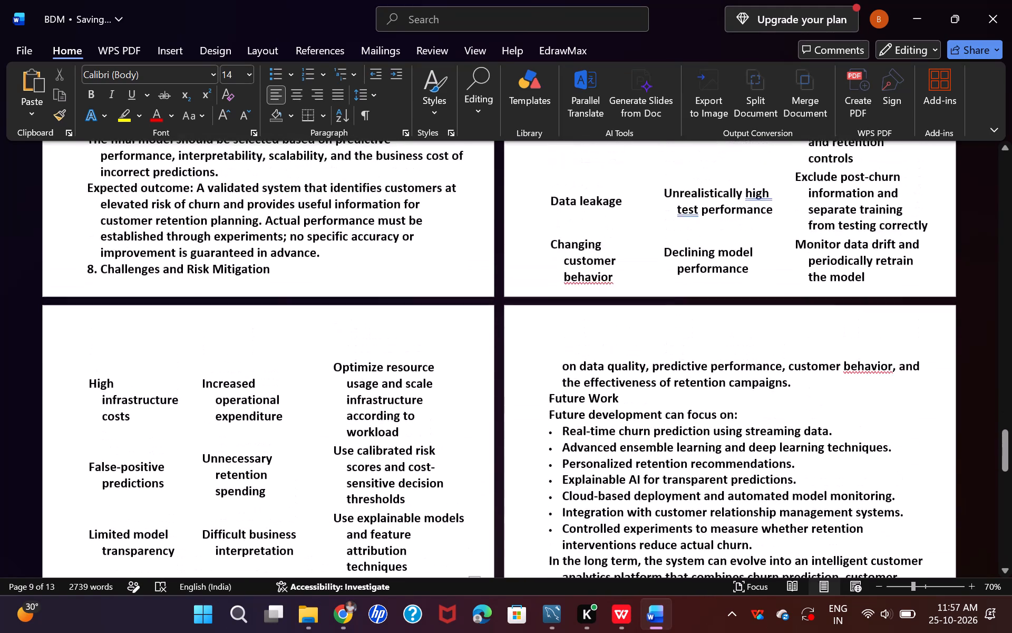
pyautogui.scroll(2, 172, 414)
pyautogui.moveTo(87, 231); pyautogui.dragTo(178, 505)
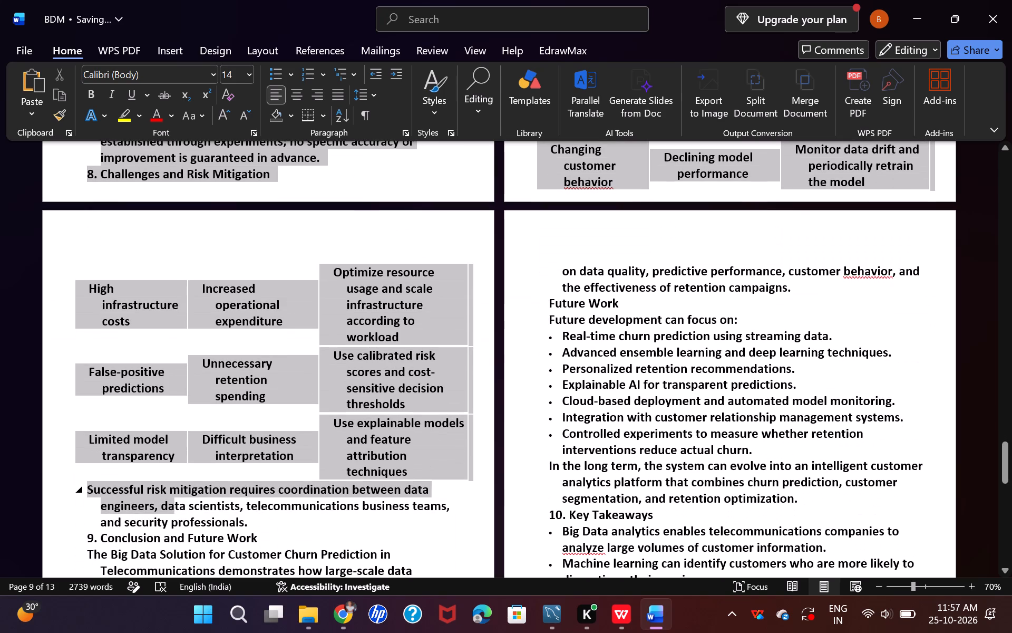
pyautogui.moveTo(178, 505); pyautogui.dragTo(262, 519)
pyautogui.click(269, 487)
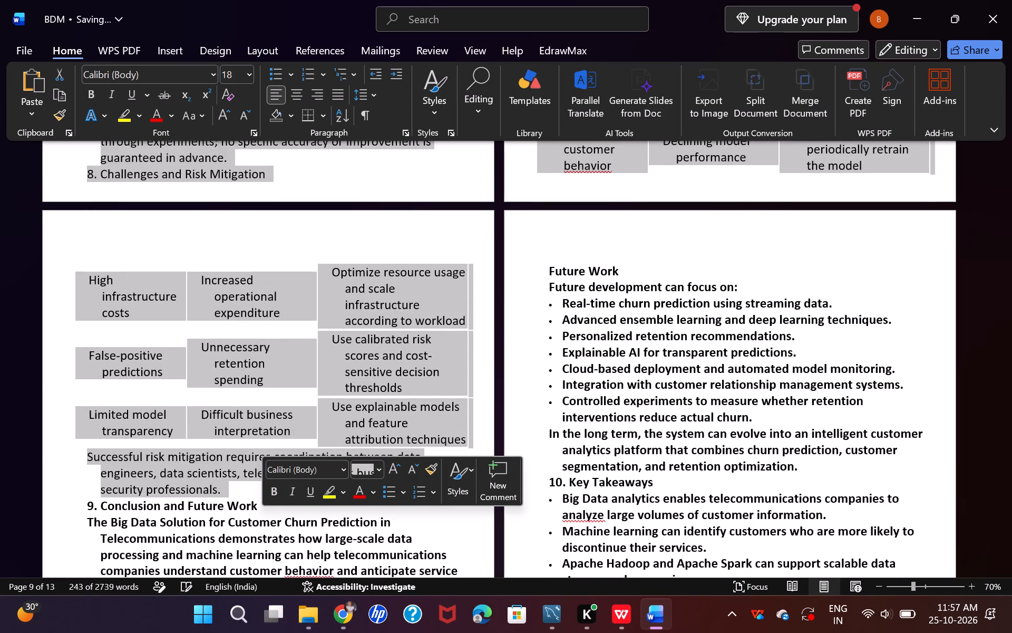
pyautogui.click(381, 471)
pyautogui.click(359, 245)
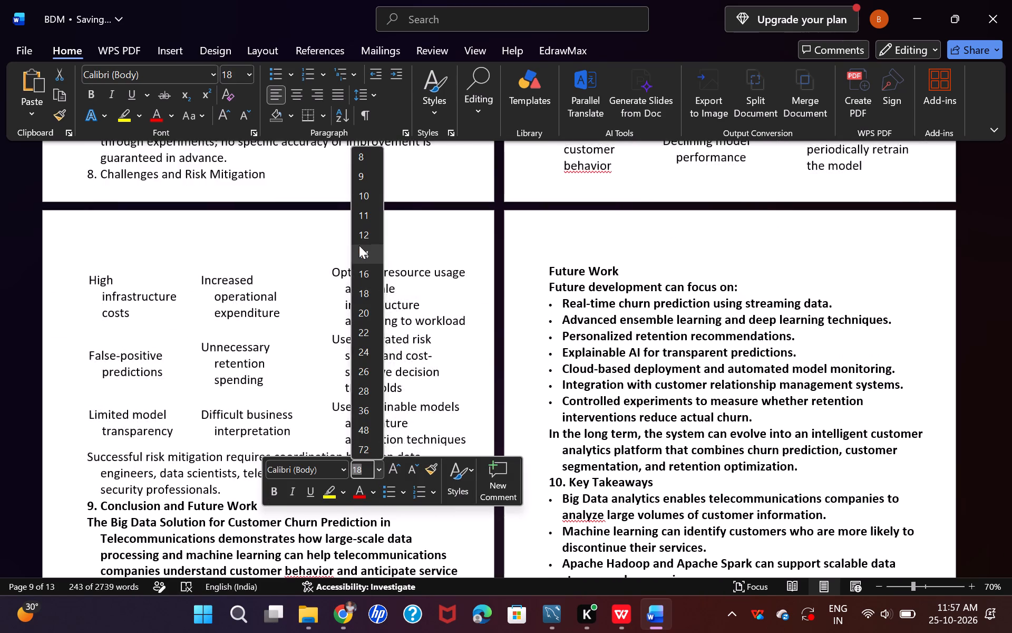
pyautogui.click(241, 289)
# Insert a blank line above the "8. Challenges and Risk Mitigation" subheading and make the subheading bold.
pyautogui.scroll(3, 241, 289)
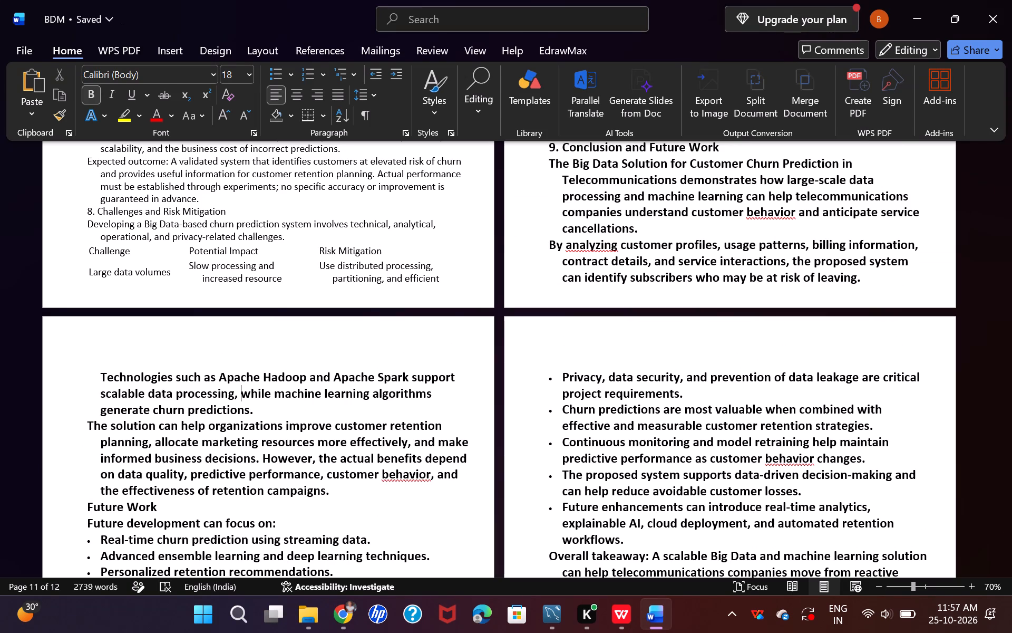
pyautogui.scroll(4, 240, 275)
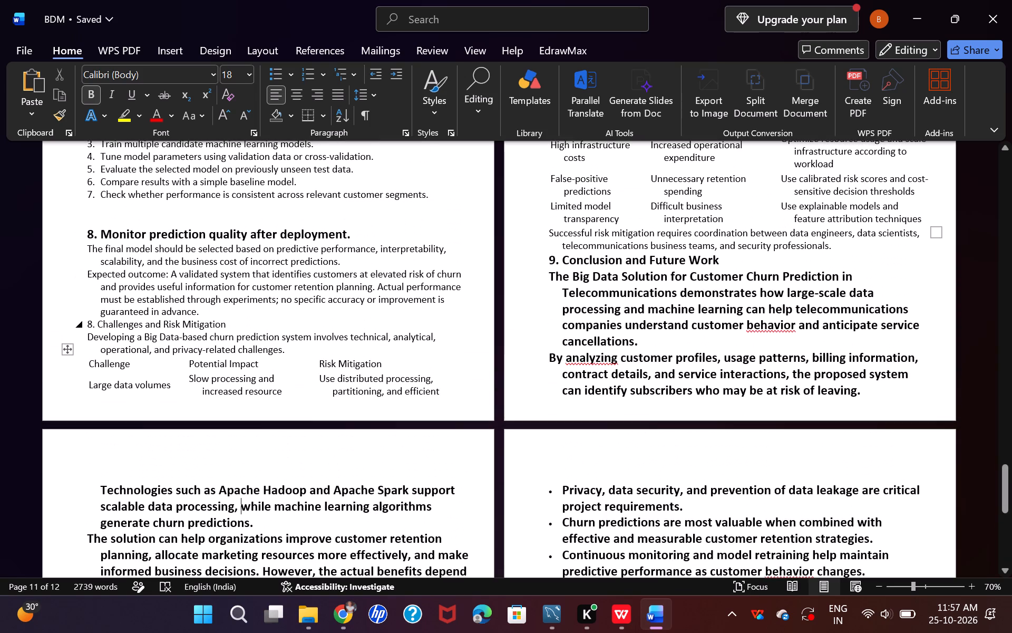
pyautogui.click(200, 312)
pyautogui.press('Return')
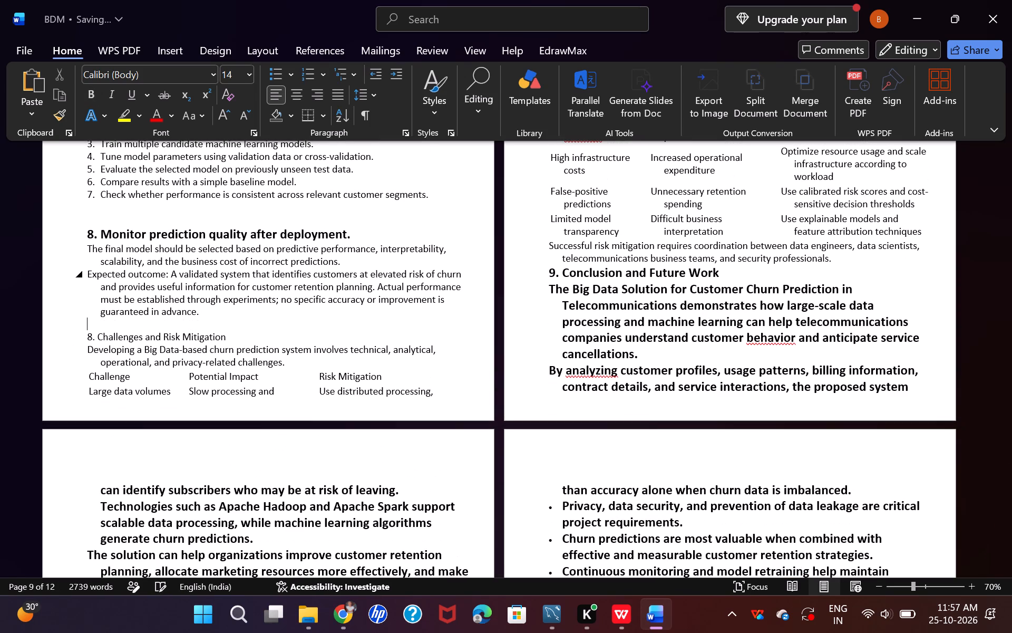
pyautogui.moveTo(233, 335); pyautogui.dragTo(83, 338)
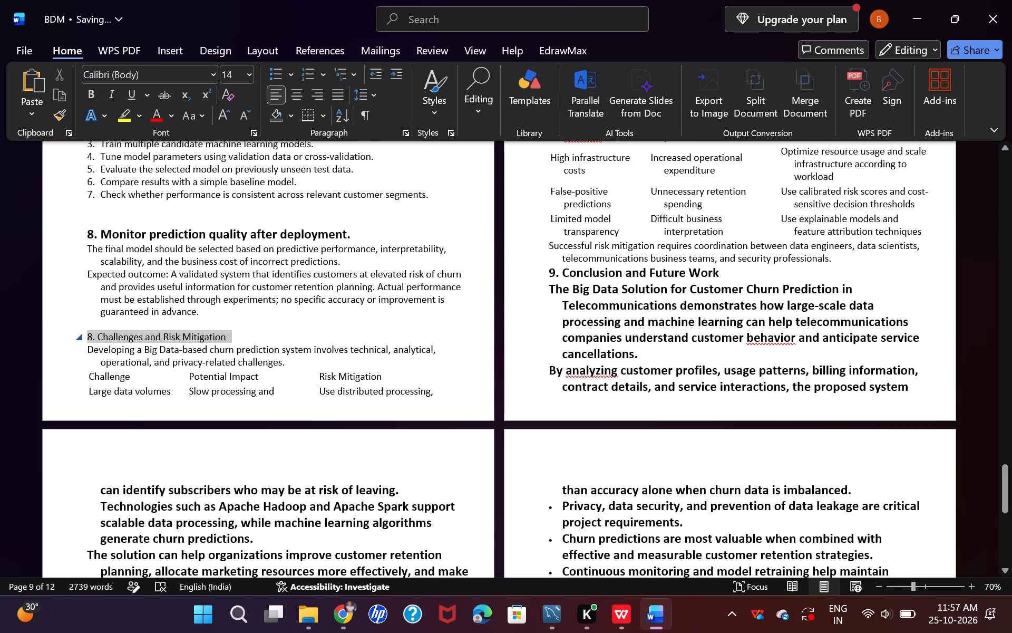
pyautogui.click(94, 317)
pyautogui.click(300, 227)
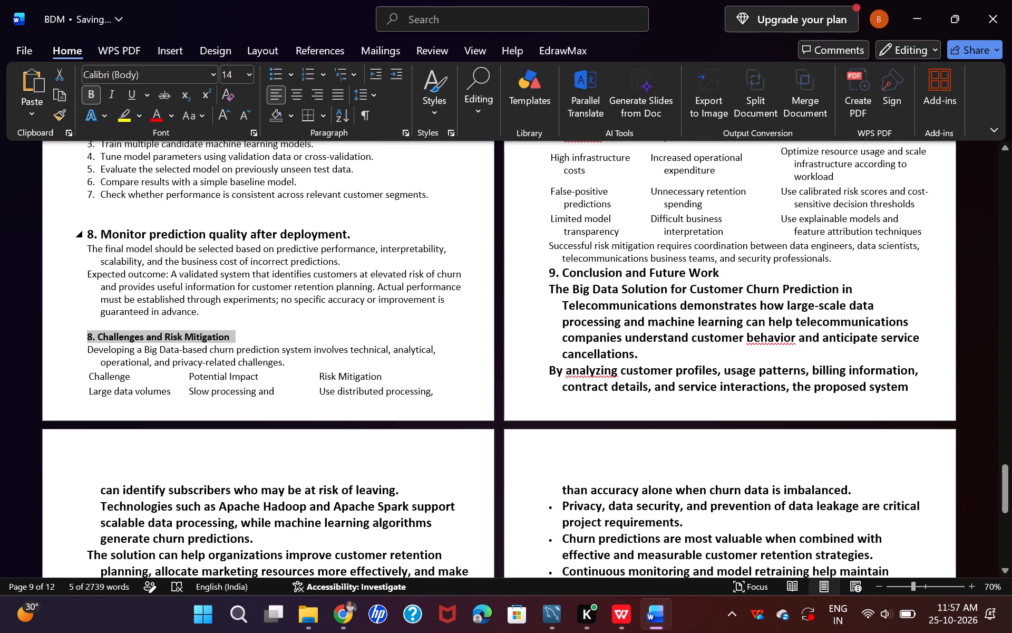
# Insert two blank lines between the successful risk mitigation paragraph and the "9. Conclusion and Future Work" heading.
pyautogui.scroll(5, 300, 227)
pyautogui.hscroll(1, 300, 227)
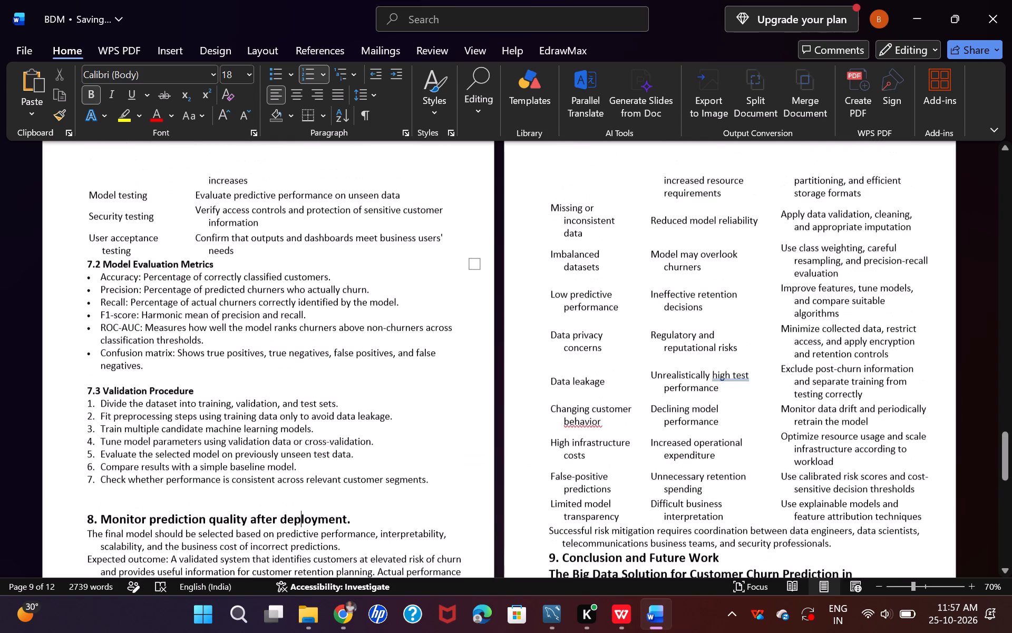
pyautogui.hscroll(1, 300, 227)
pyautogui.scroll(-2, 655, 299)
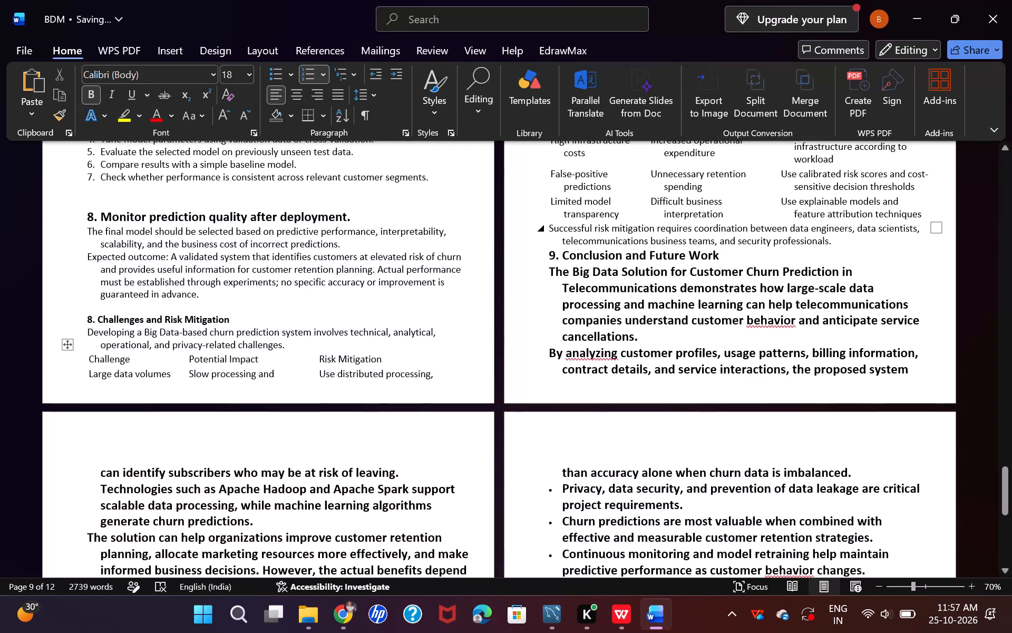
pyautogui.click(846, 240)
pyautogui.press('Return')
pyautogui.press('Return')
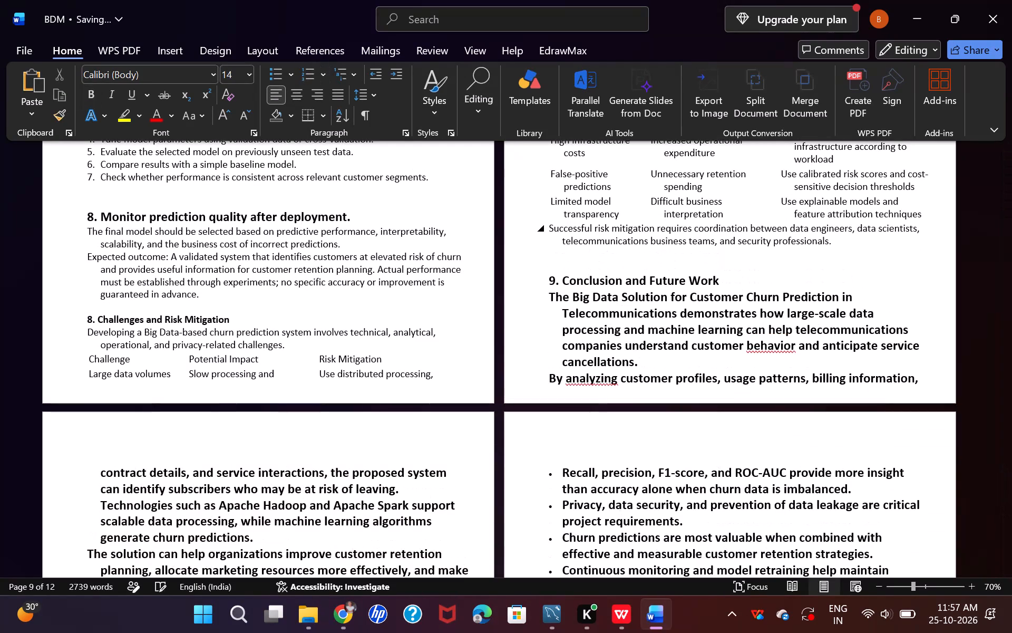
# Remove bold from the text below "9. Conclusion and Future Work" through the paragraph before "10. Key Takeaways", and set it to font size 14.
pyautogui.scroll(-2, 738, 273)
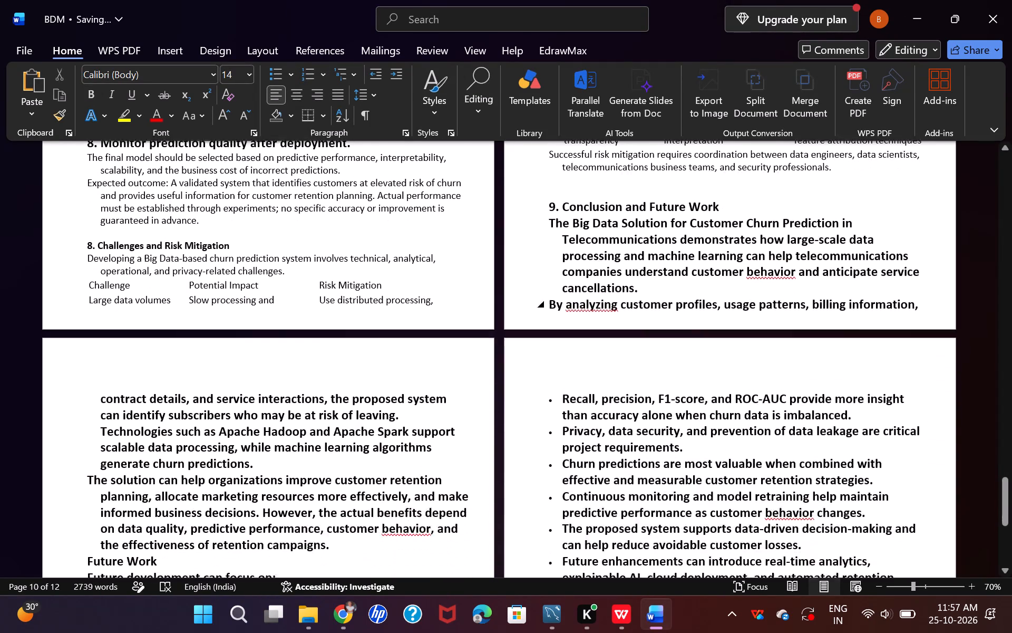
pyautogui.scroll(-1, 738, 273)
pyautogui.scroll(-6, 519, 421)
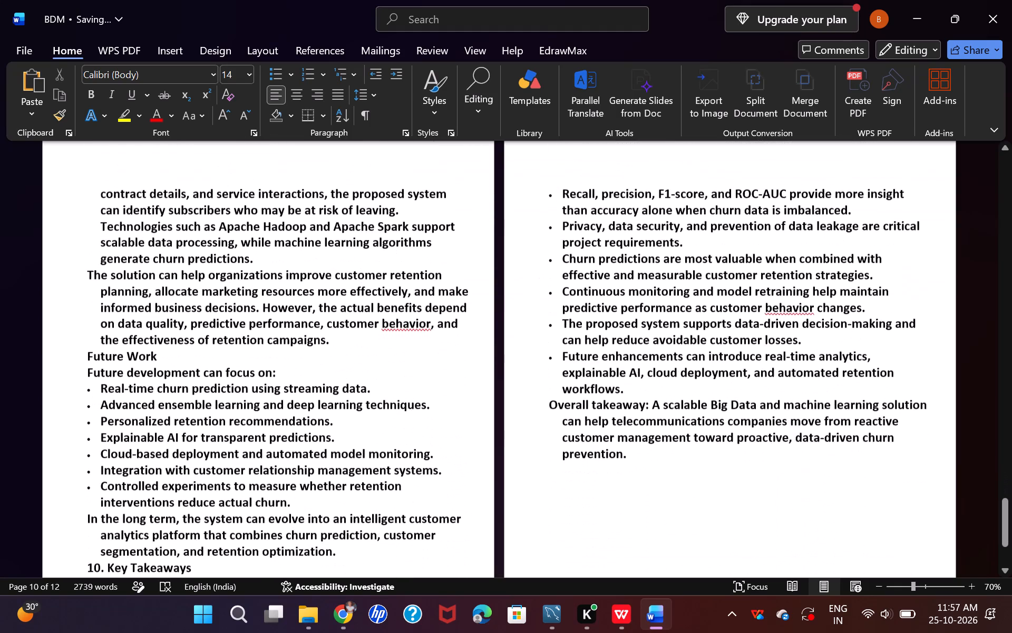
pyautogui.scroll(-6, 519, 421)
pyautogui.scroll(3, 519, 421)
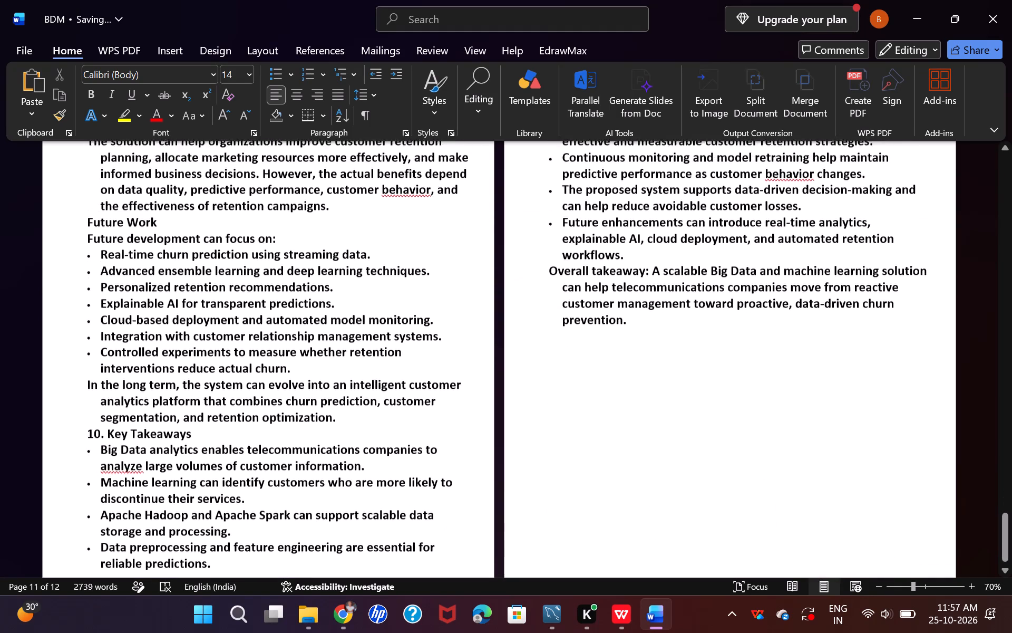
pyautogui.scroll(8, 519, 421)
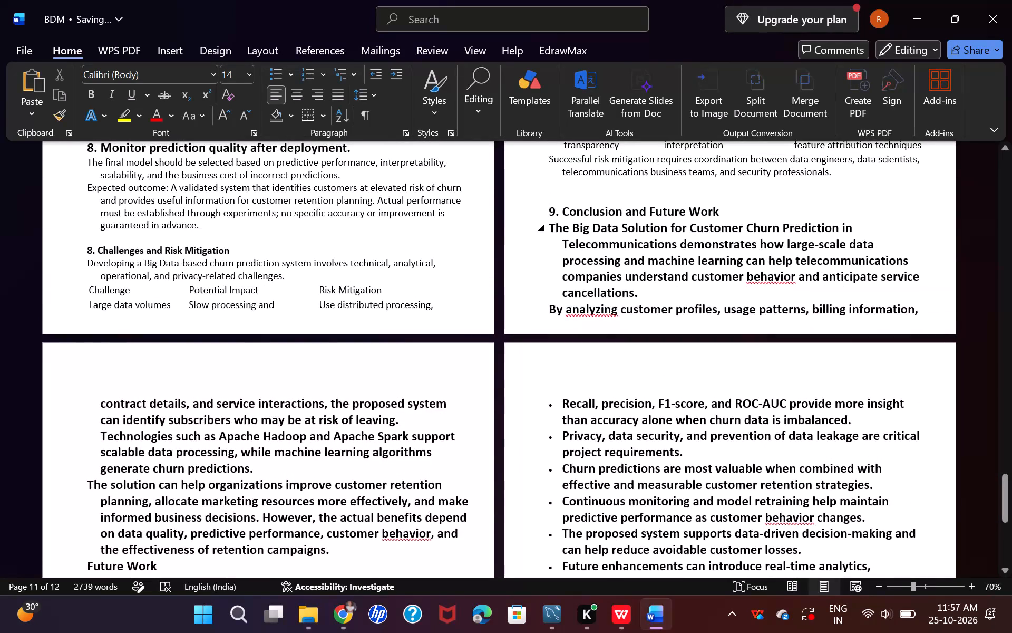
pyautogui.moveTo(549, 223); pyautogui.dragTo(337, 583)
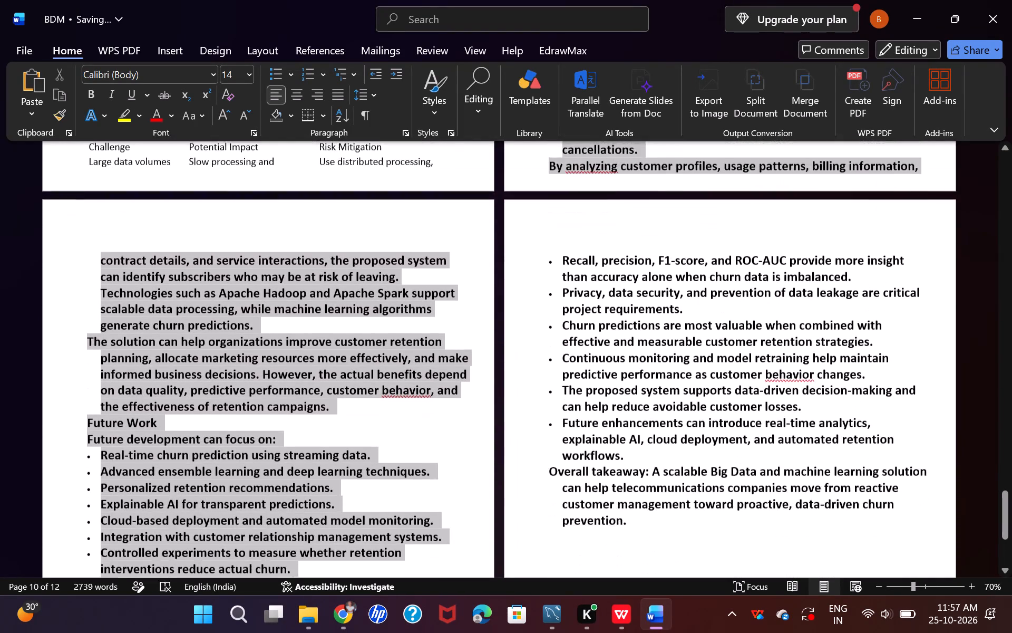
pyautogui.moveTo(337, 583); pyautogui.dragTo(372, 426)
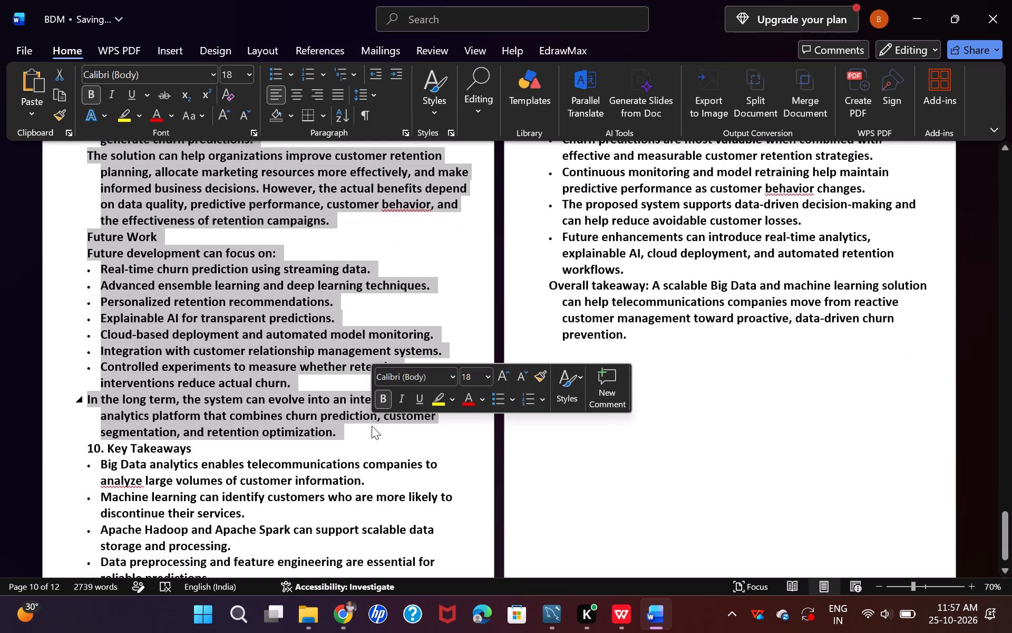
pyautogui.click(376, 398)
pyautogui.click(485, 378)
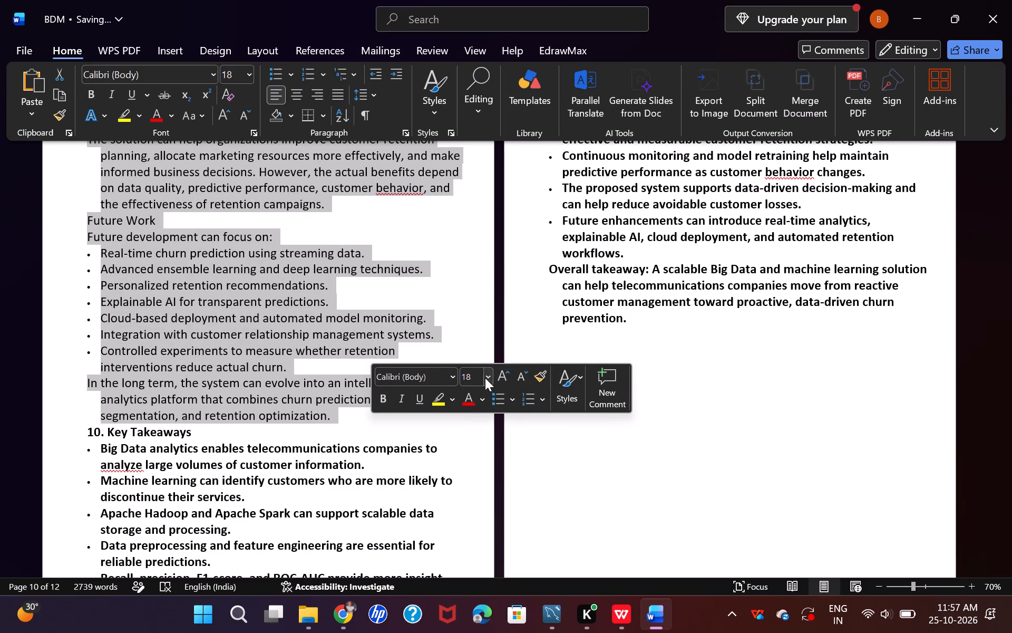
pyautogui.click(478, 168)
pyautogui.click(340, 269)
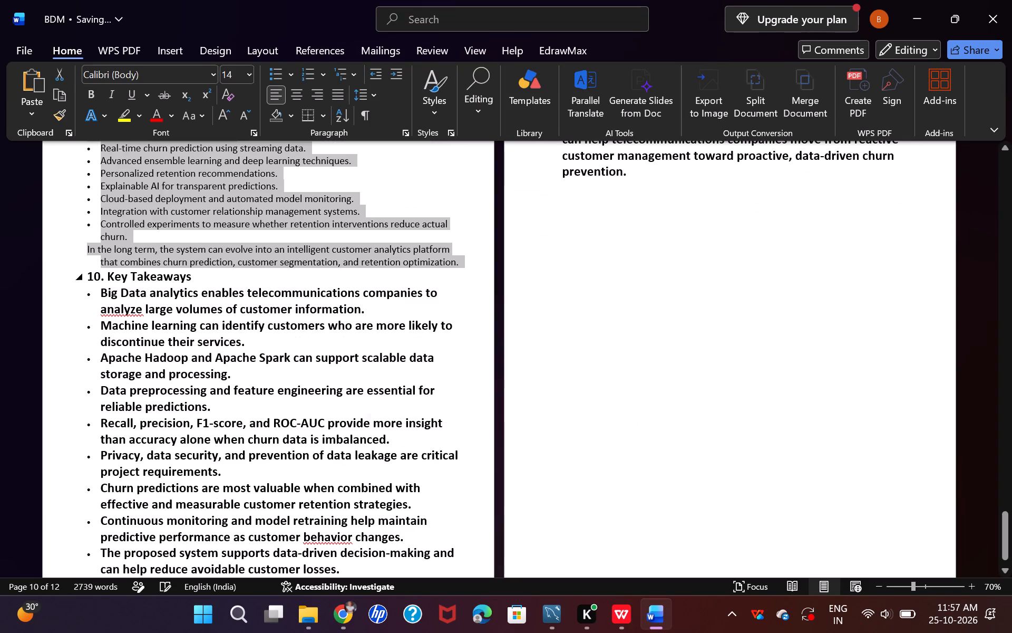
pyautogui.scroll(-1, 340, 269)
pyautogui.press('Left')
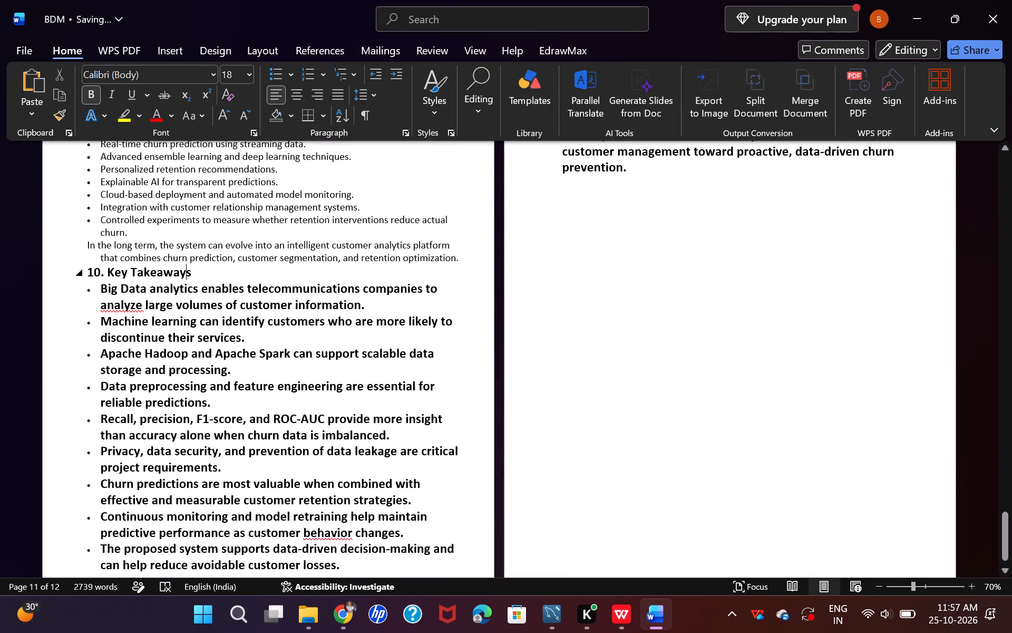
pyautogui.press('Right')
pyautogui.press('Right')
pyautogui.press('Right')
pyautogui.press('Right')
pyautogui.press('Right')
# Insert two blank lines between the long-term system evolution paragraph and the "10. Key Takeaways" heading.
pyautogui.click(460, 257)
pyautogui.press('Return')
pyautogui.press('Return')
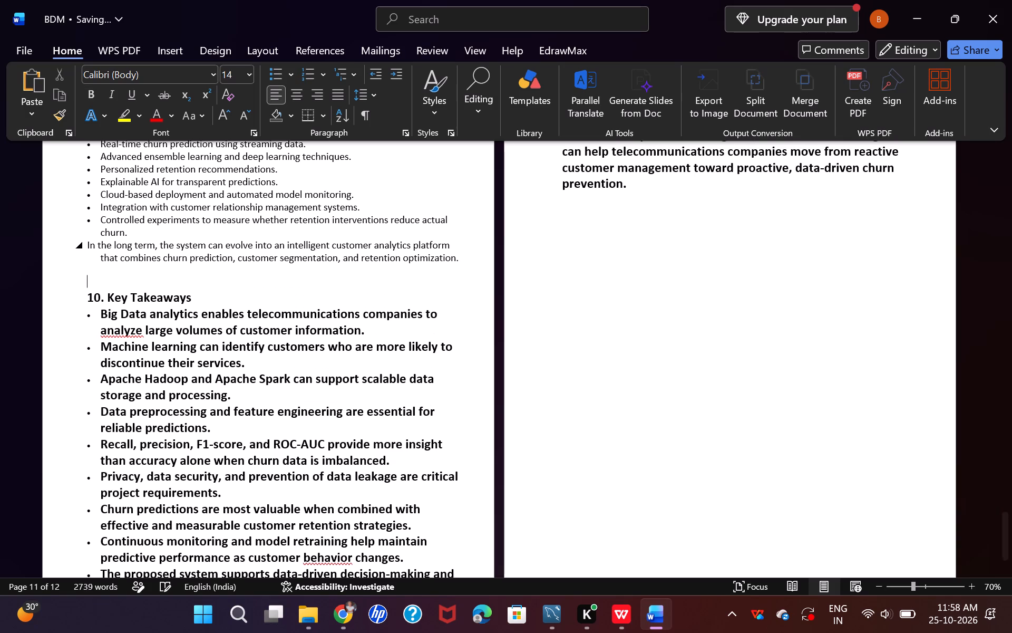
# Remove bold from the text below "10. Key Takeaways" through the overall takeaway paragraph, and set it to font size 14.
pyautogui.scroll(3, 275, 237)
pyautogui.hscroll(1, 275, 237)
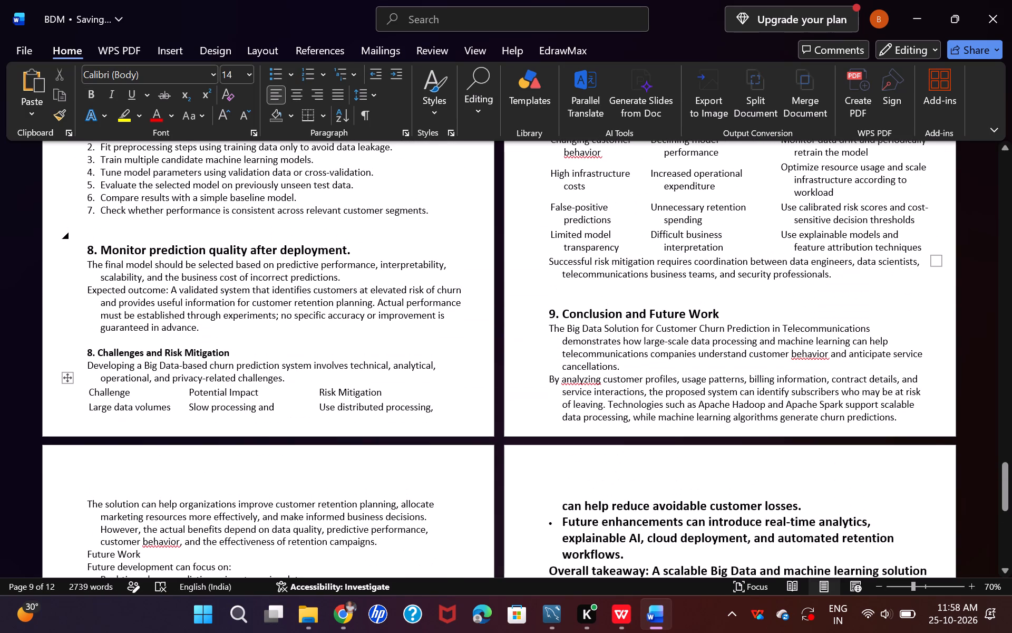
pyautogui.hscroll(2, 275, 237)
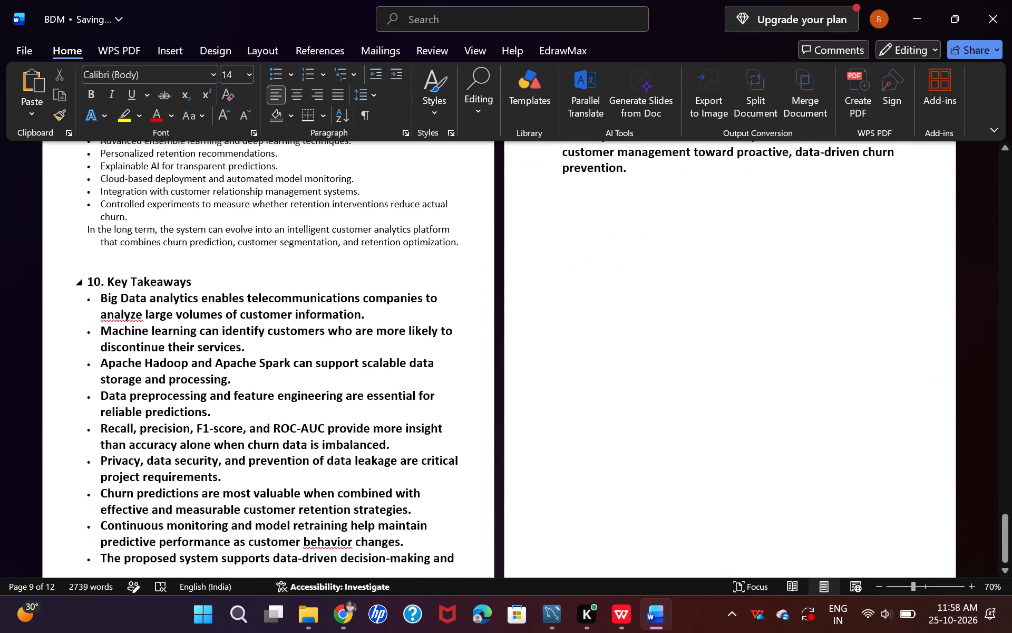
pyautogui.moveTo(94, 293); pyautogui.dragTo(647, 230)
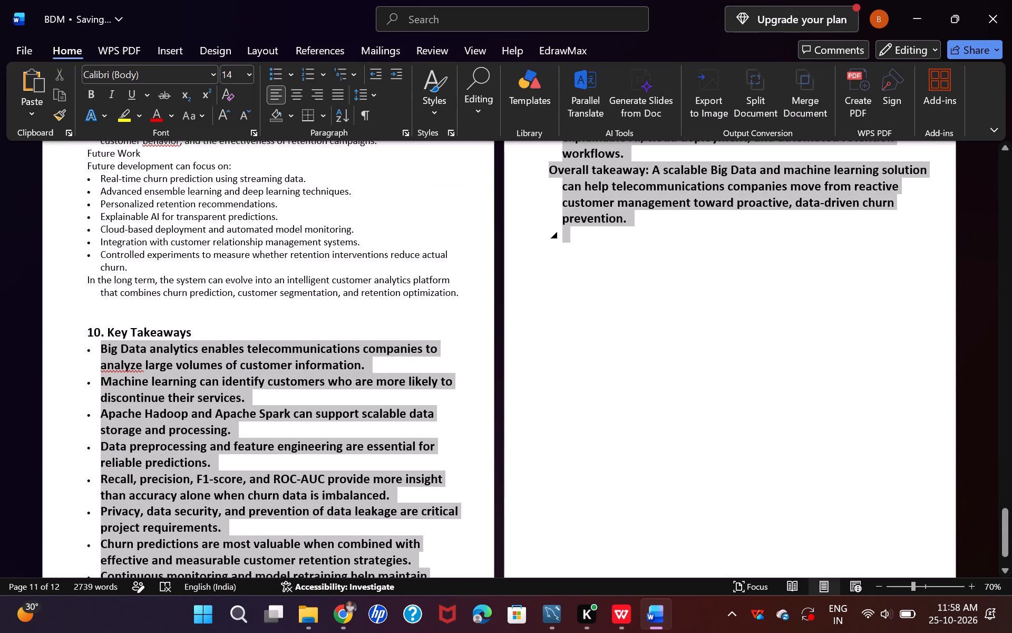
pyautogui.click(654, 209)
pyautogui.click(765, 185)
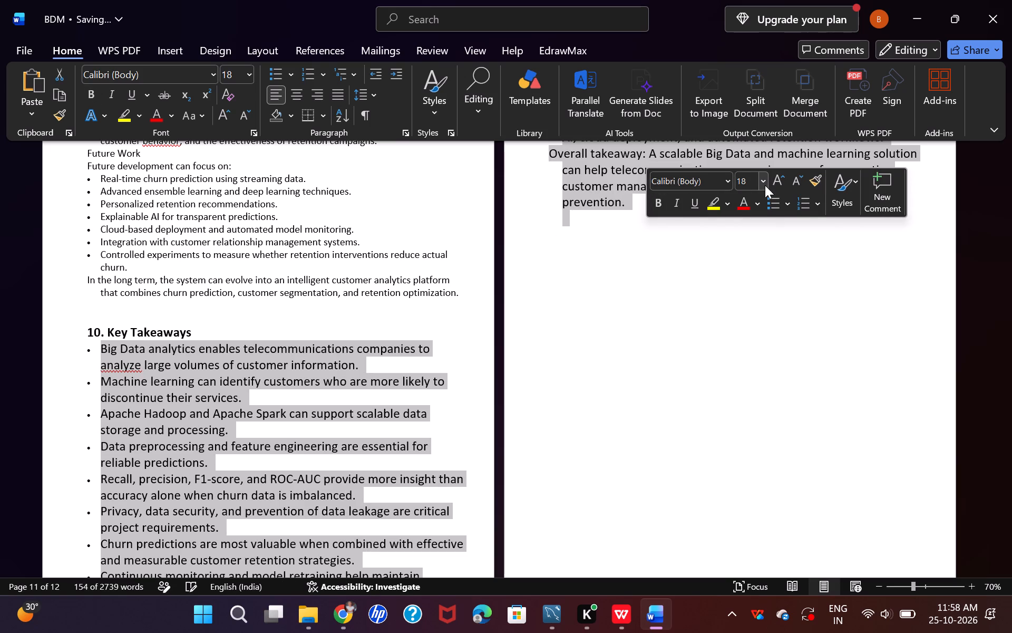
pyautogui.click(748, 303)
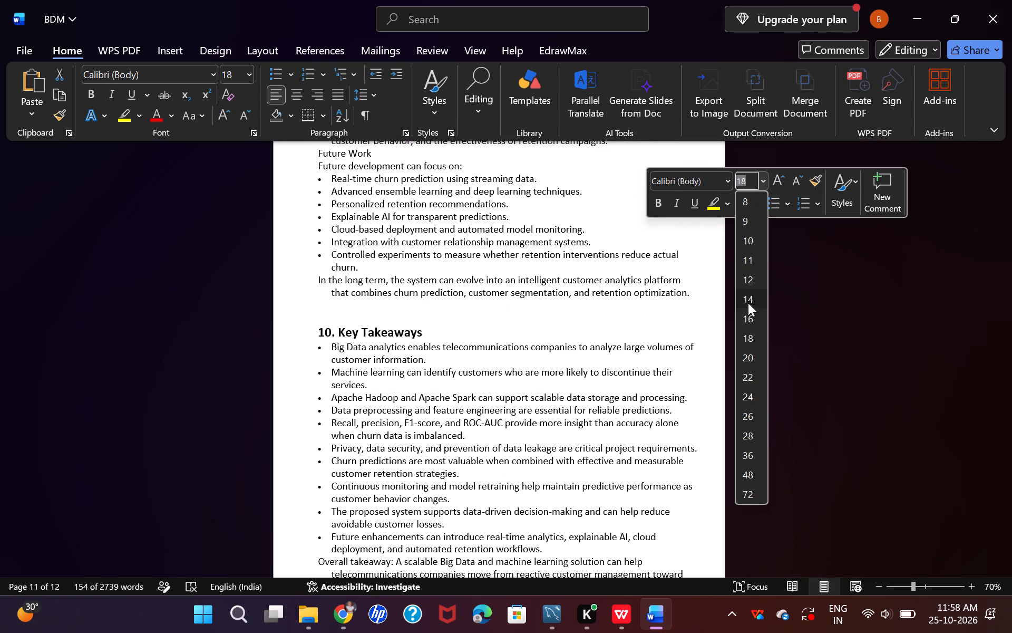
pyautogui.click(424, 379)
# Review the formatting and spacing of the report from the closing sections back through the assessment form and table of contents.
pyautogui.scroll(-7, 424, 379)
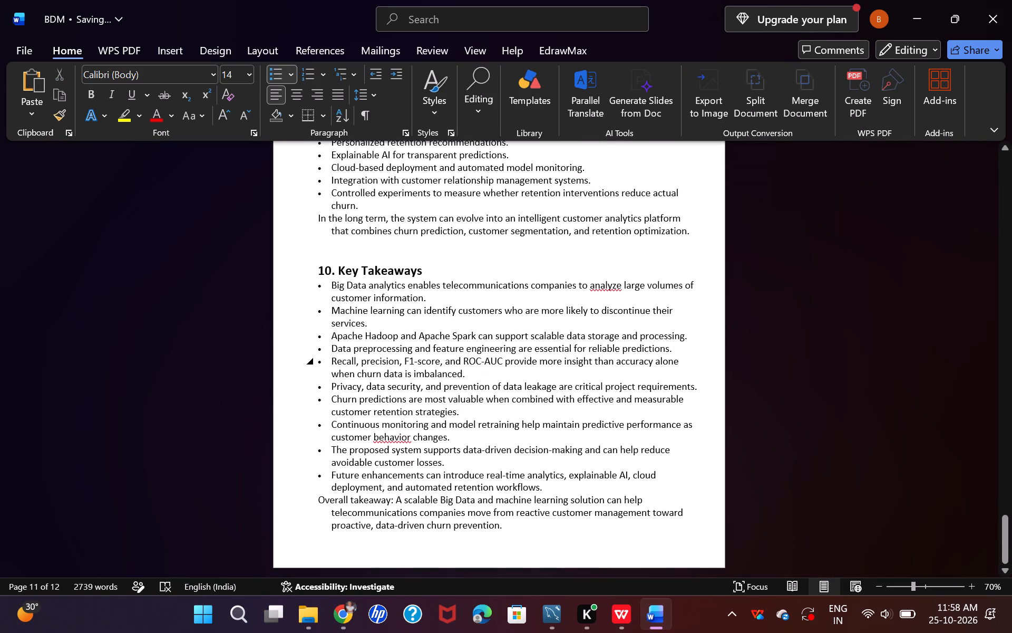
pyautogui.scroll(-3, 424, 379)
pyautogui.scroll(7, 424, 379)
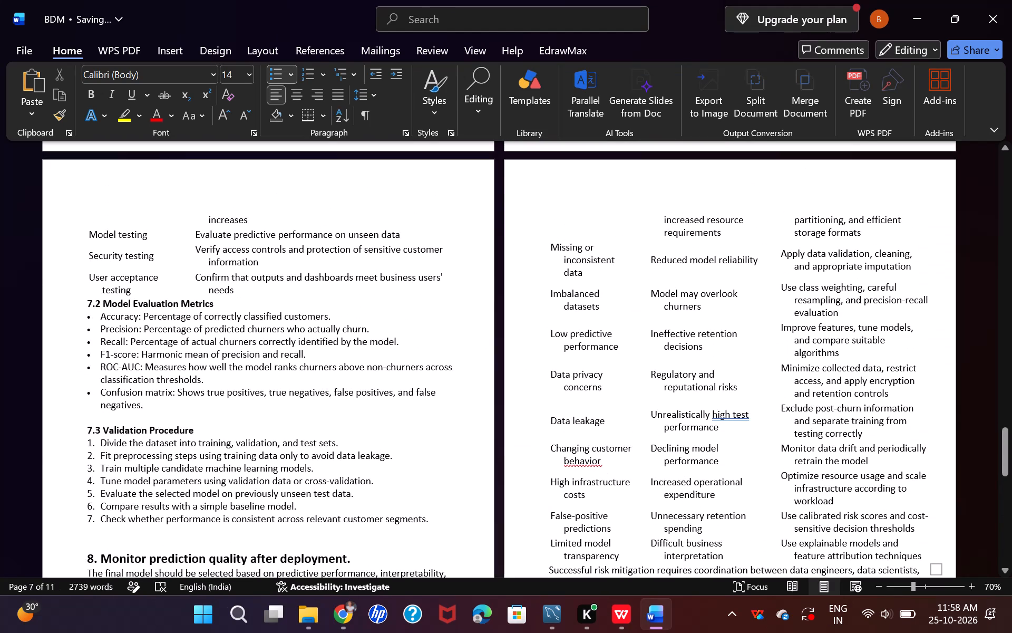
pyautogui.scroll(-3, 645, 444)
pyautogui.scroll(11, 645, 444)
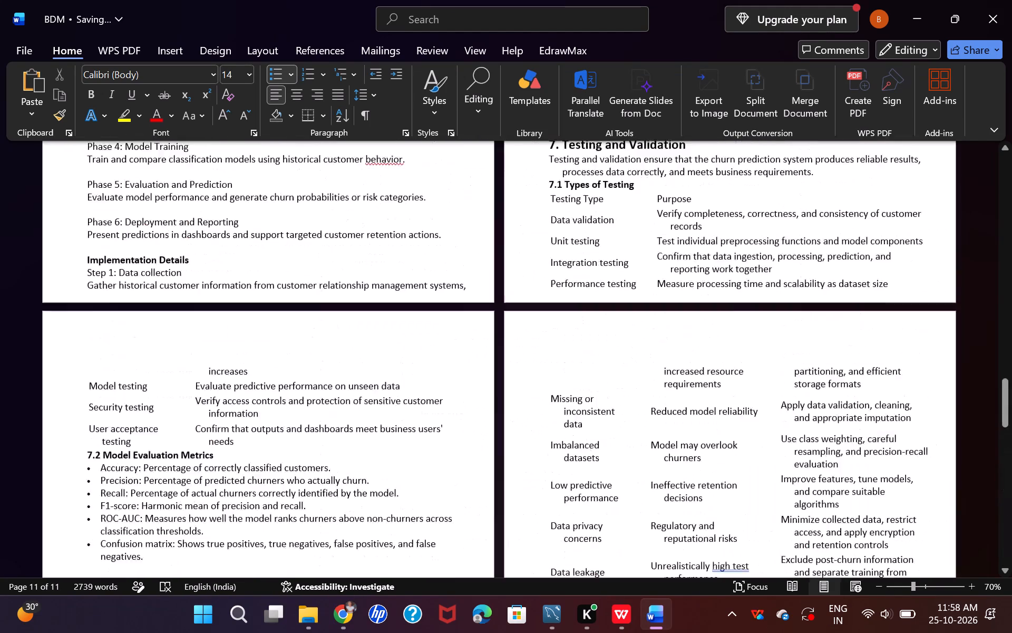
pyautogui.scroll(13, 645, 444)
pyautogui.scroll(-5, 645, 444)
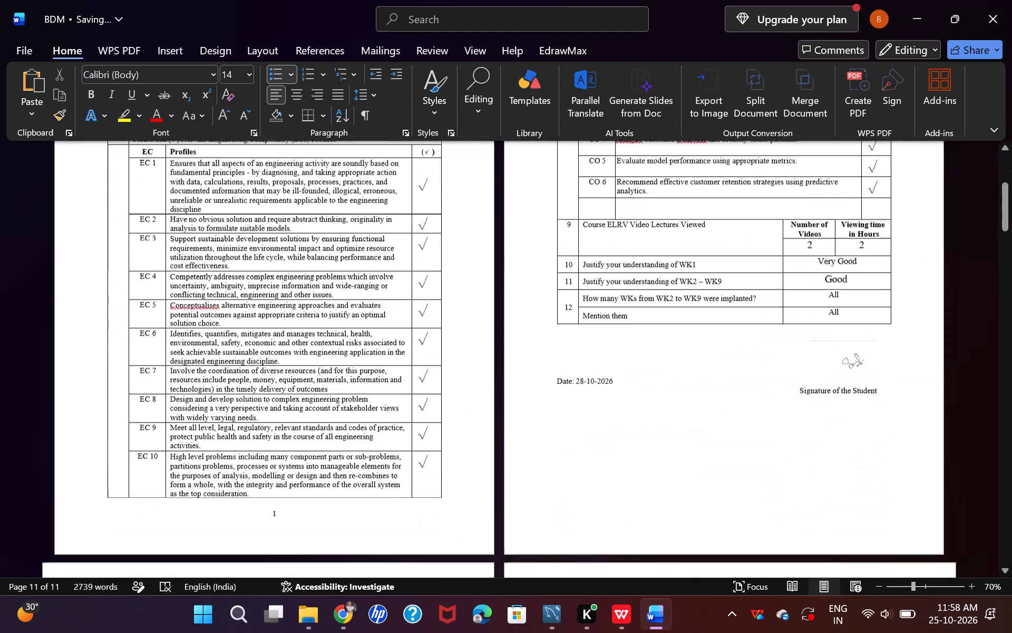
pyautogui.scroll(-7, 645, 444)
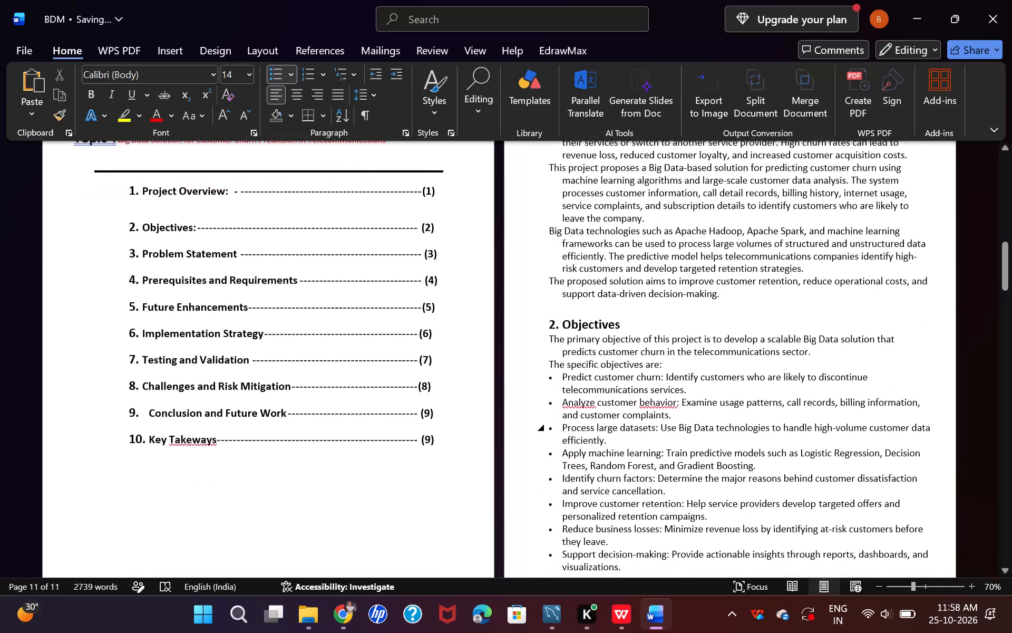
# Examine the Complex Problem Solving Self-Assessment Form at a larger zoom, from the student and course details to the course outcomes.
pyautogui.keyDown('ctrl'); pyautogui.scroll(2, 411, 356); pyautogui.keyUp('ctrl')
pyautogui.scroll(11, 411, 356)
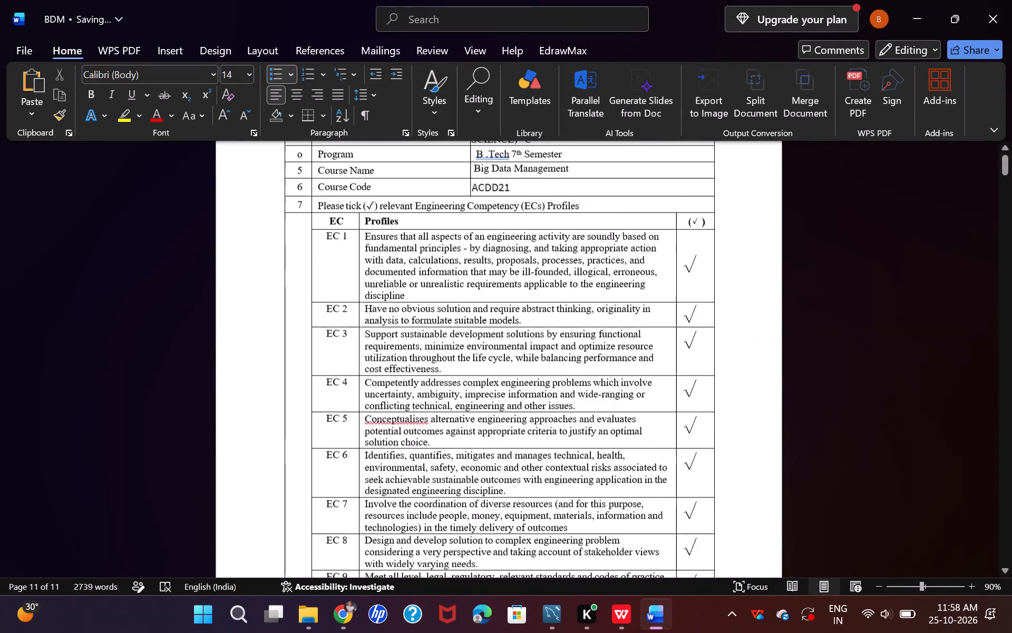
pyautogui.scroll(-2, 411, 356)
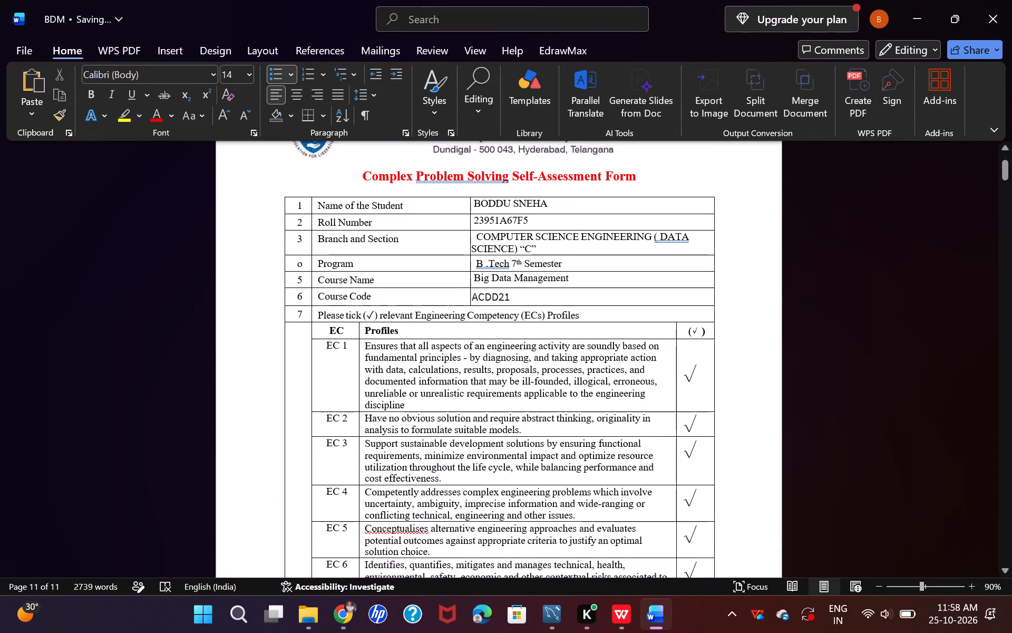
pyautogui.keyDown('ctrl'); pyautogui.scroll(3, 416, 273); pyautogui.keyUp('ctrl')
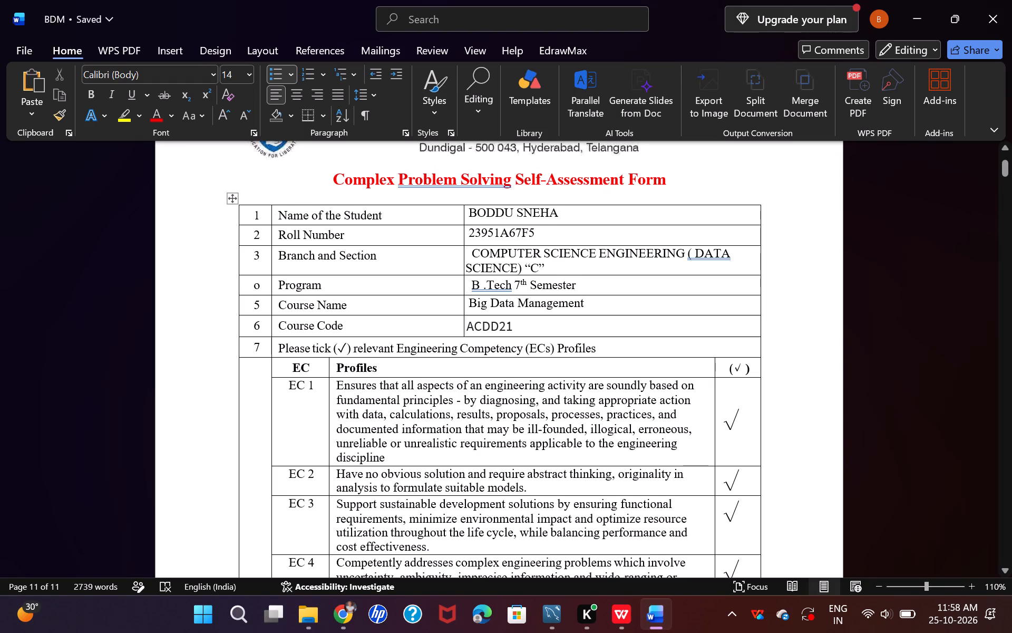
pyautogui.scroll(1, 564, 275)
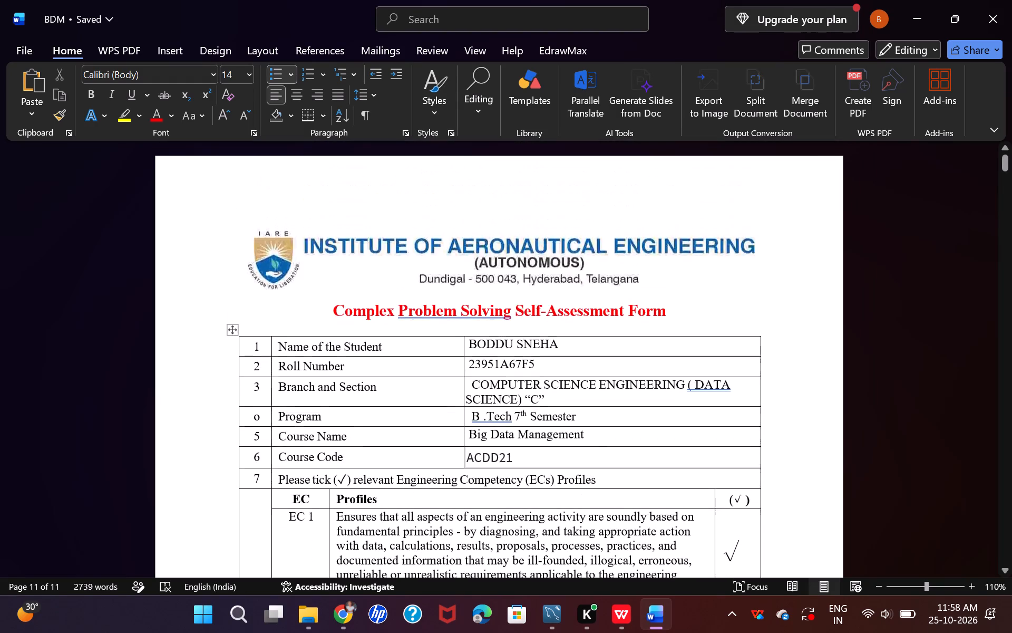
pyautogui.scroll(-2, 564, 275)
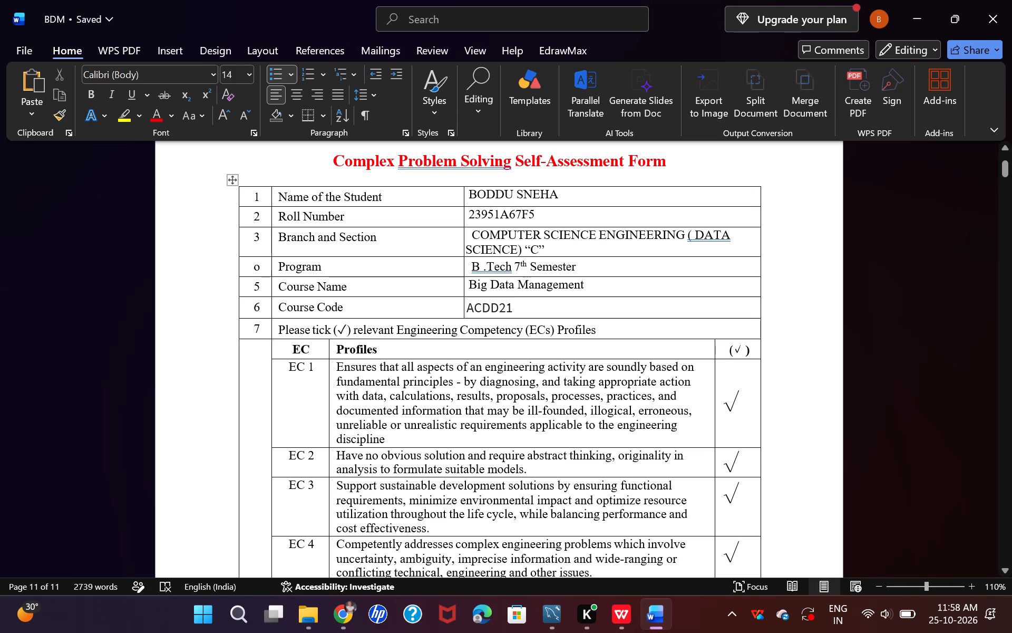
pyautogui.scroll(-1, 564, 275)
pyautogui.hscroll(1, 564, 275)
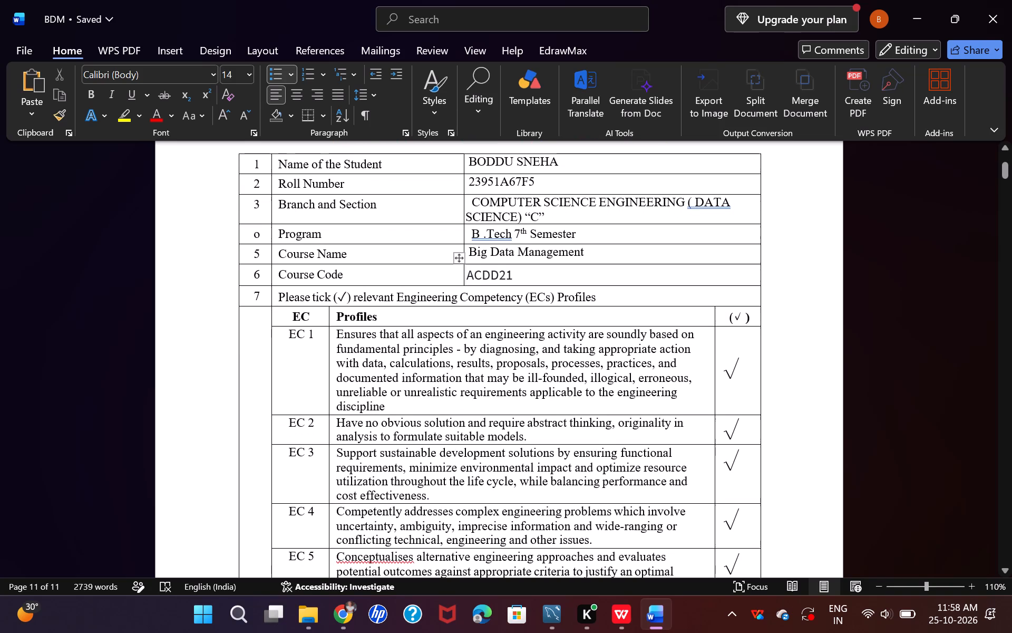
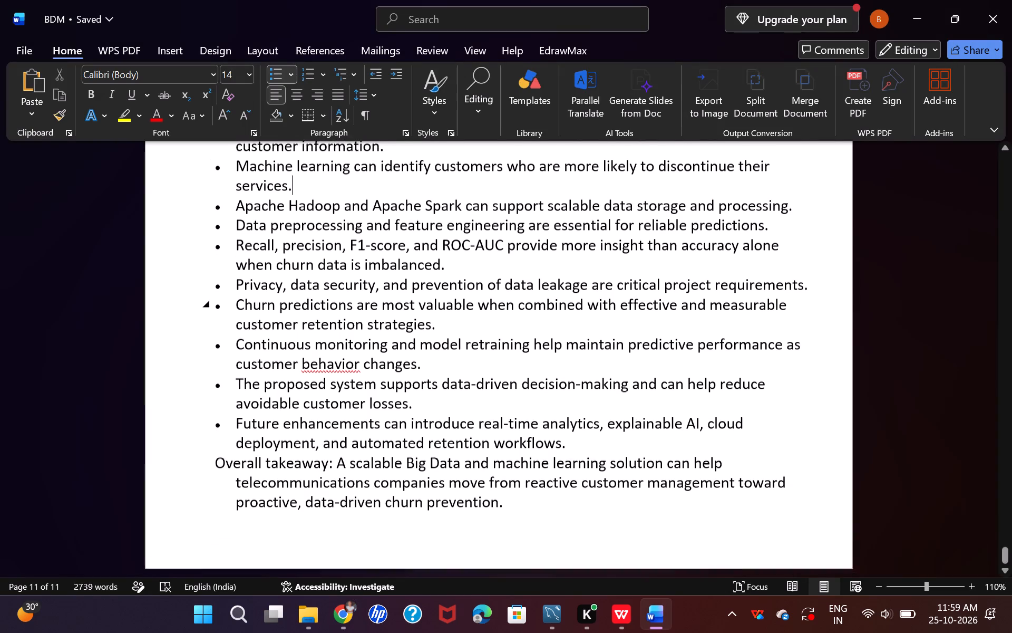
# Review the report at 90% zoom from the key takeaways back through the challenges table and project phases, ending at the last page.
pyautogui.keyDown('ctrl'); pyautogui.scroll(-2, 273, 325); pyautogui.keyUp('ctrl')
pyautogui.scroll(5, 442, 280)
pyautogui.hscroll(1, 442, 280)
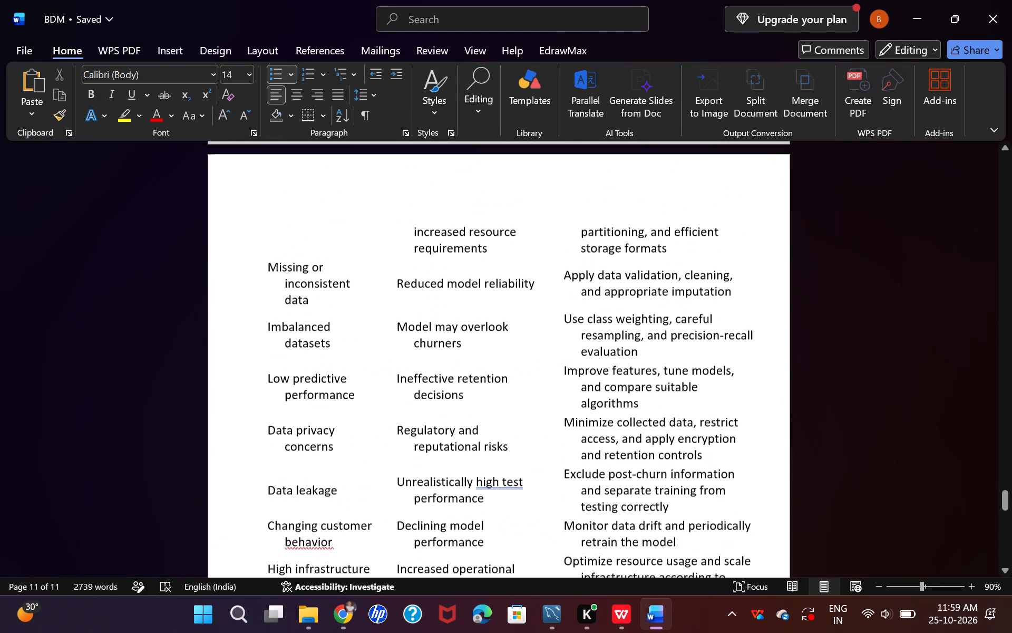
pyautogui.hscroll(3, 442, 280)
pyautogui.scroll(9, 442, 280)
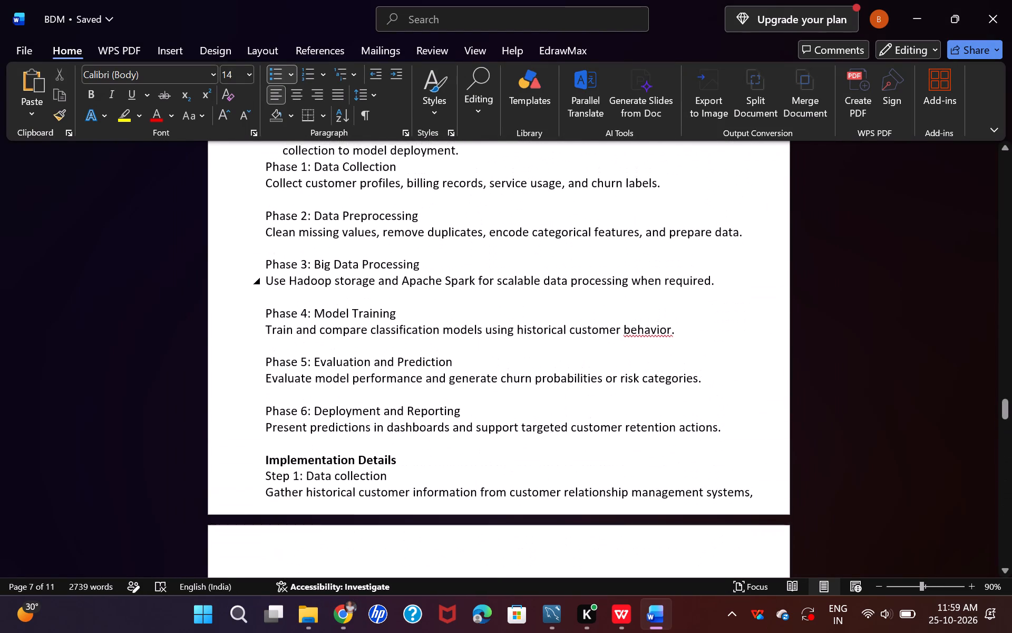
pyautogui.scroll(1, 442, 280)
pyautogui.scroll(-16, 442, 280)
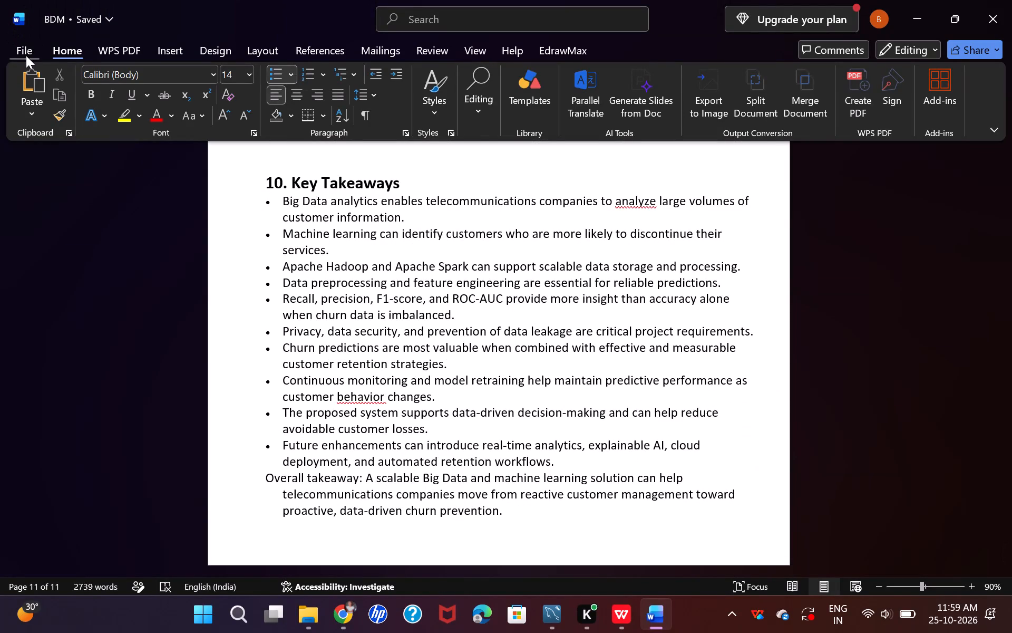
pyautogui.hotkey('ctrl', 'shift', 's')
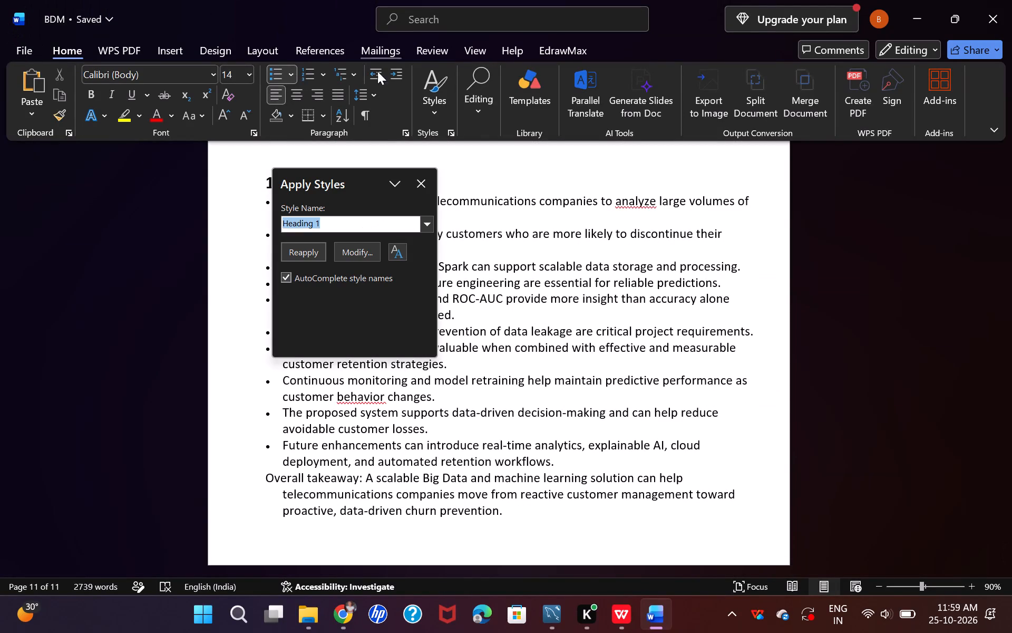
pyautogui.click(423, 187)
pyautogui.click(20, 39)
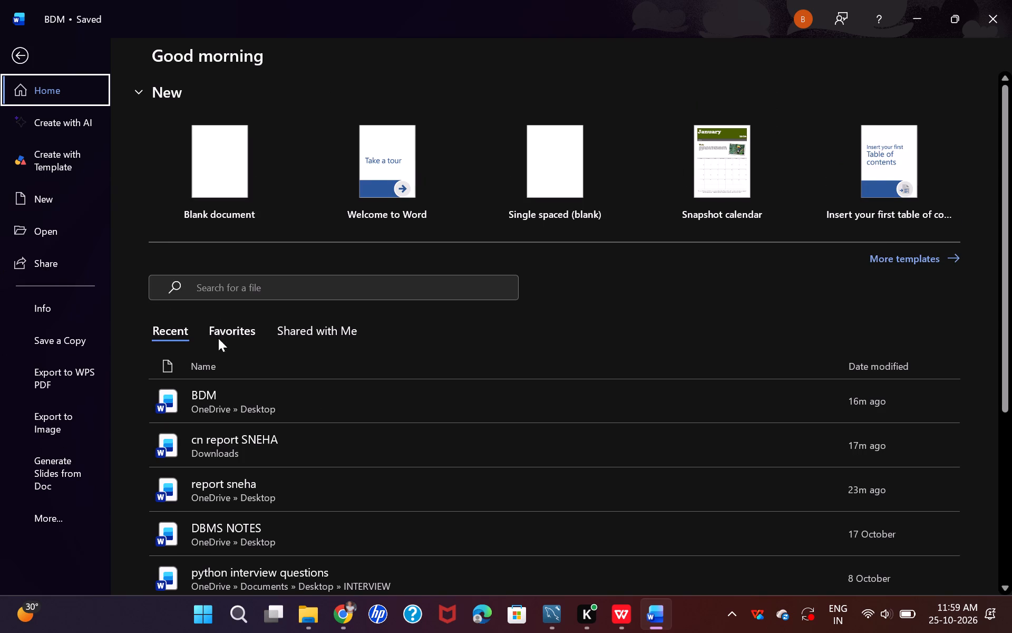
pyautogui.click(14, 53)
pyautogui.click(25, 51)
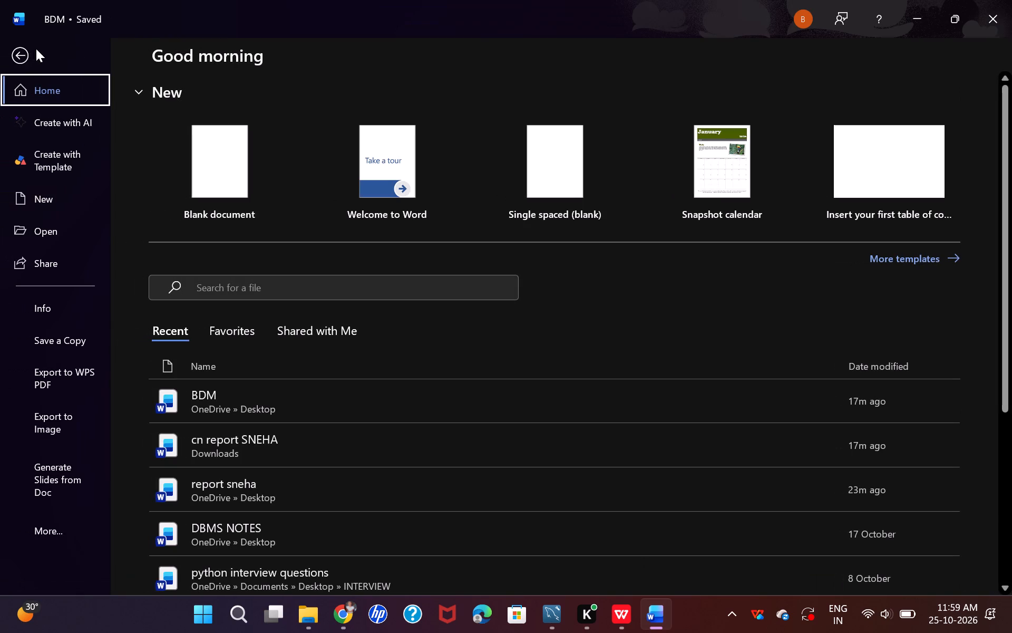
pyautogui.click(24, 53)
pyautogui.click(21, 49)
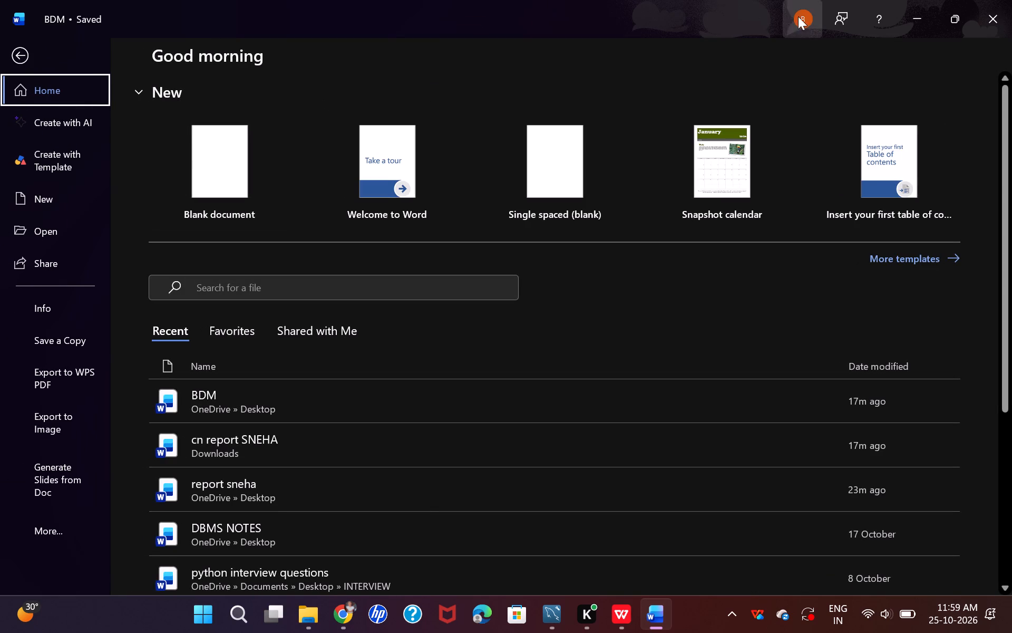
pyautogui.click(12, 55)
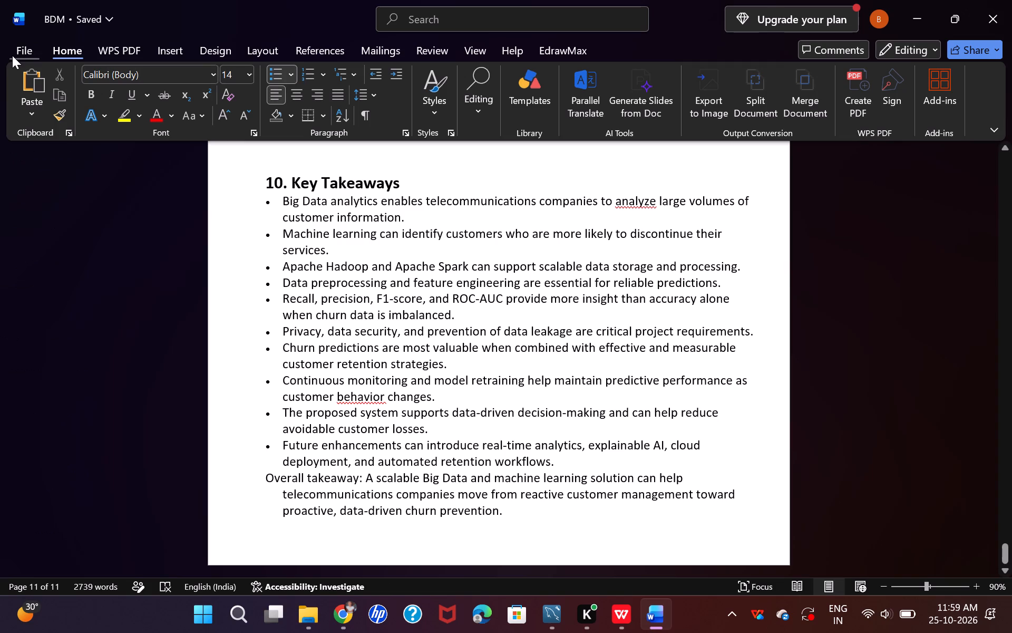
# Save the BDM report.
pyautogui.hotkey('ctrl', 's')
pyautogui.hotkey('ctrl', 's')
pyautogui.hotkey('ctrl', 's')
pyautogui.hotkey('ctrl', 's')
pyautogui.hotkey('ctrl', 's')
# Switch to File Explorer at the Downloads folder.
pyautogui.click(300, 619)
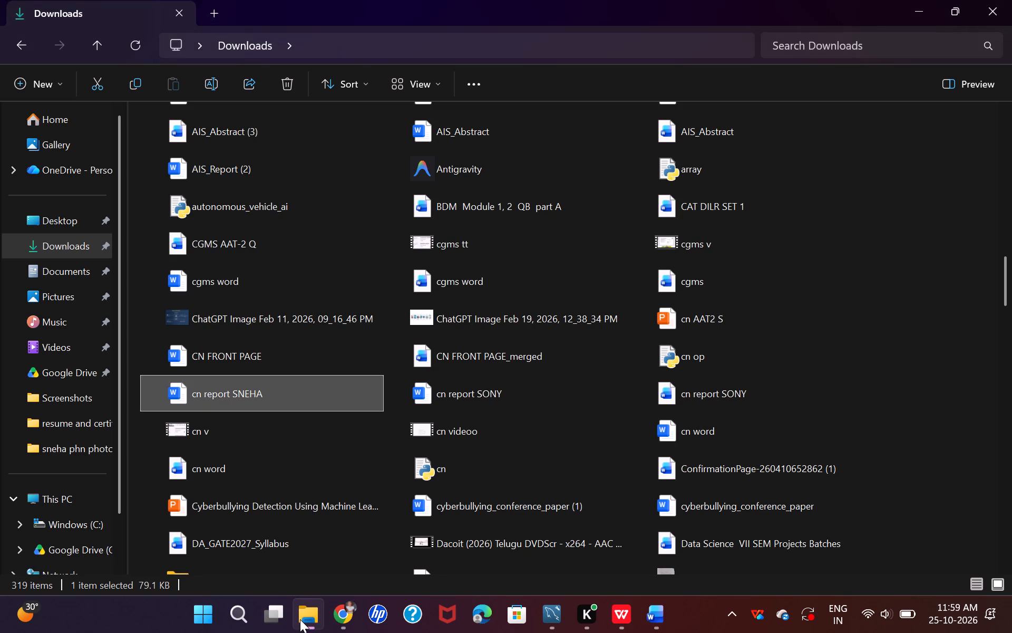